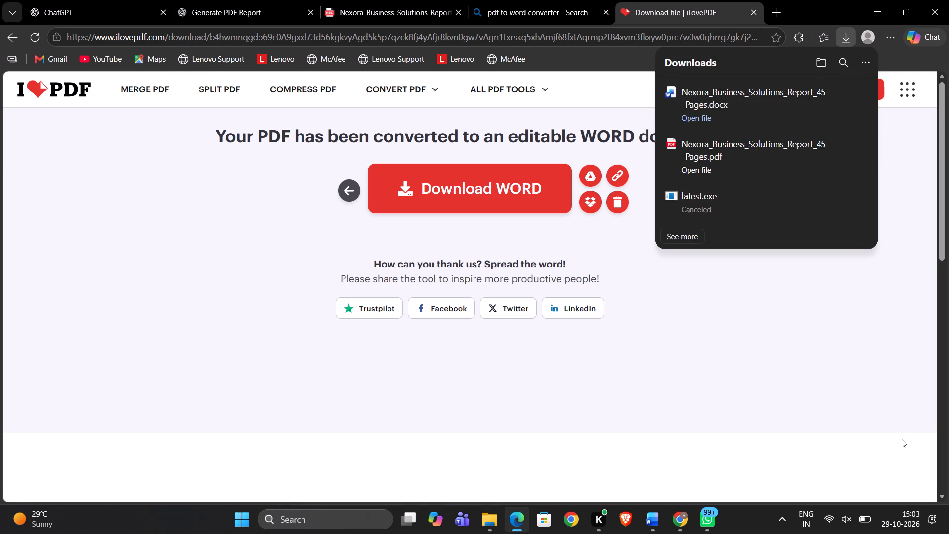
Open the downloaded Nexora_Business_Solutions_Report_45_Pages.docx in Word and enable editing.
left_click(701, 115)
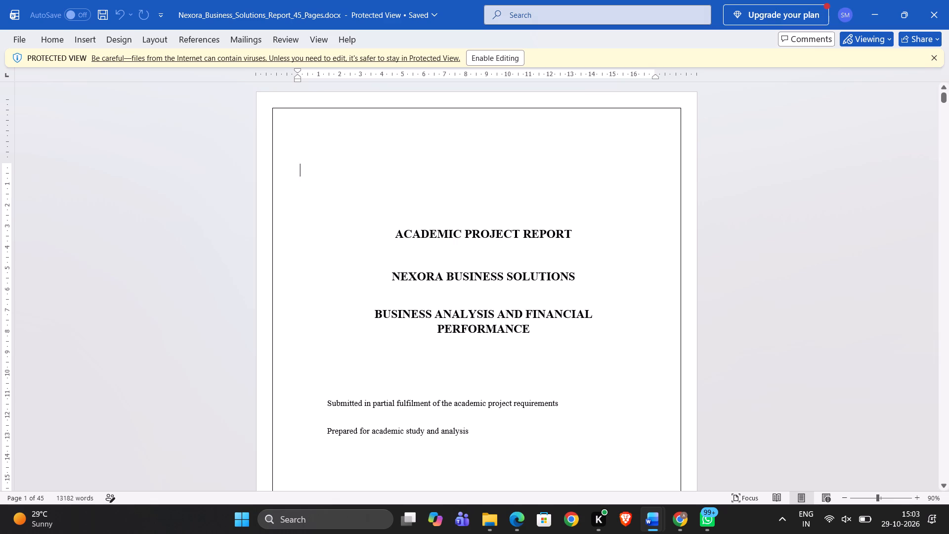
left_click(513, 58)
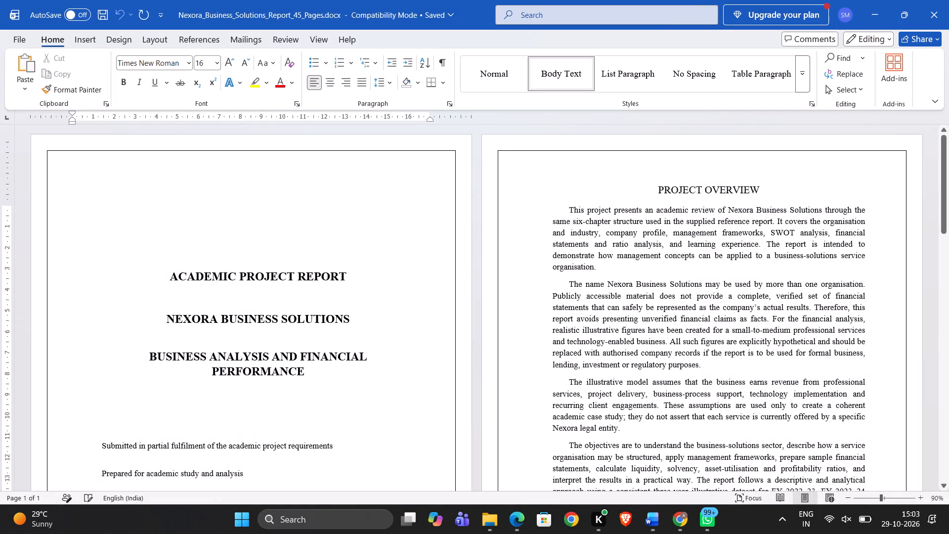
Look through the report from the cover page and project overview to sections 1.5 and 1.6 of Chapter 1.
scroll(510, 171, "down", 1)
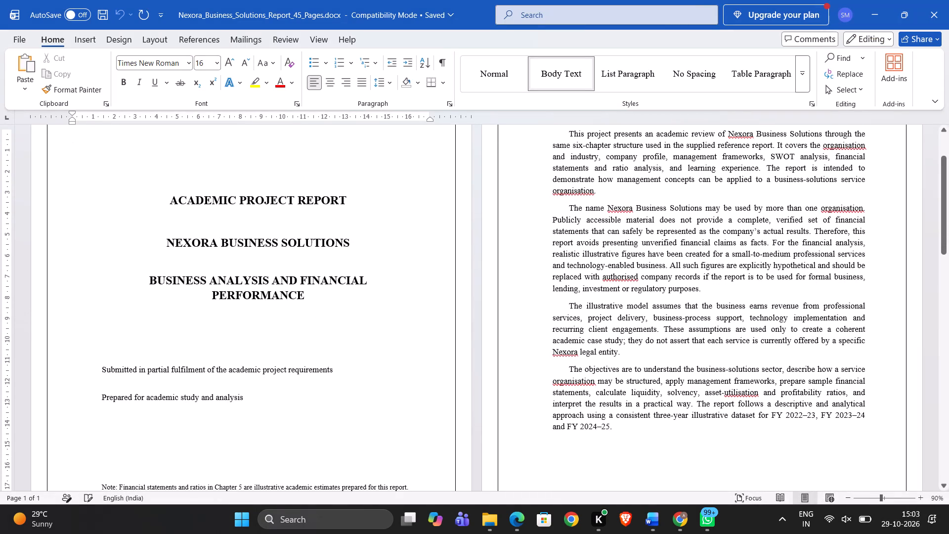
left_click(587, 191)
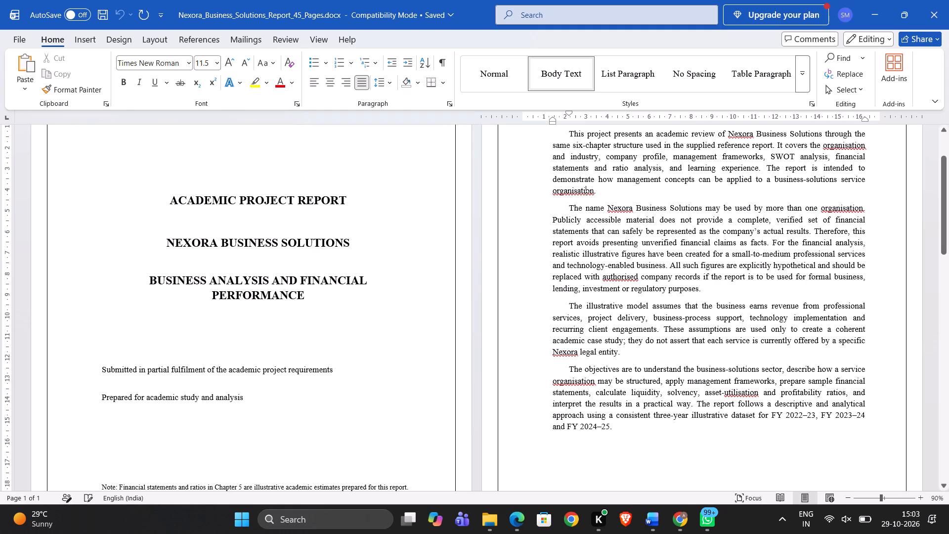
left_click_drag(594, 191, 547, 193)
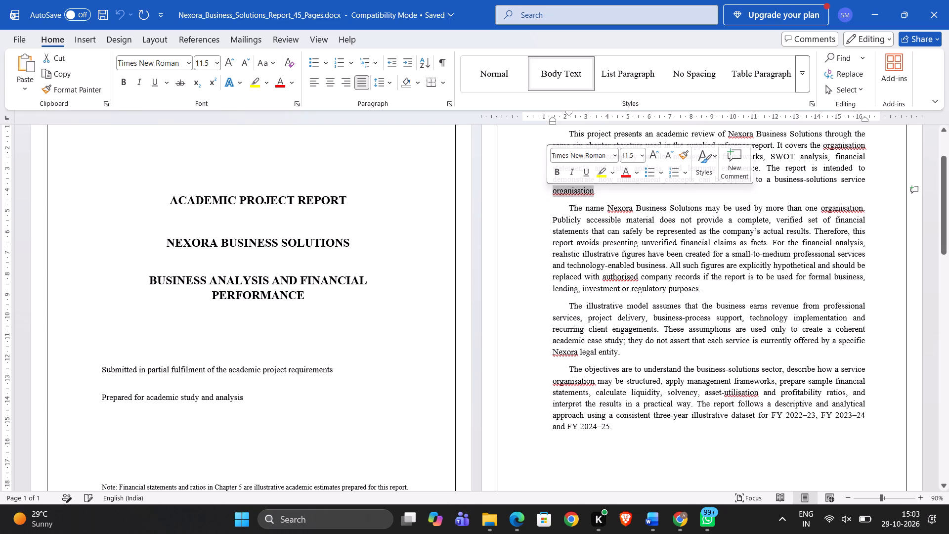
left_click(543, 197)
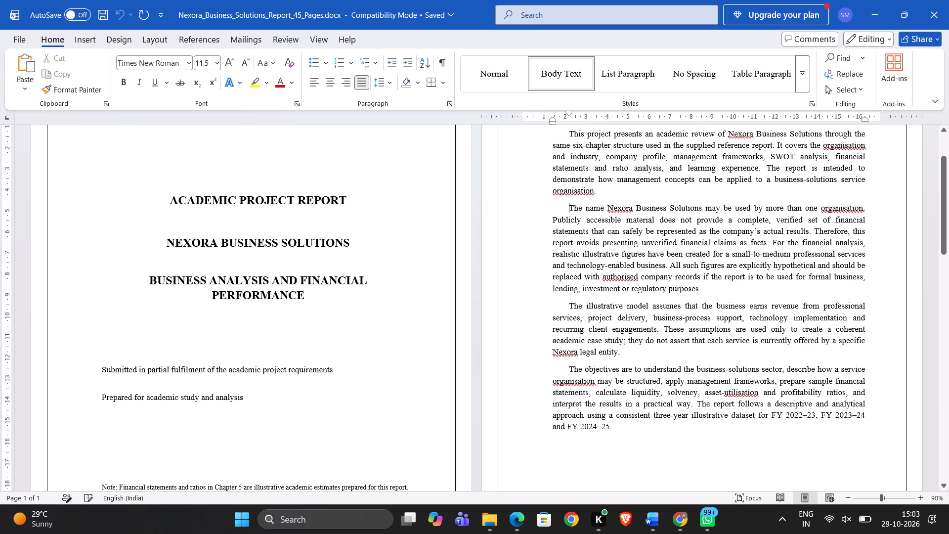
scroll(543, 197, "down", 1)
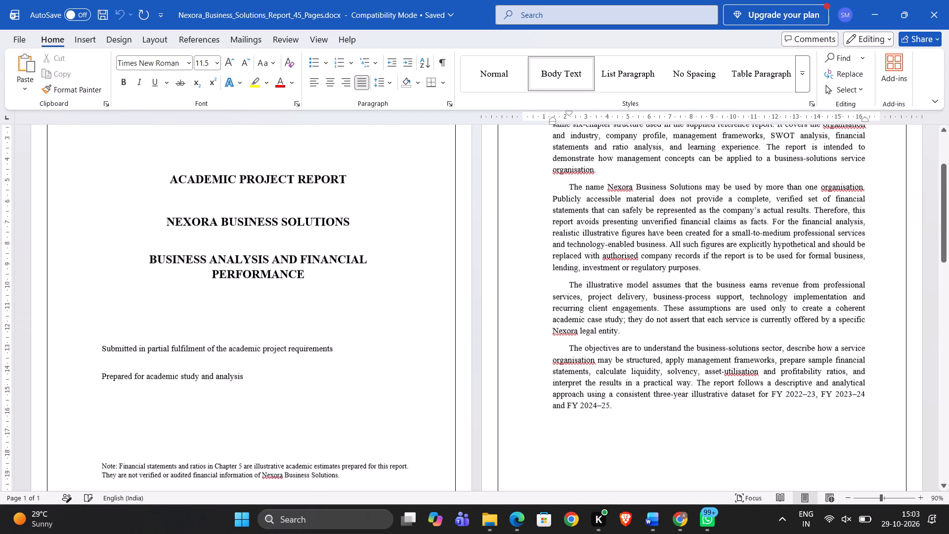
scroll(543, 197, "down", 5)
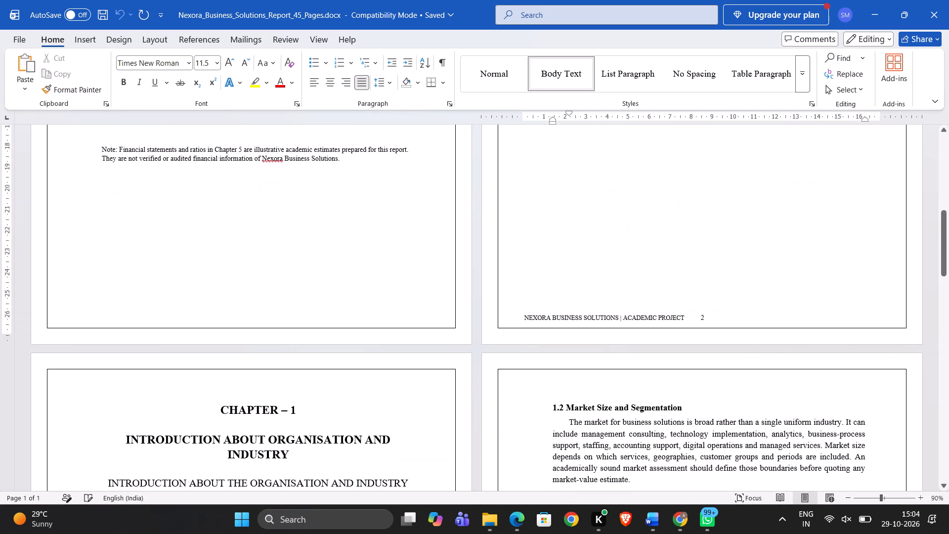
scroll(543, 197, "right", 1)
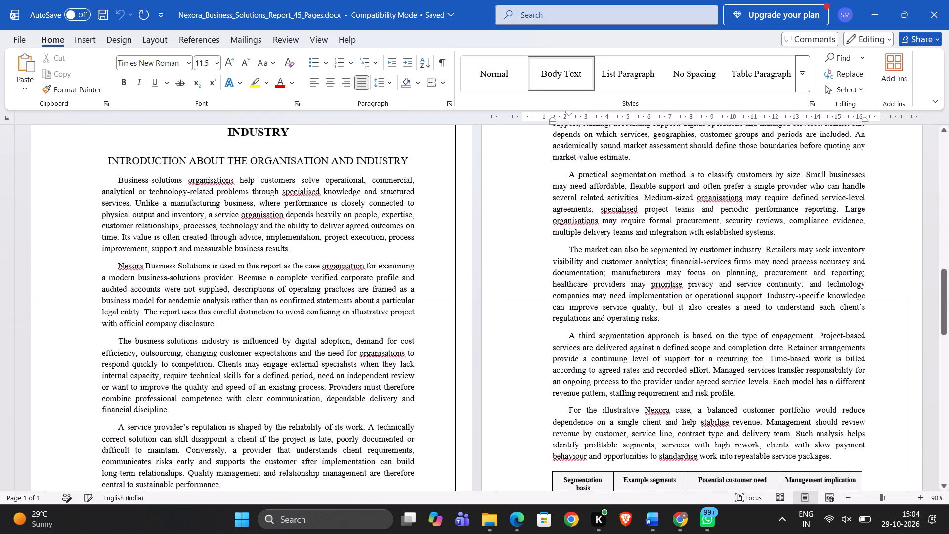
scroll(543, 197, "right", 1)
scroll(543, 197, "up", 1)
scroll(543, 197, "right", 2)
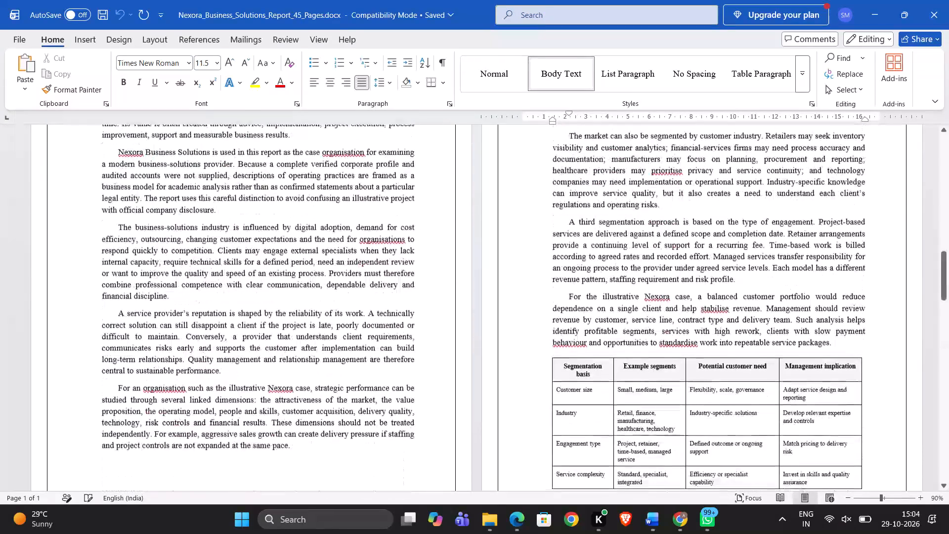
scroll(543, 197, "down", 3)
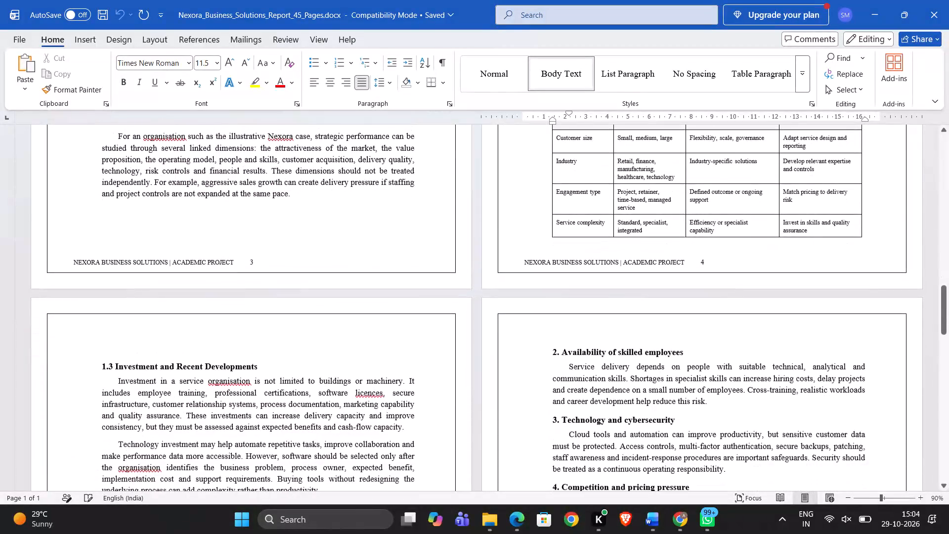
scroll(543, 197, "down", 3)
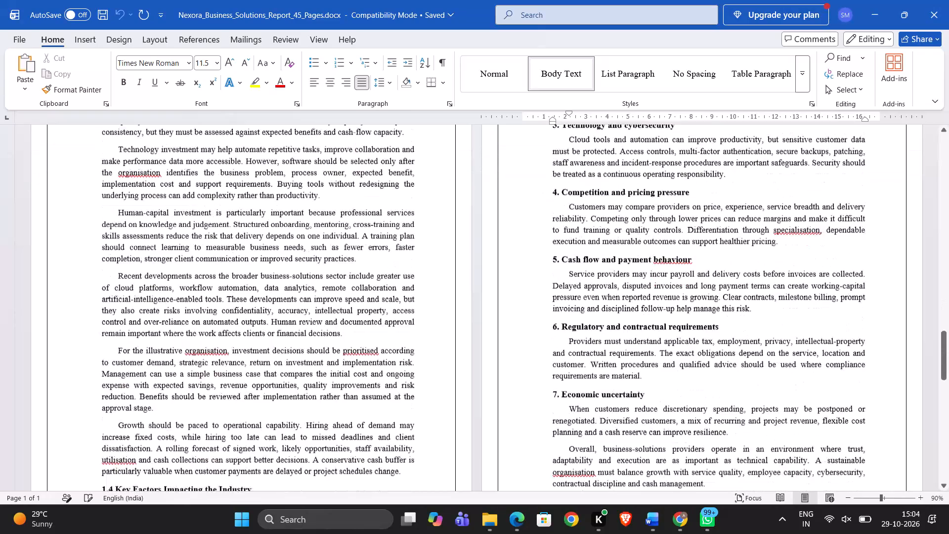
scroll(543, 197, "down", 2)
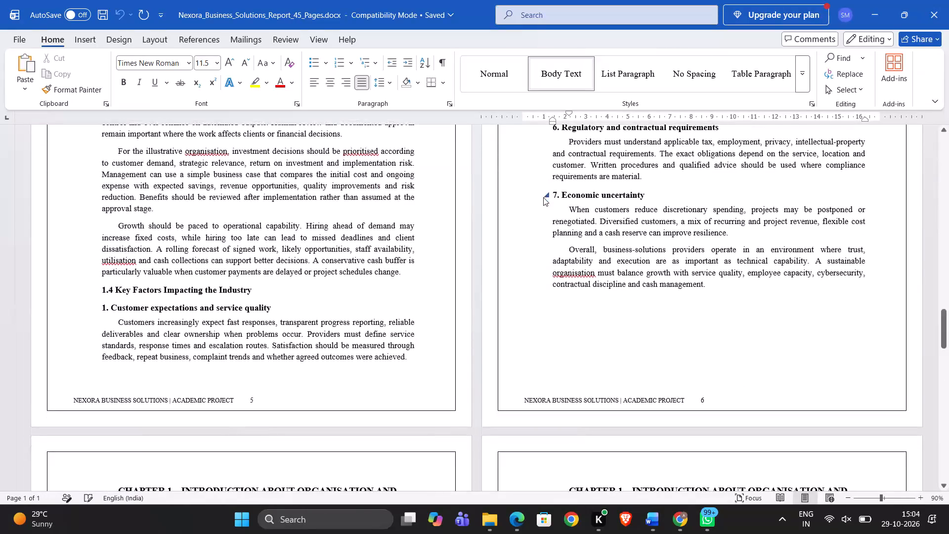
scroll(543, 197, "down", 2)
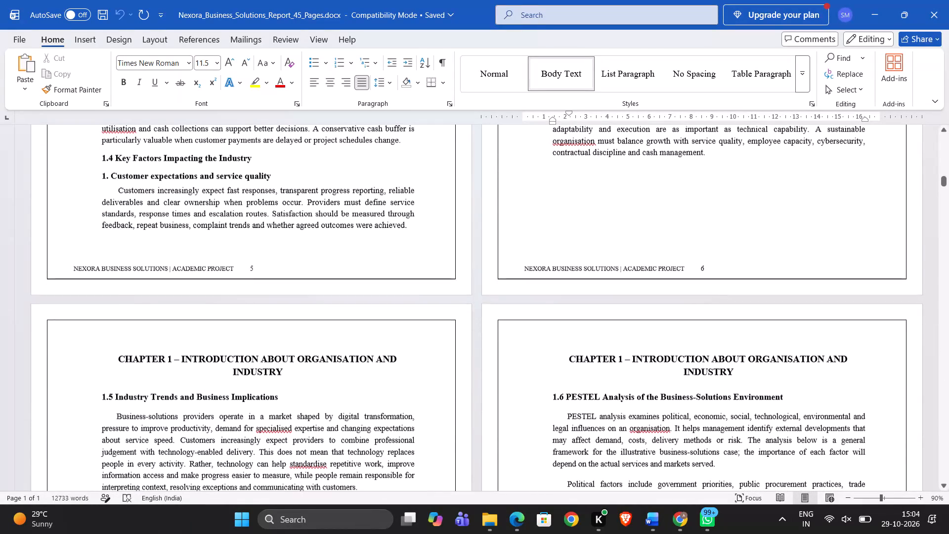
scroll(543, 197, "down", 1)
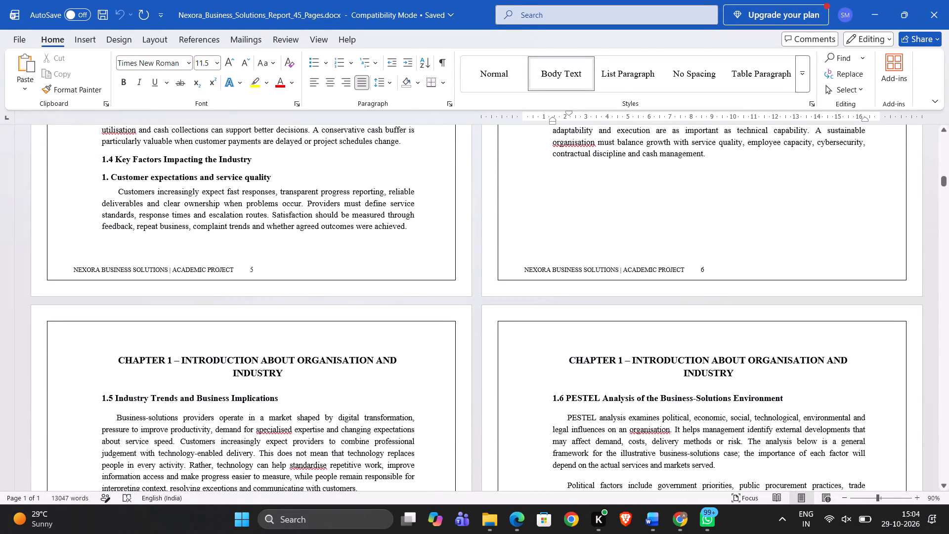
Delete the repeated "CHAPTER 1 – INTRODUCTION ABOUT ORGANISATION AND INDUSTRY" headings above sections 1.5 and 1.6.
left_click_drag(288, 371, 152, 348)
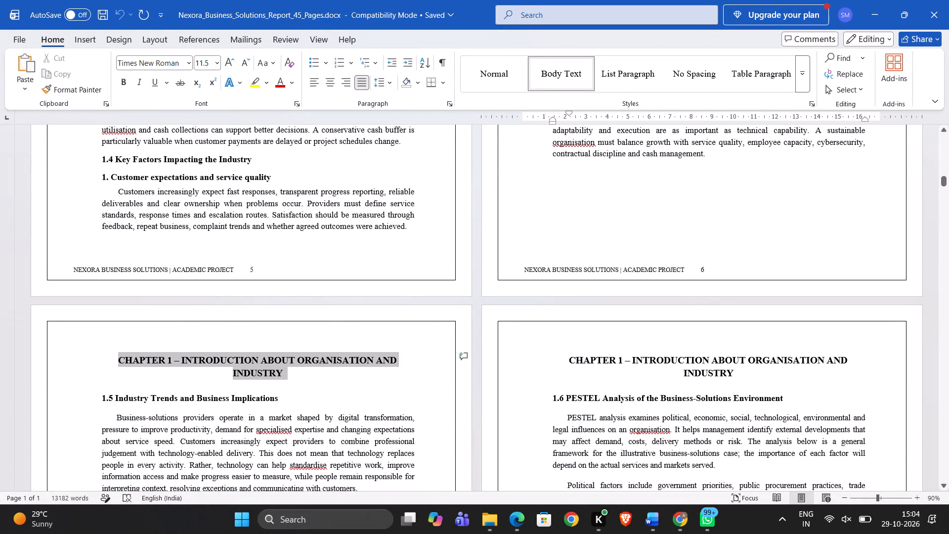
left_click_drag(152, 348, 126, 350)
key("BackSpace")
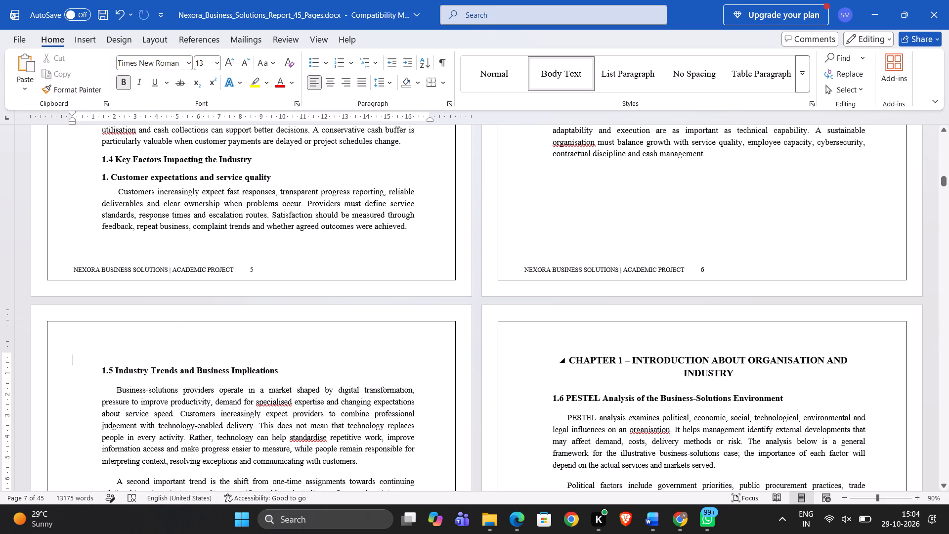
left_click_drag(734, 370, 554, 352)
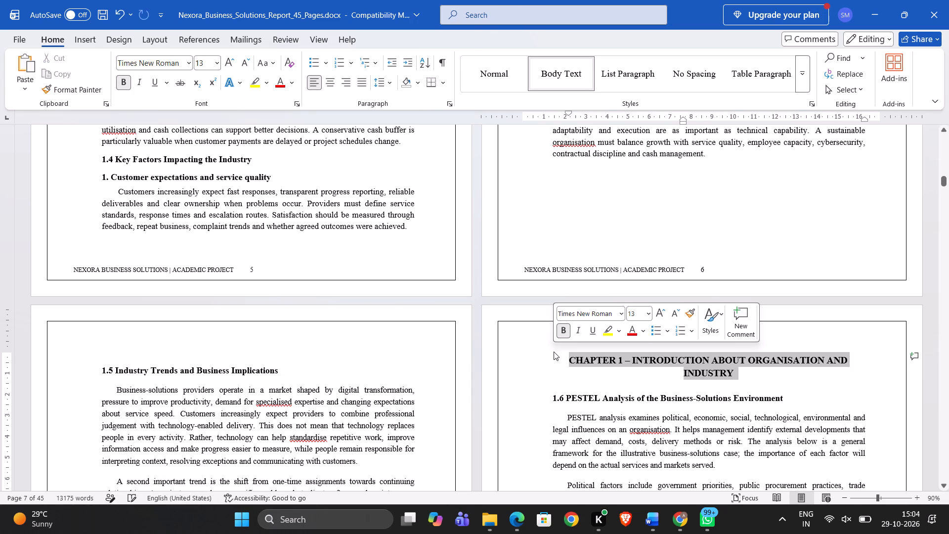
key("BackSpace")
Delete the italic "Illustrative academic analysis; verify actual company records before drawing factual conclusions." notes at the end of sections 1.5 and 1.6.
scroll(554, 352, "down", 4)
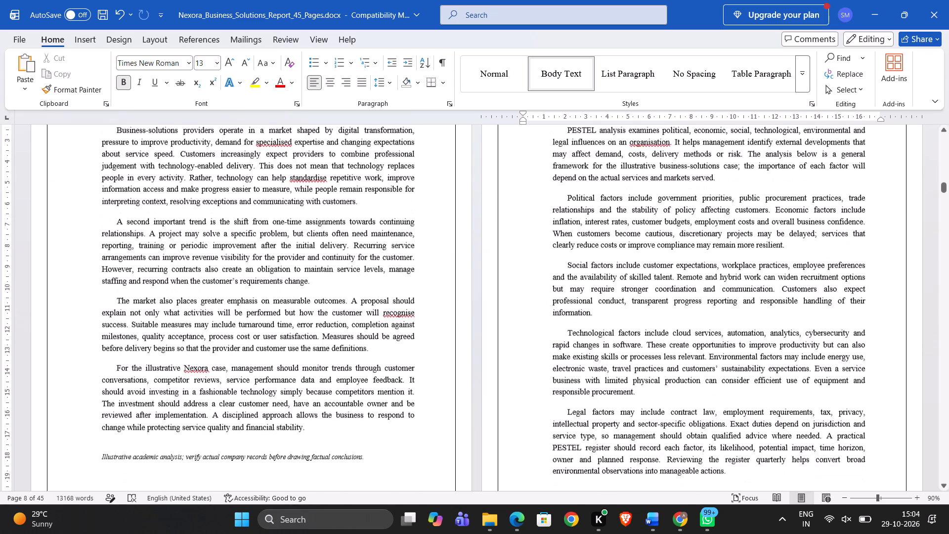
scroll(554, 352, "down", 2)
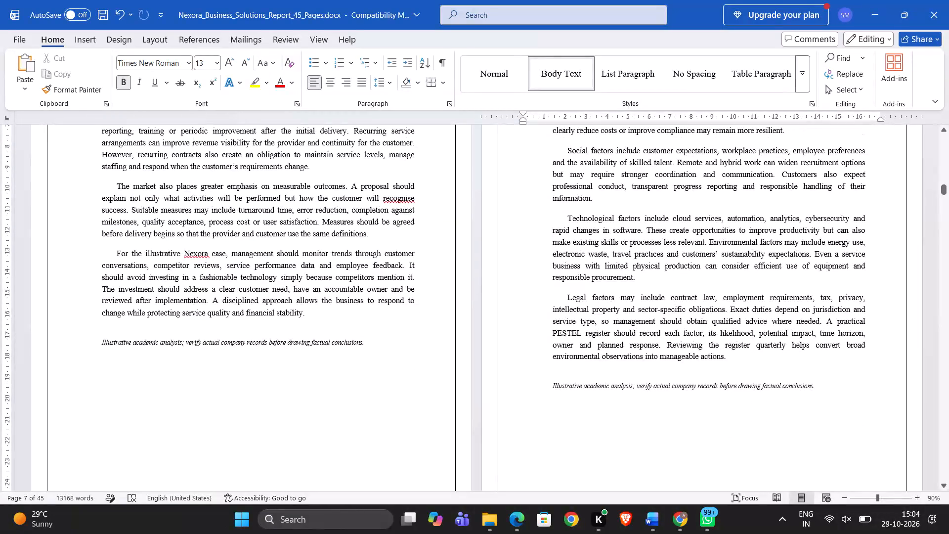
left_click_drag(377, 348, 372, 343)
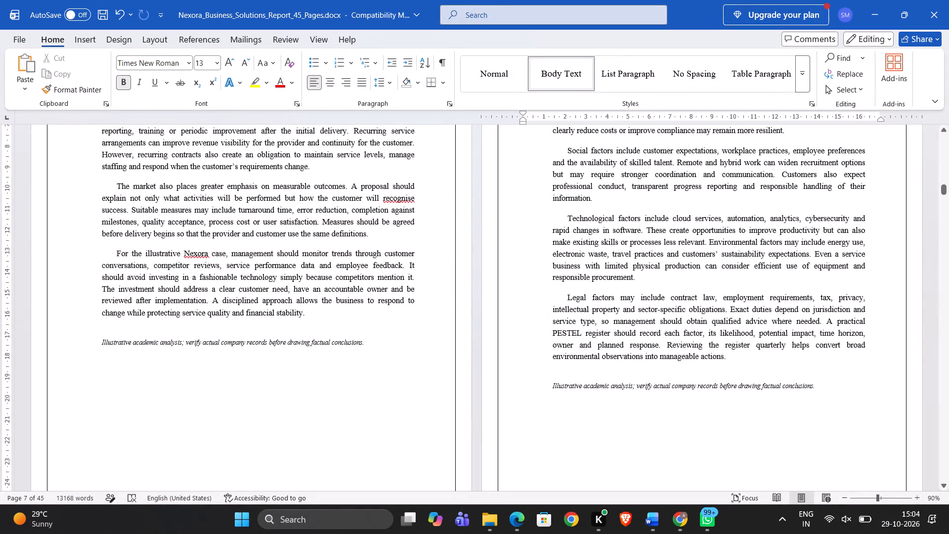
left_click_drag(372, 343, 114, 354)
left_click_drag(114, 354, 98, 344)
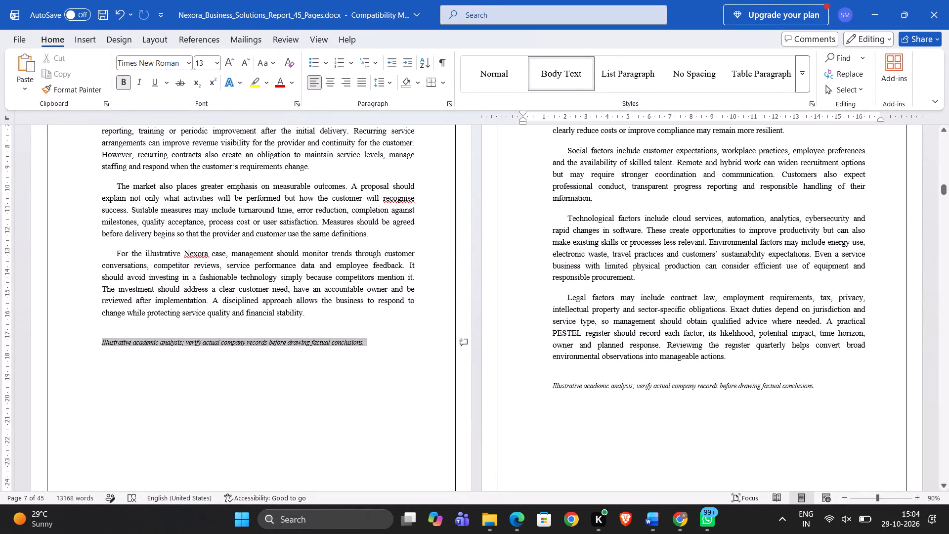
left_click_drag(98, 344, 97, 341)
key("BackSpace")
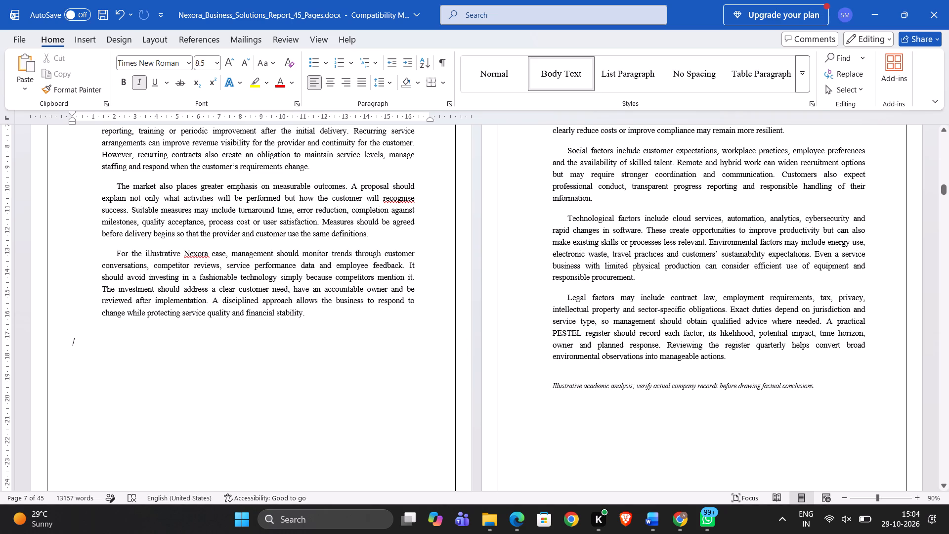
left_click_drag(820, 385, 554, 382)
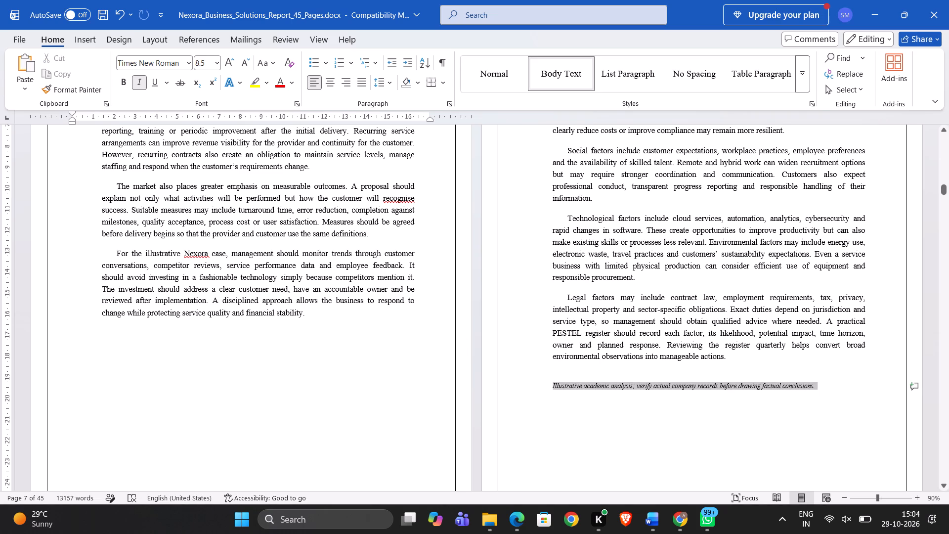
left_click_drag(554, 382, 553, 384)
key("BackSpace")
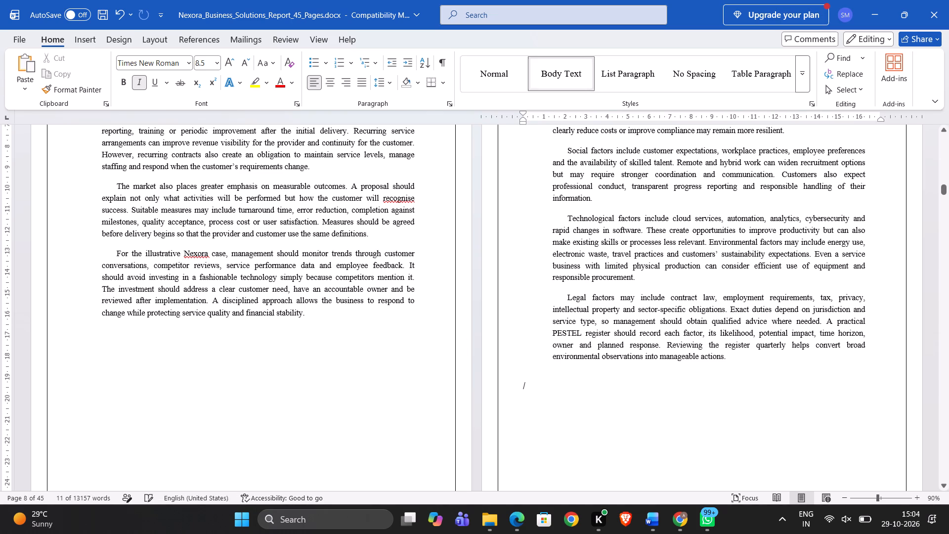
Compare the layout, headings and footer page numbers of the Chapter 1 pages from section 1.3 to section 1.8.
scroll(654, 370, "up", 5)
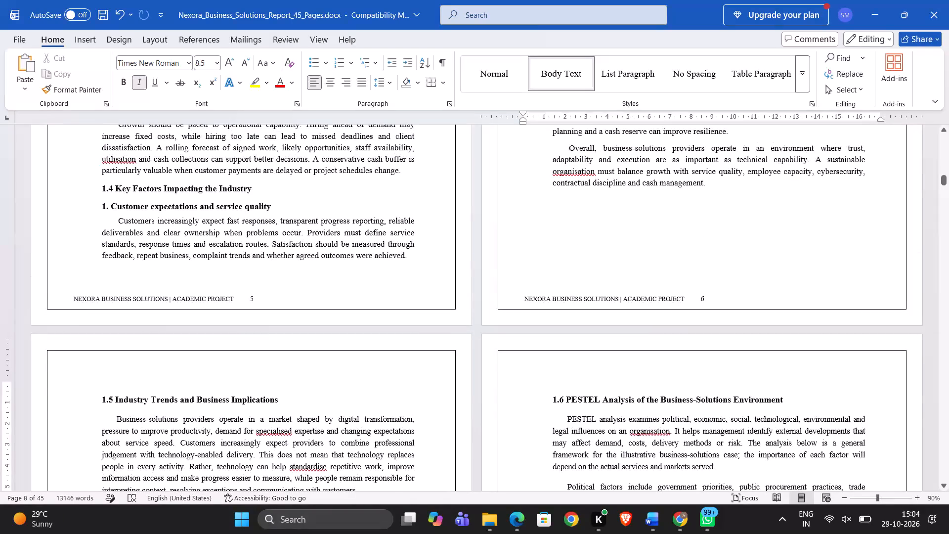
scroll(654, 370, "up", 1)
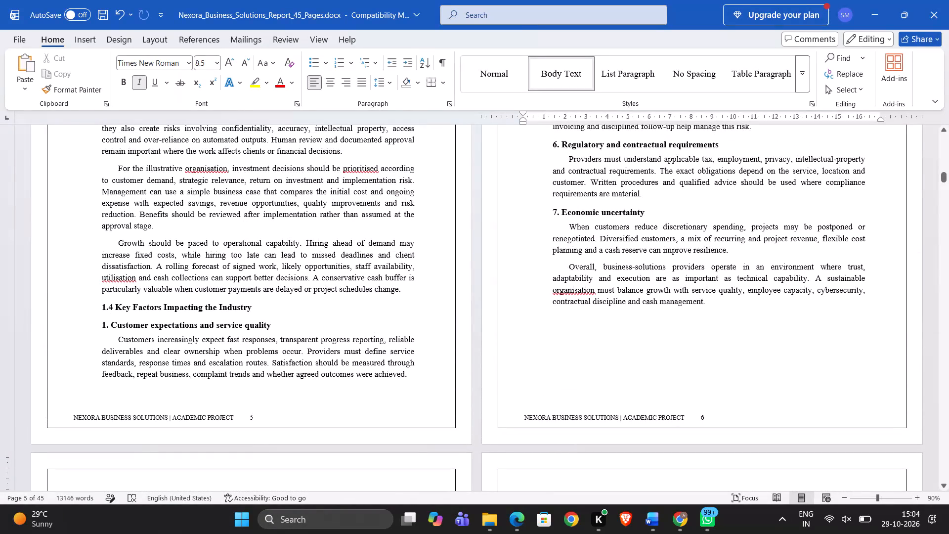
scroll(668, 403, "down", 6)
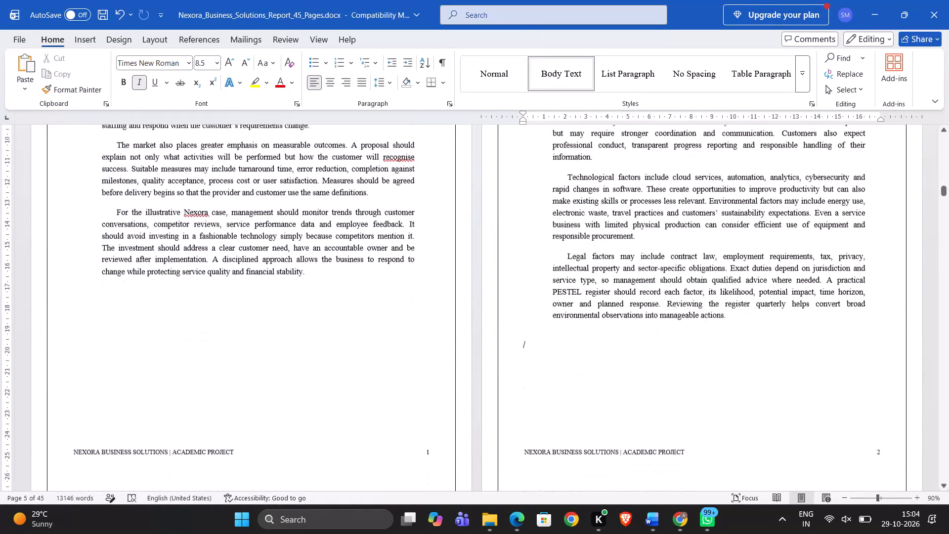
scroll(668, 403, "down", 3)
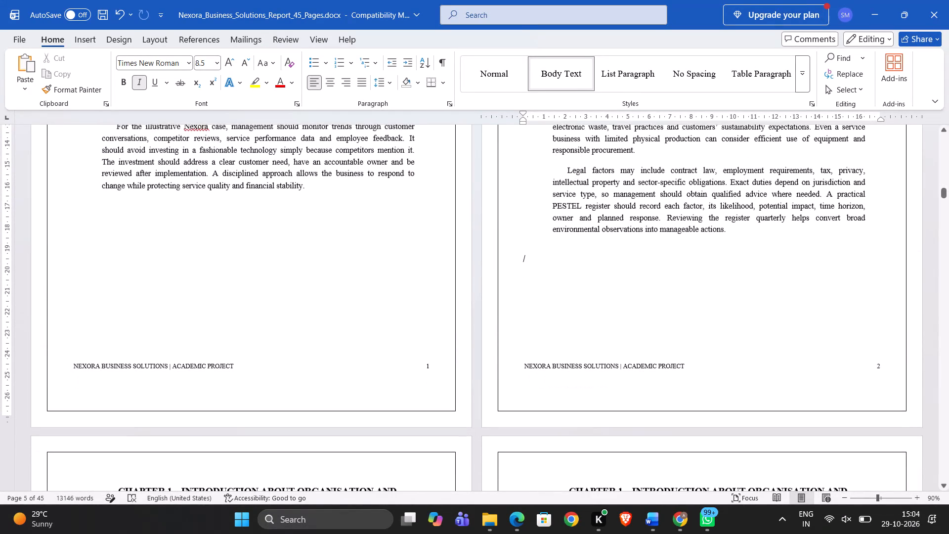
scroll(668, 403, "down", 2)
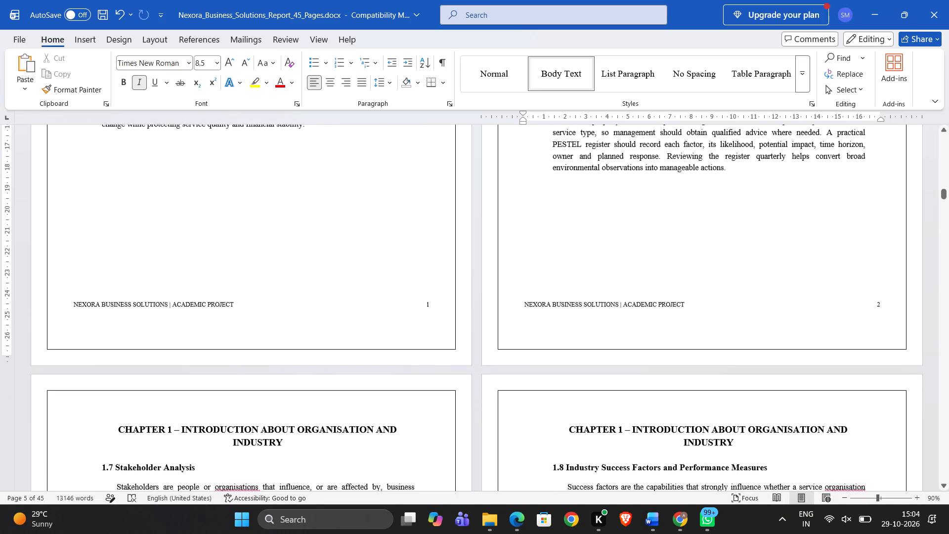
scroll(668, 403, "up", 6)
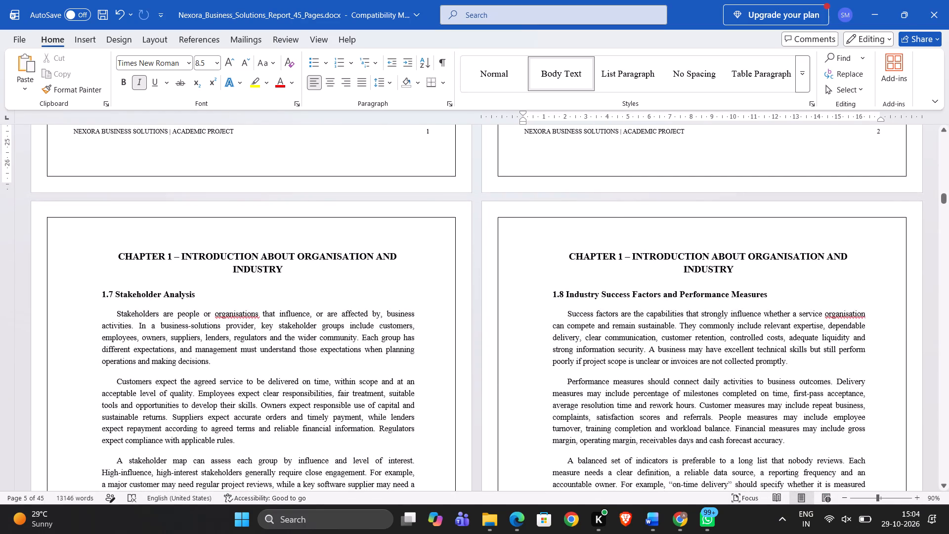
scroll(668, 403, "up", 3)
scroll(668, 403, "down", 1)
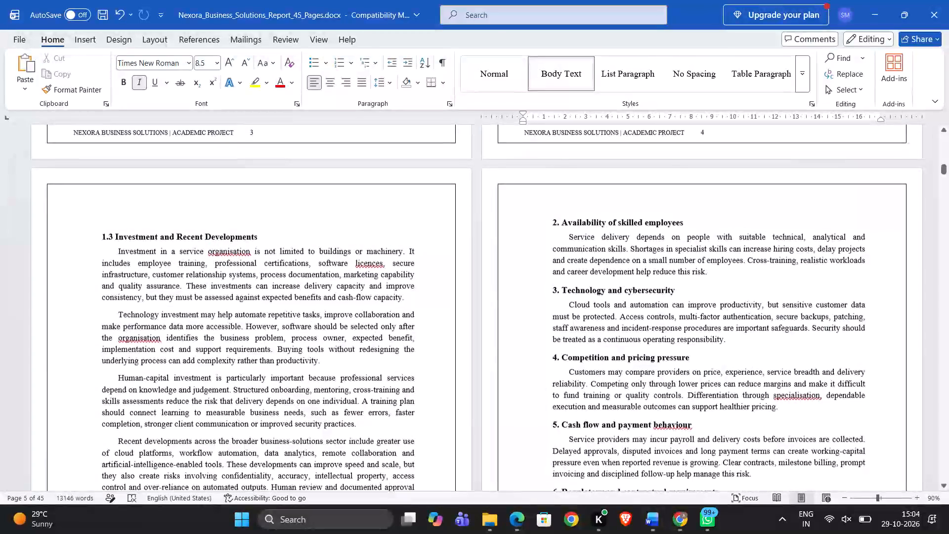
scroll(668, 403, "down", 2)
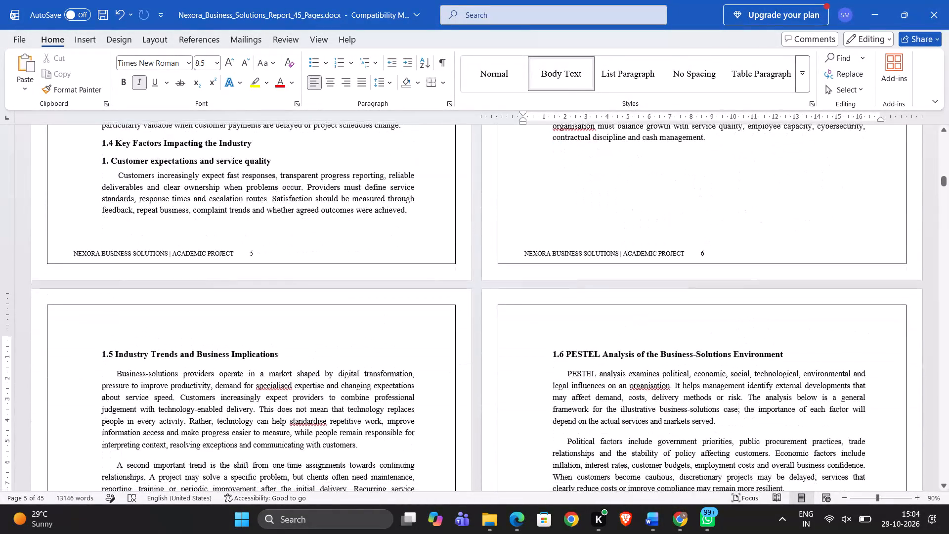
scroll(312, 237, "up", 3)
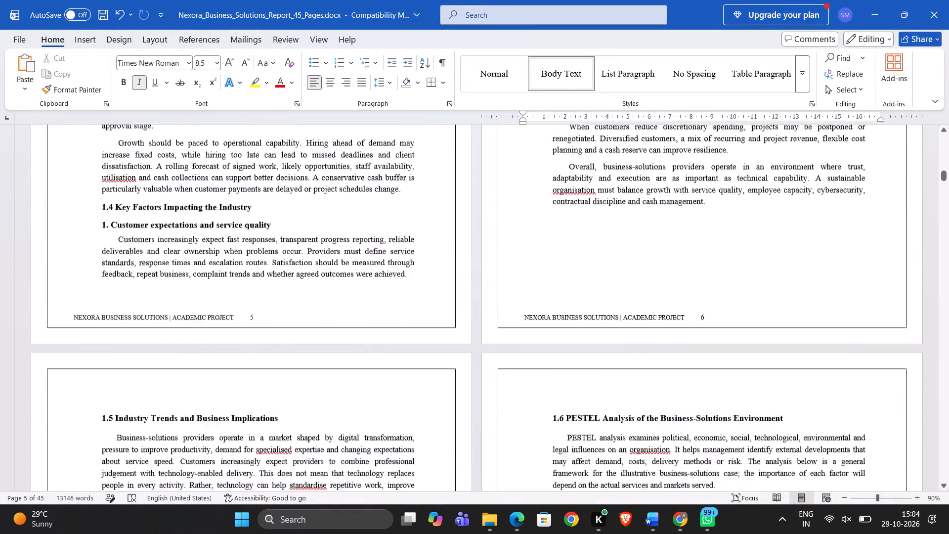
Open the reference report CHAPTER.docx from the recent files in File Explorer.
scroll(312, 237, "up", 4)
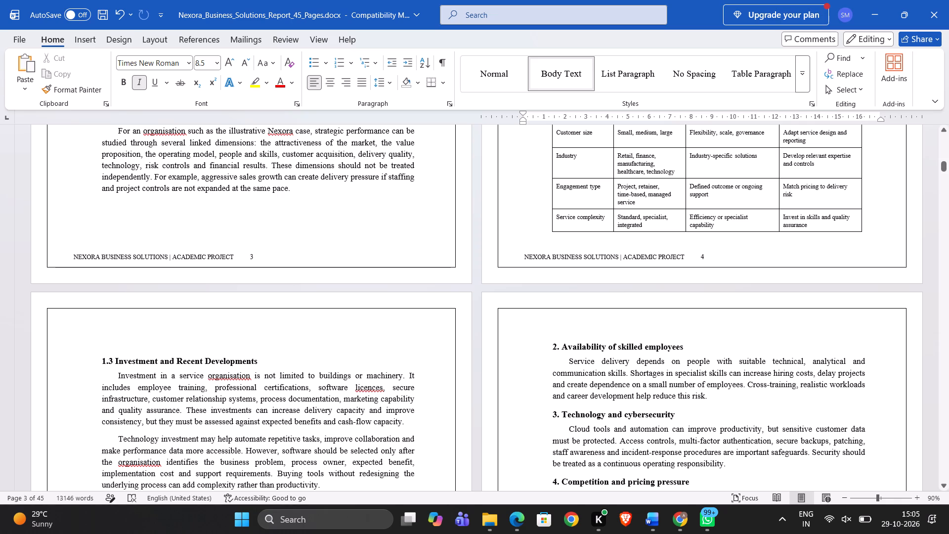
left_click(485, 521)
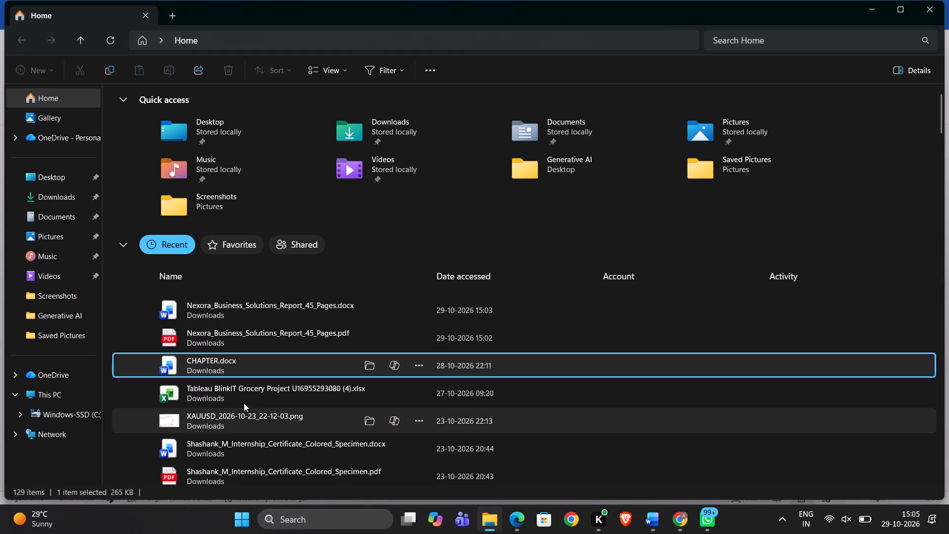
double_click(329, 365)
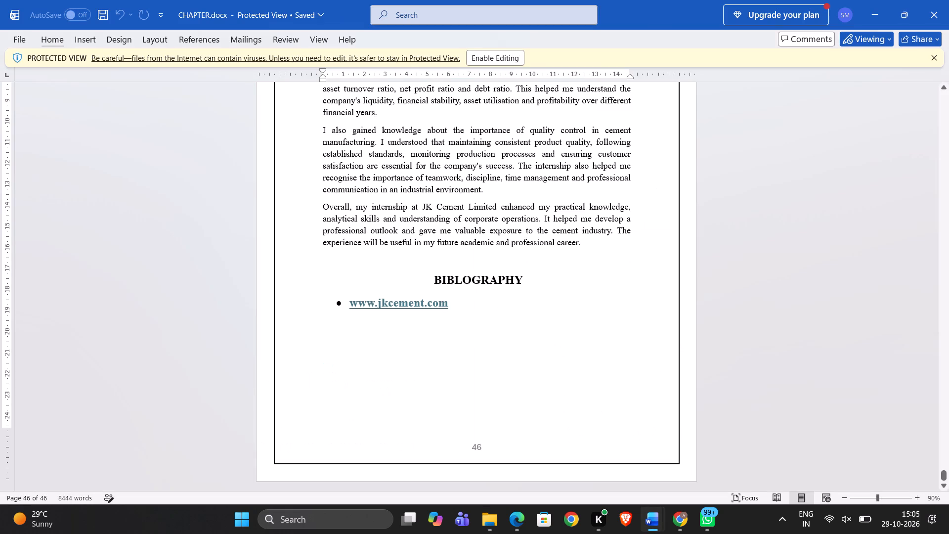
Look through CHAPTER.docx from its bibliography back to section 2.3, and compare it with the opening pages of the Nexora report.
scroll(329, 365, "up", 14)
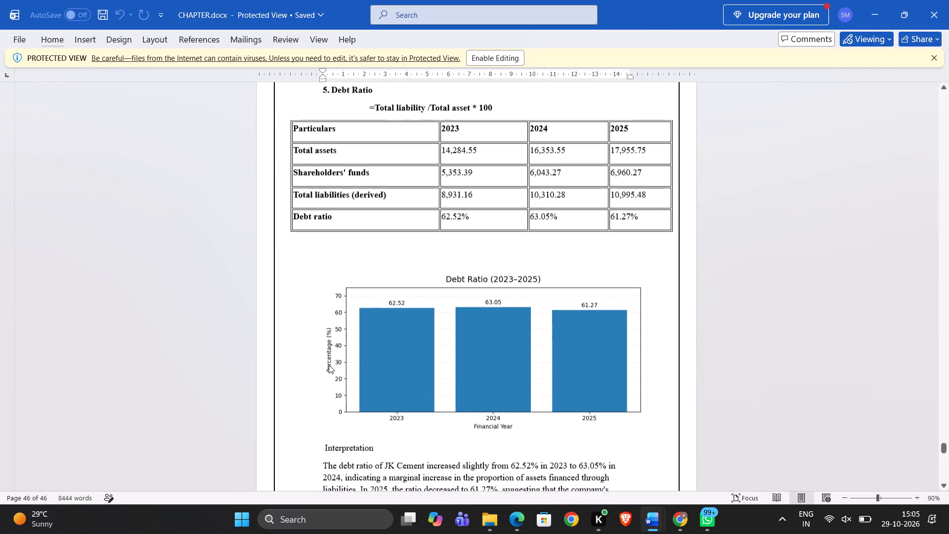
scroll(329, 365, "up", 20)
scroll(329, 365, "up", 9)
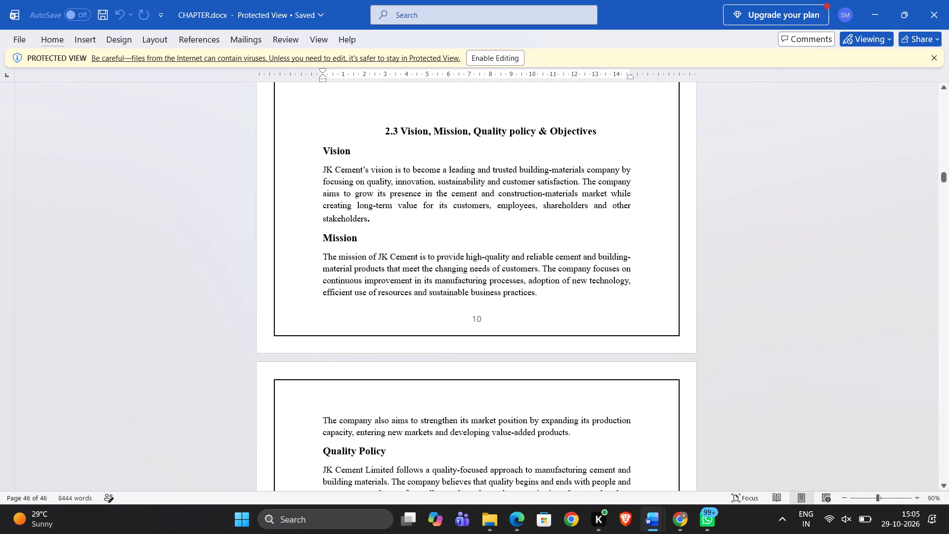
key("alt+Tab")
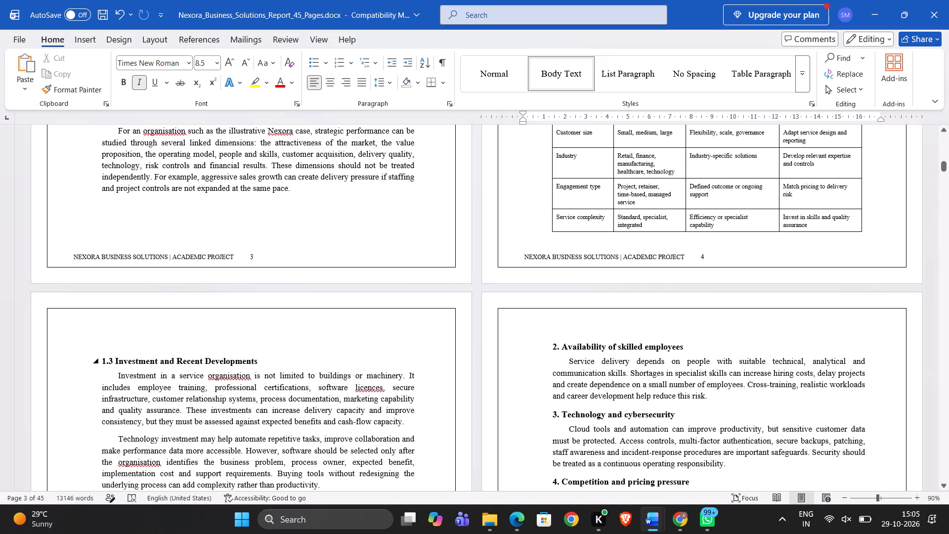
scroll(329, 365, "up", 10)
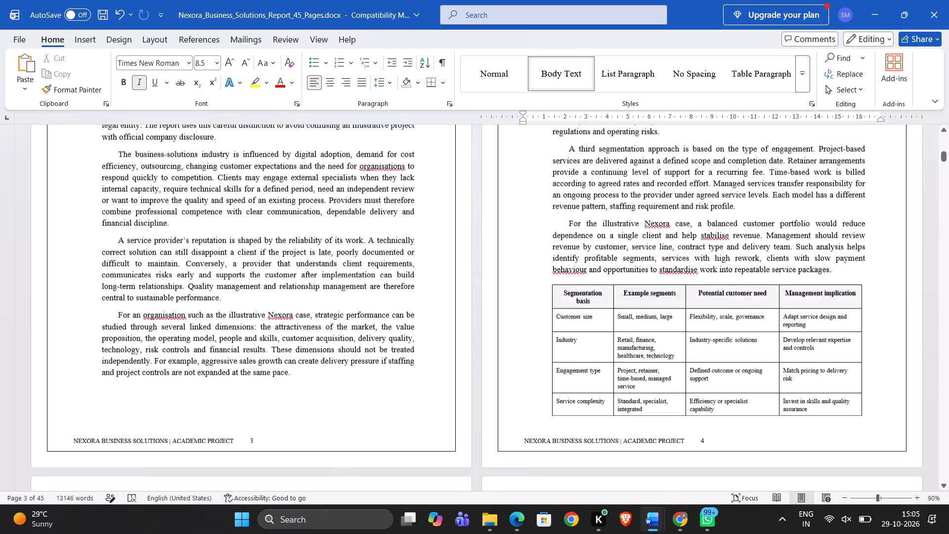
scroll(332, 345, "down", 1)
scroll(334, 326, "up", 1, "ctrl")
scroll(334, 326, "down", 1, "ctrl")
scroll(334, 326, "down", 1)
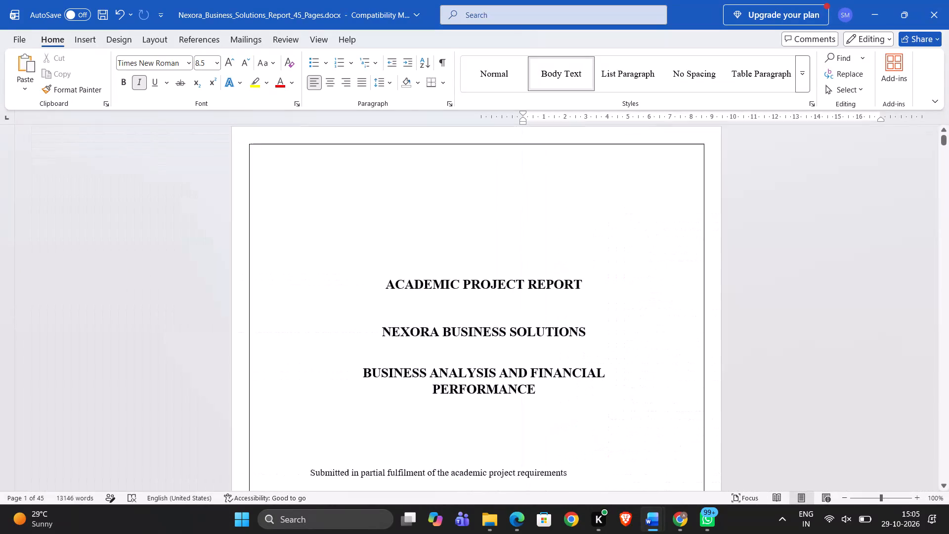
scroll(334, 326, "down", 2)
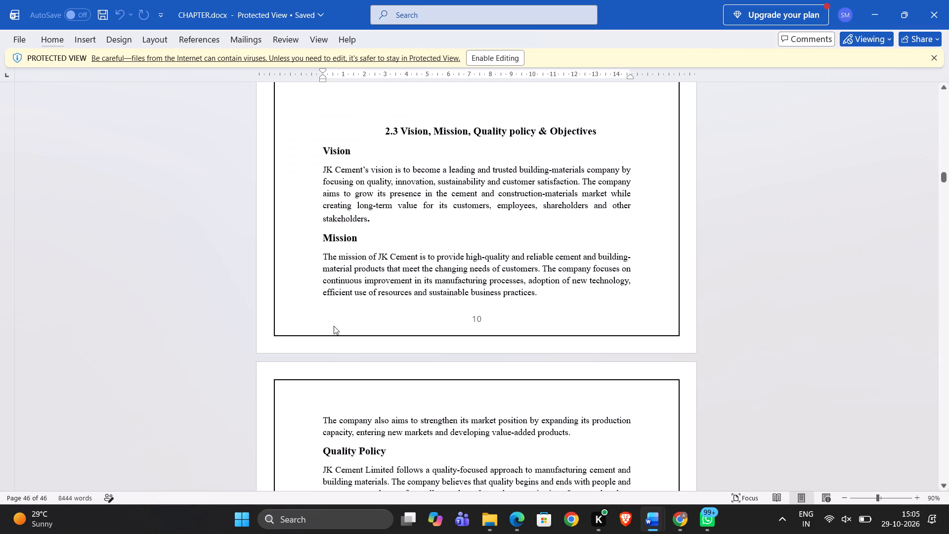
Enable editing for CHAPTER.docx.
left_click(496, 60)
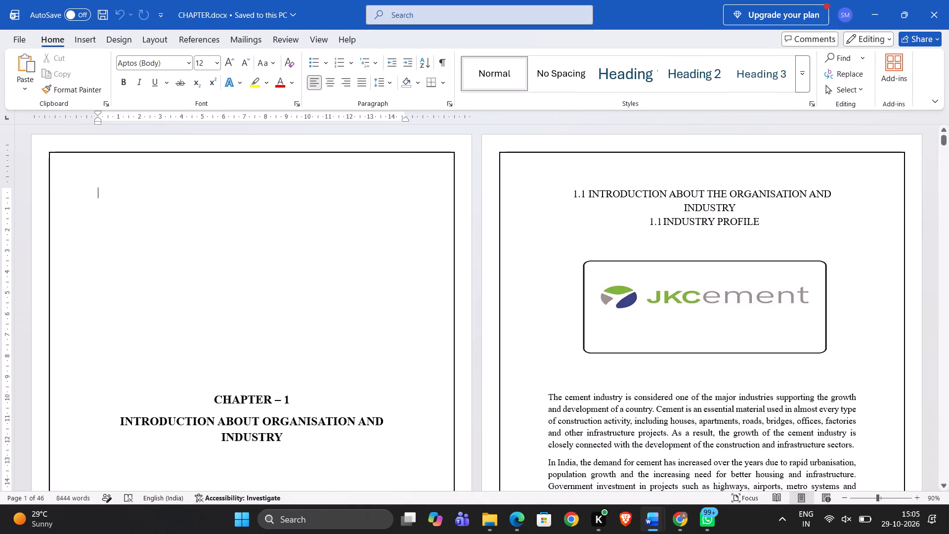
key("ctrl+z")
Compare the Nexora report's cover and first pages with the Chapter 1 title page and industry profile page of CHAPTER.docx.
key("alt+Tab")
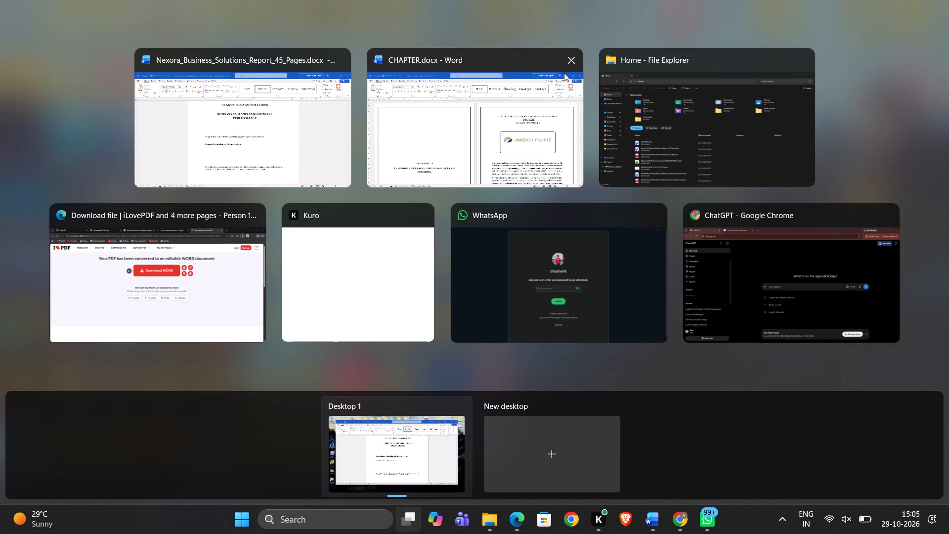
left_click(202, 144)
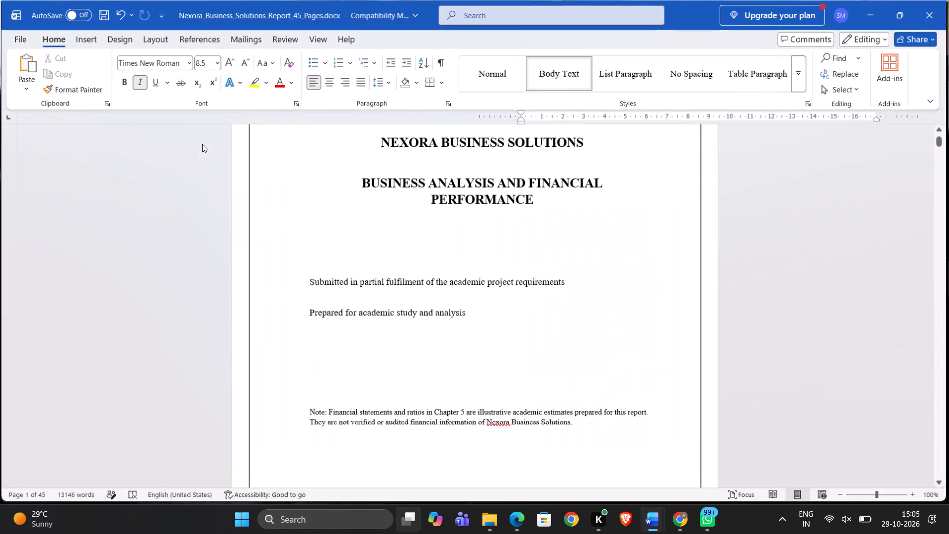
scroll(202, 144, "down", 6, "ctrl")
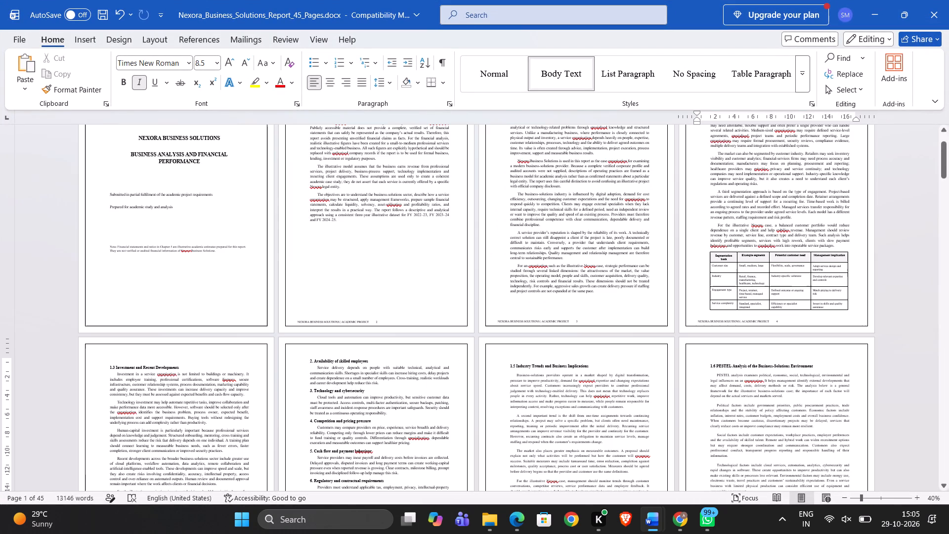
scroll(202, 144, "up", 2, "ctrl")
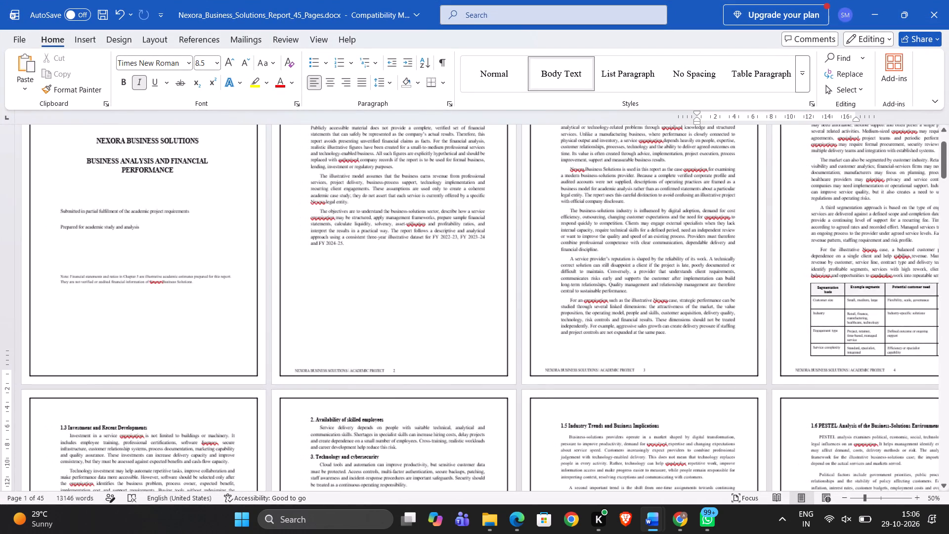
scroll(202, 144, "up", 2, "ctrl")
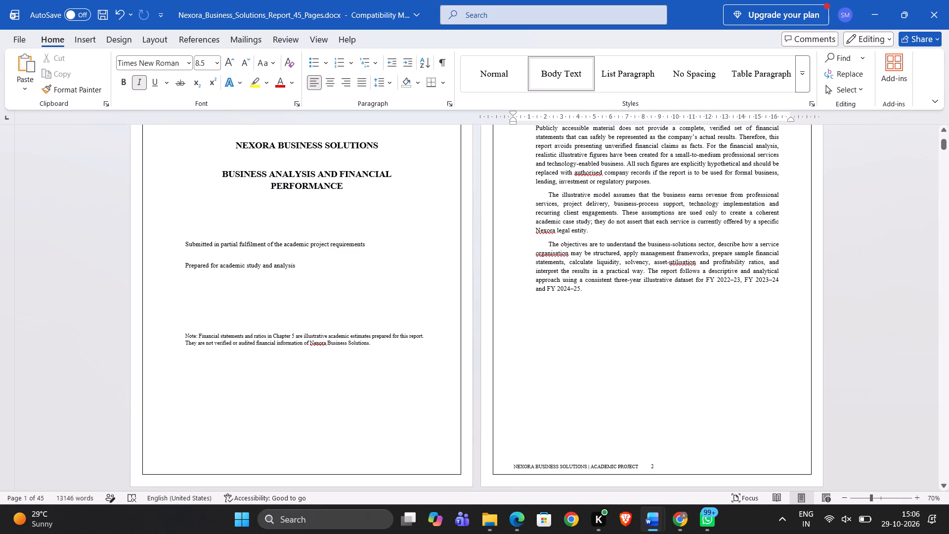
key("alt+Tab")
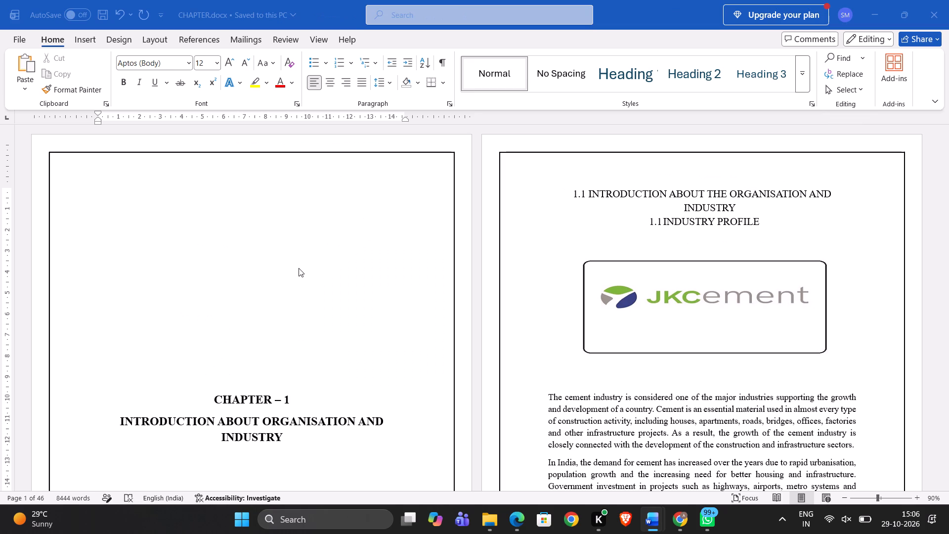
scroll(280, 350, "down", 2)
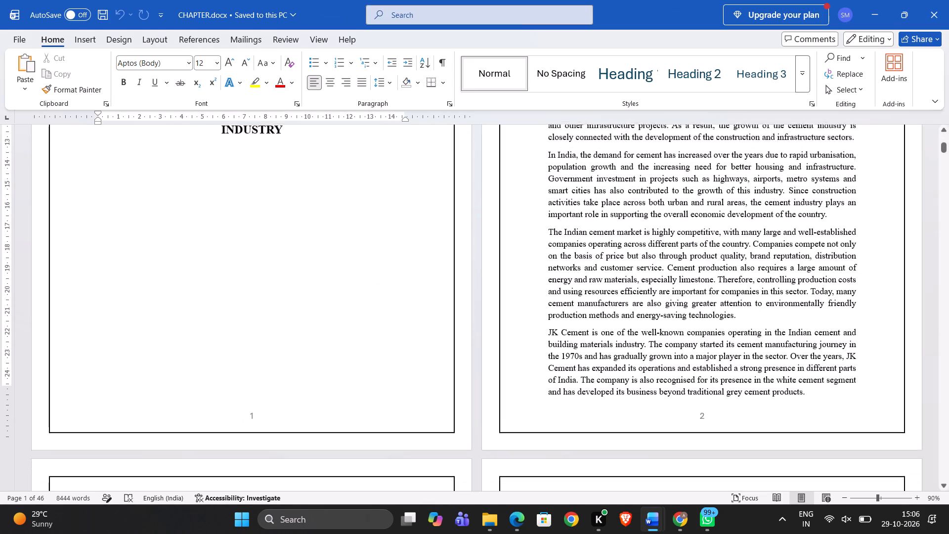
scroll(280, 350, "down", 1)
key("alt+Tab")
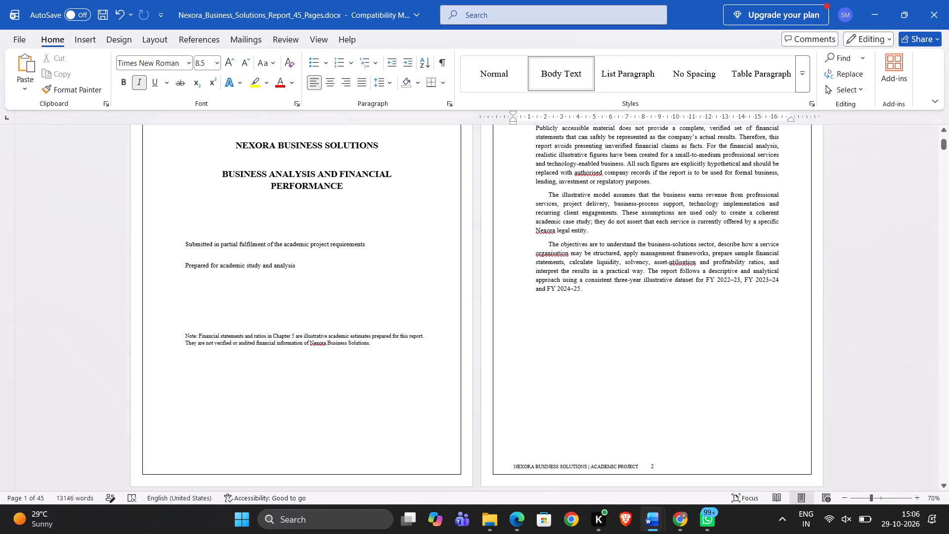
Delete the "Submitted in partial fulfilment" line, the "Prepared for academic study" line and the financial statements note from the Nexora cover page.
left_click_drag(365, 343, 376, 346)
left_click(376, 346)
left_click(376, 346)
left_click_drag(376, 346, 208, 306)
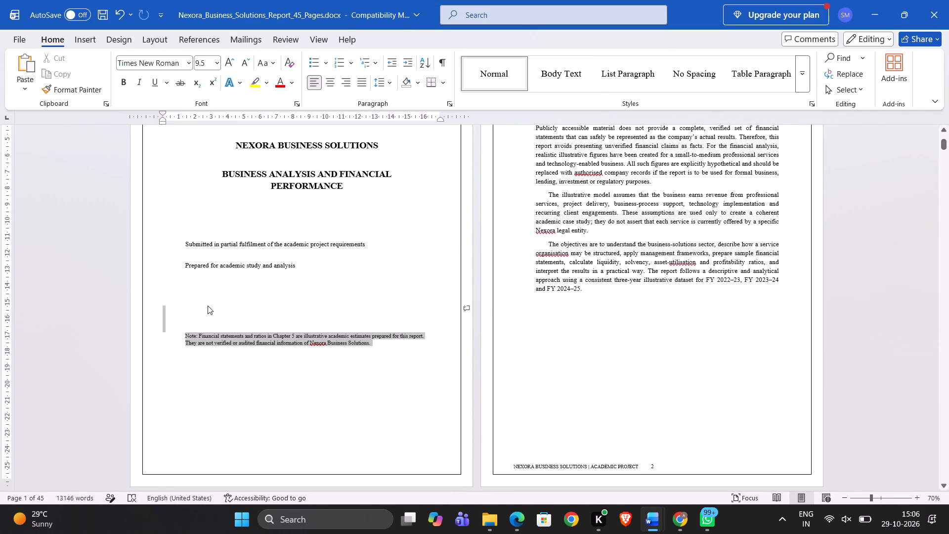
left_click_drag(208, 306, 197, 240)
key("BackSpace")
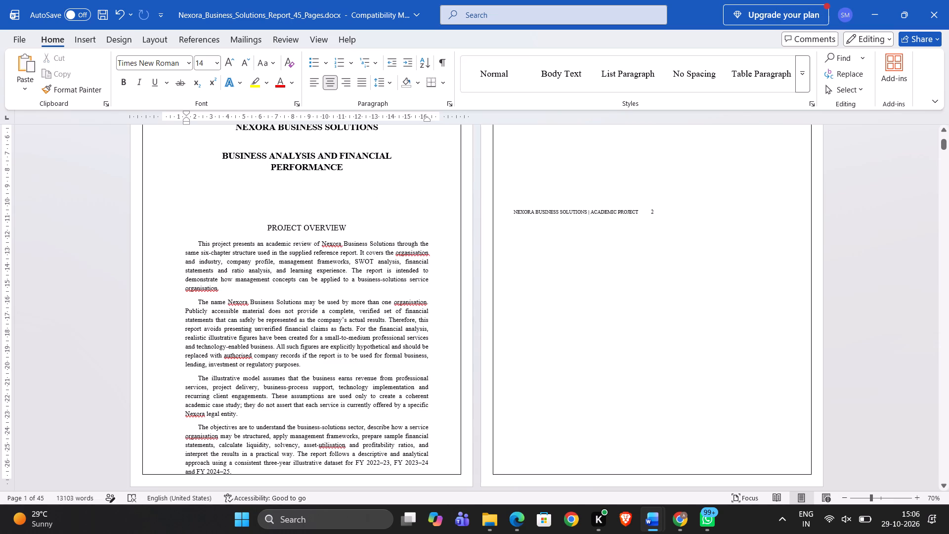
Compare the Nexora cover page and Chapter 1 opening with the separate Chapter 1 title page in CHAPTER.docx.
scroll(197, 240, "up", 5)
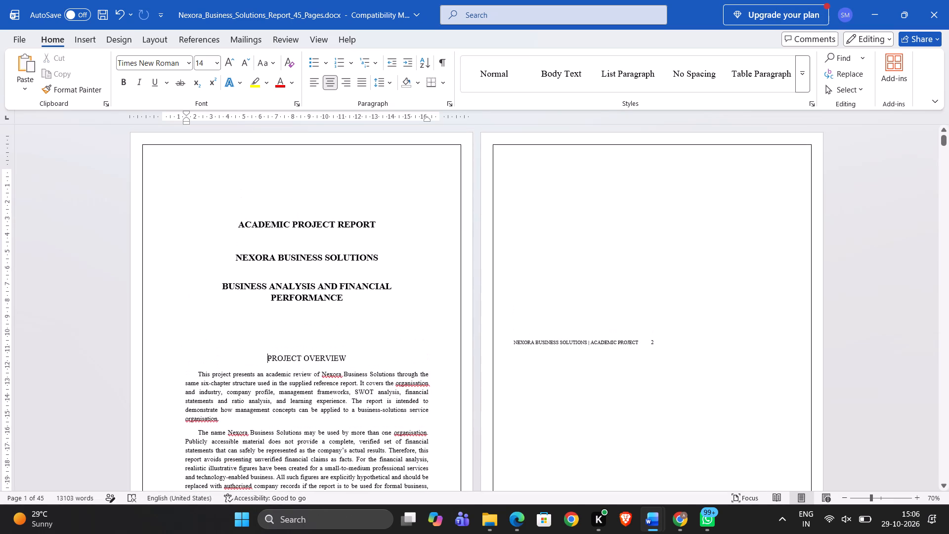
scroll(197, 240, "right", 2)
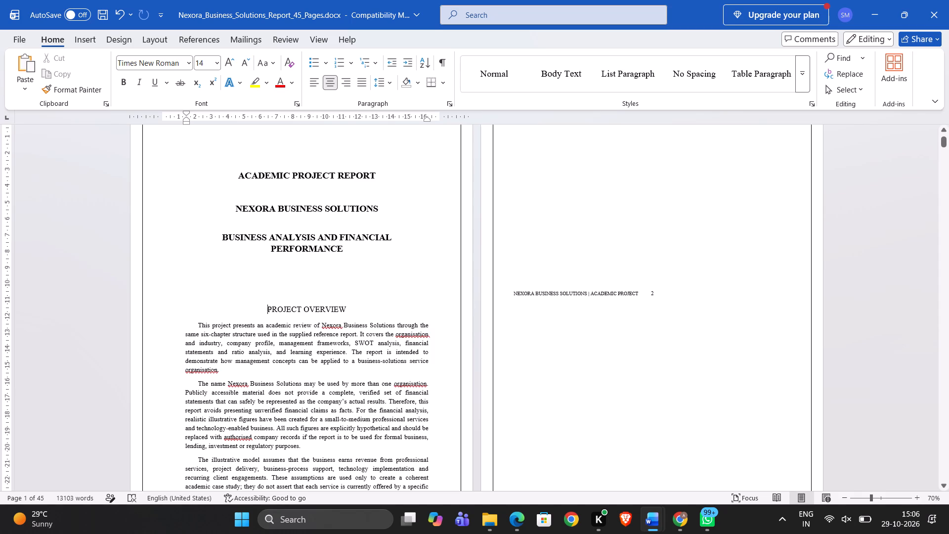
key("alt+Tab")
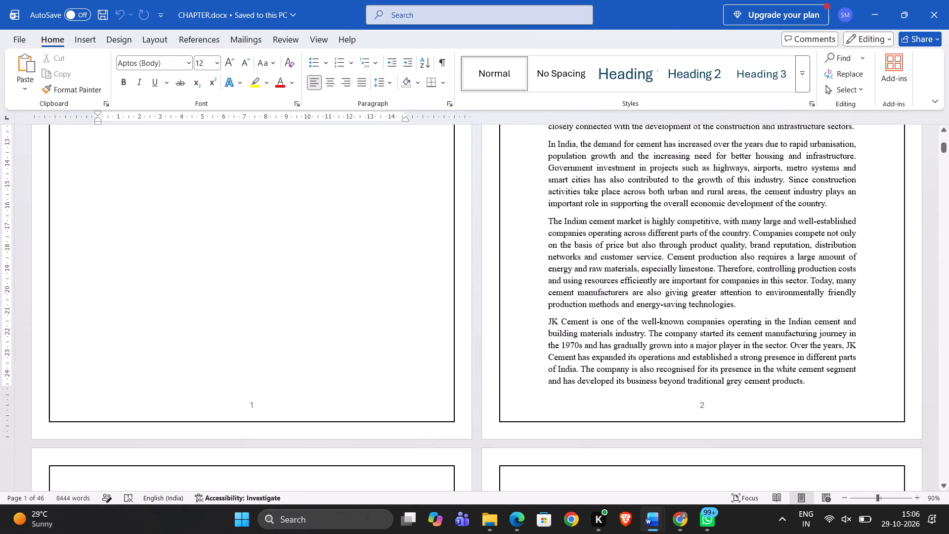
scroll(410, 268, "up", 4)
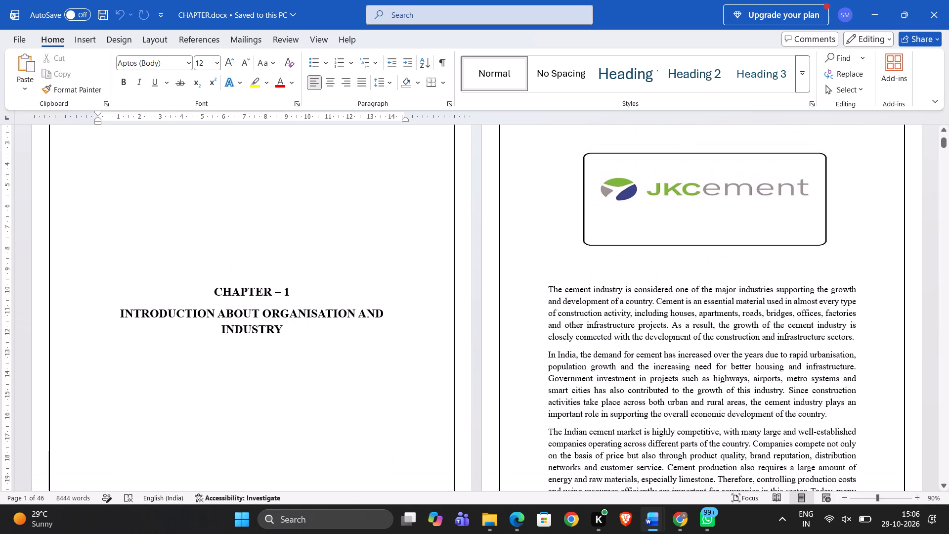
scroll(410, 268, "up", 6)
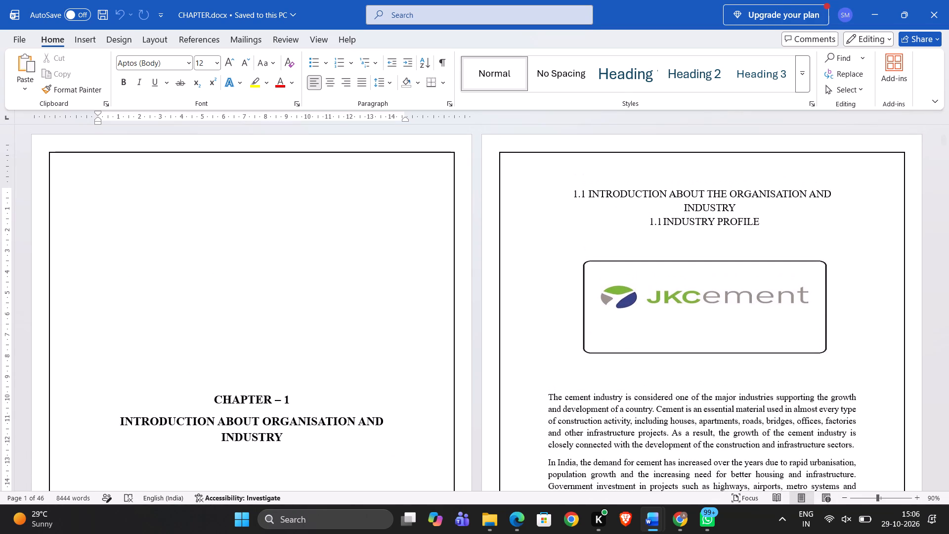
key("alt+Tab")
scroll(410, 268, "up", 1)
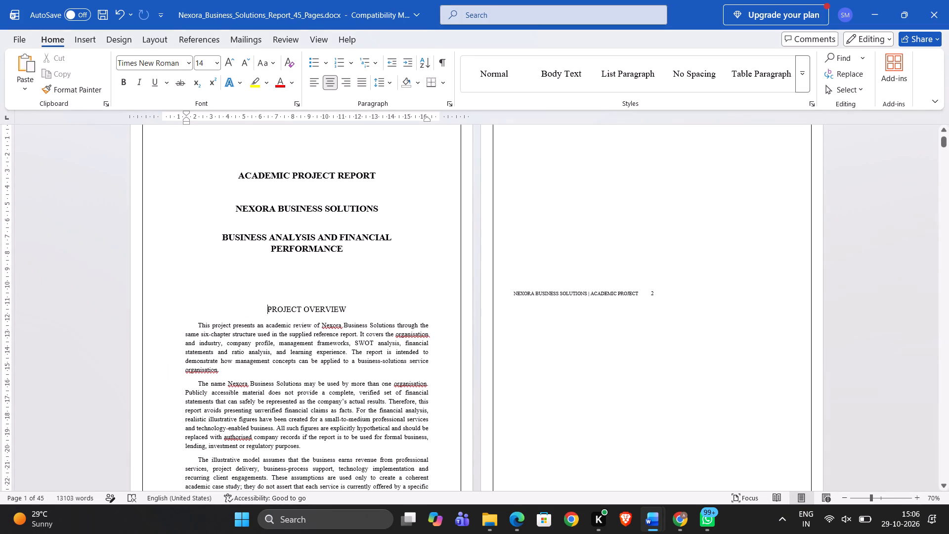
scroll(410, 268, "up", 5)
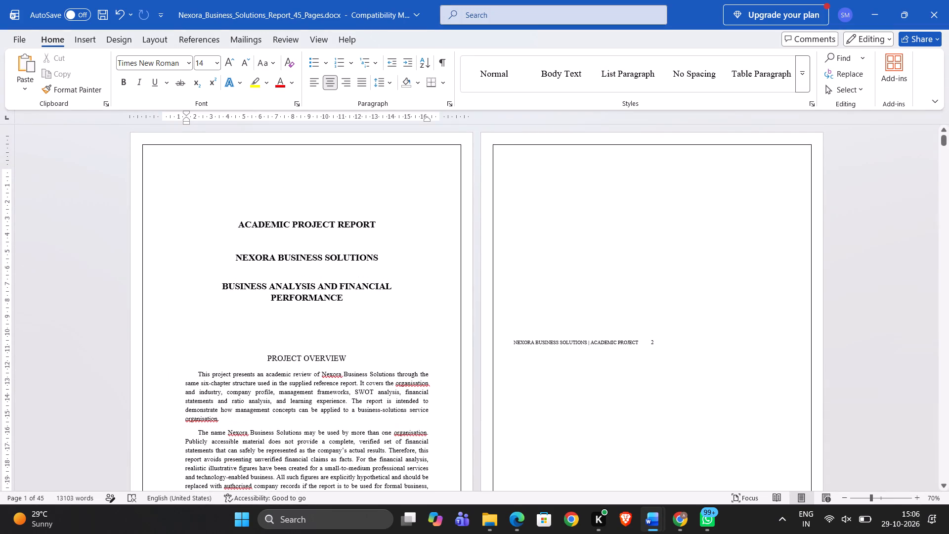
scroll(410, 268, "down", 7)
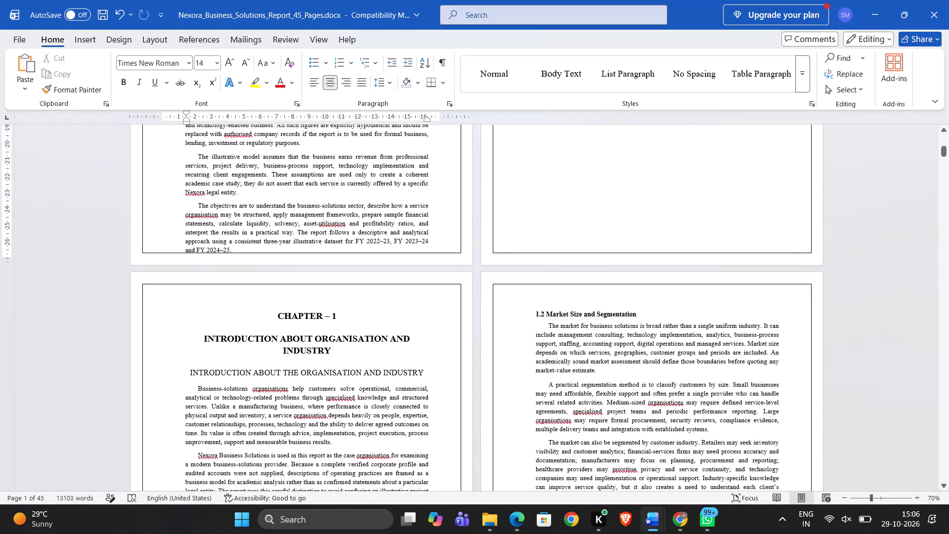
scroll(410, 268, "up", 7)
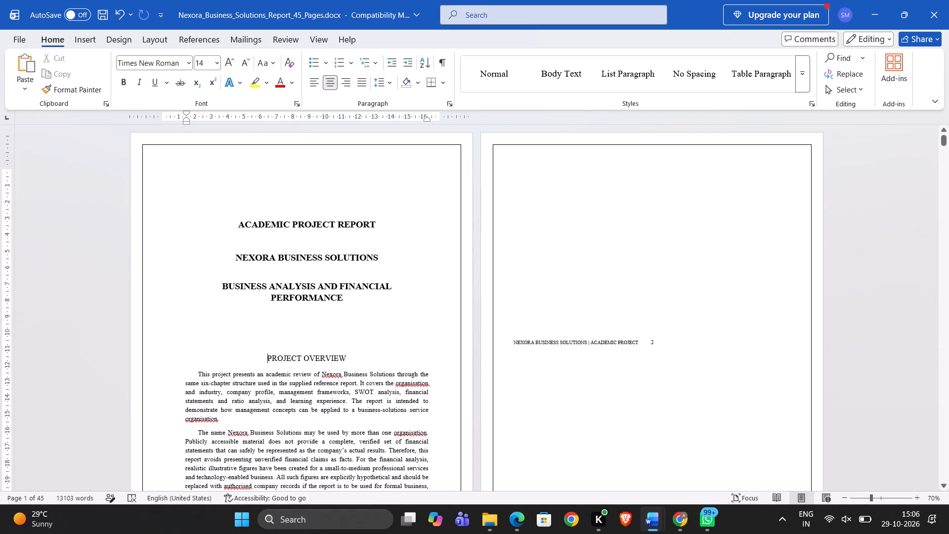
Delete the "BUSINESS ANALYSIS AND FINANCIAL PERFORMANCE" title from the Nexora cover page.
left_click(377, 224)
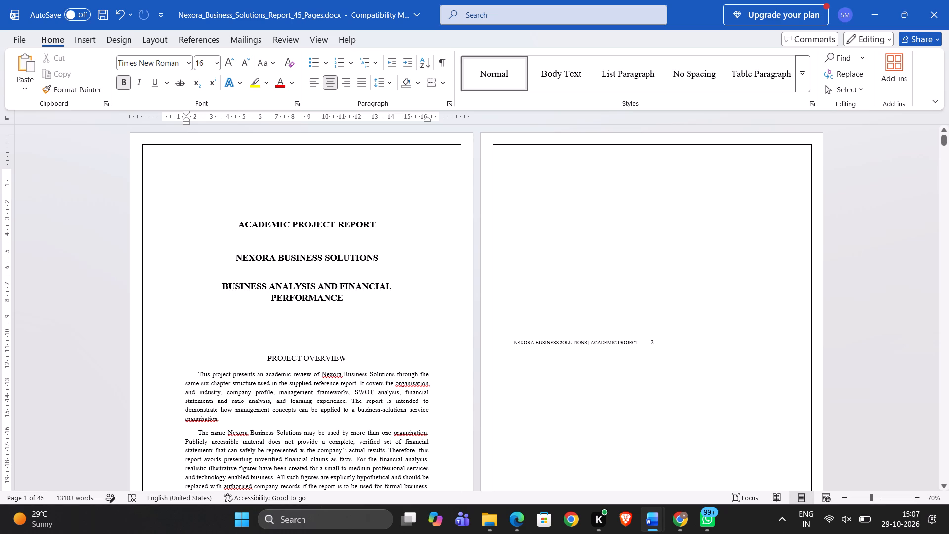
left_click_drag(348, 303, 231, 289)
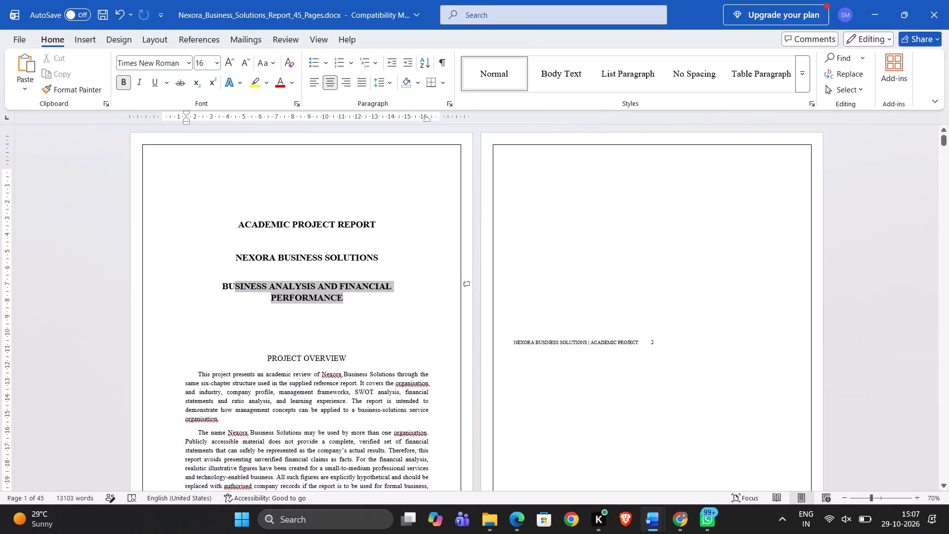
left_click_drag(231, 289, 219, 284)
key("BackSpace")
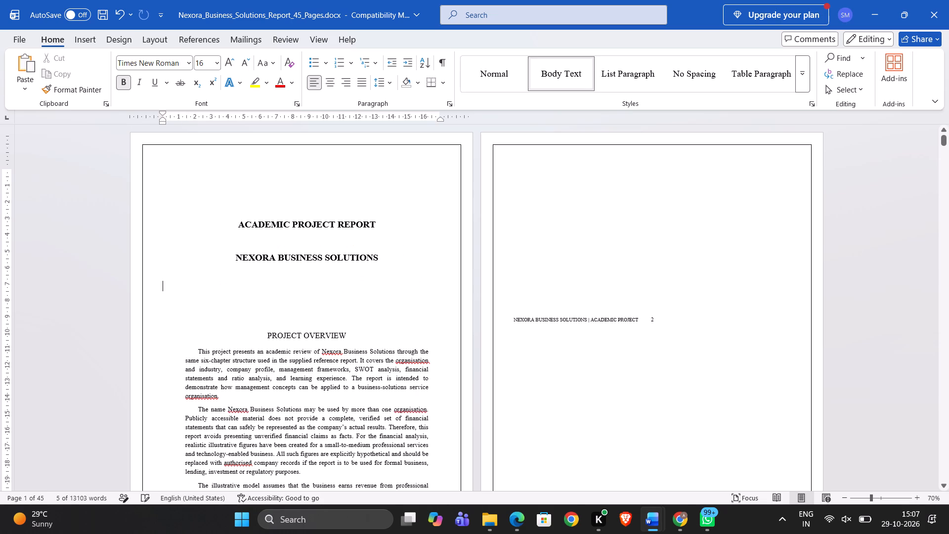
scroll(219, 284, "down", 3)
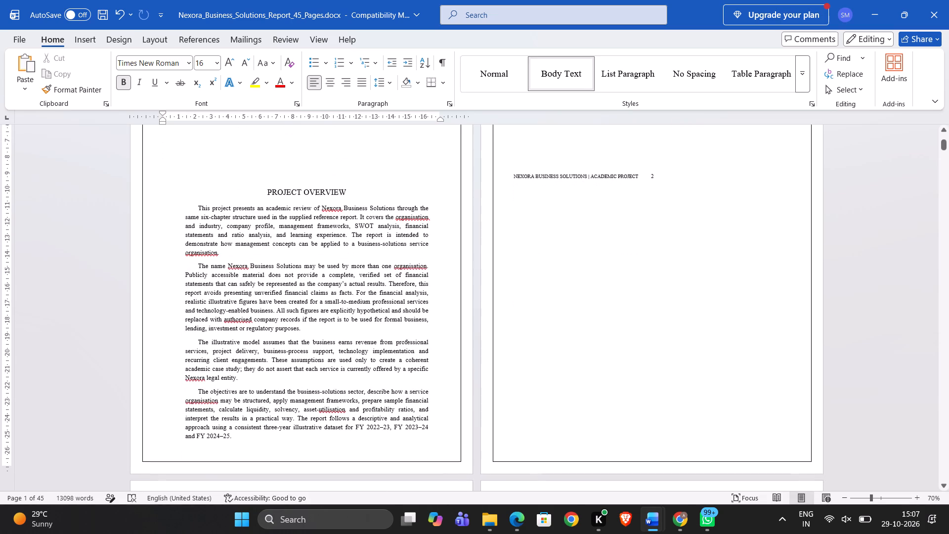
scroll(654, 276, "up", 7)
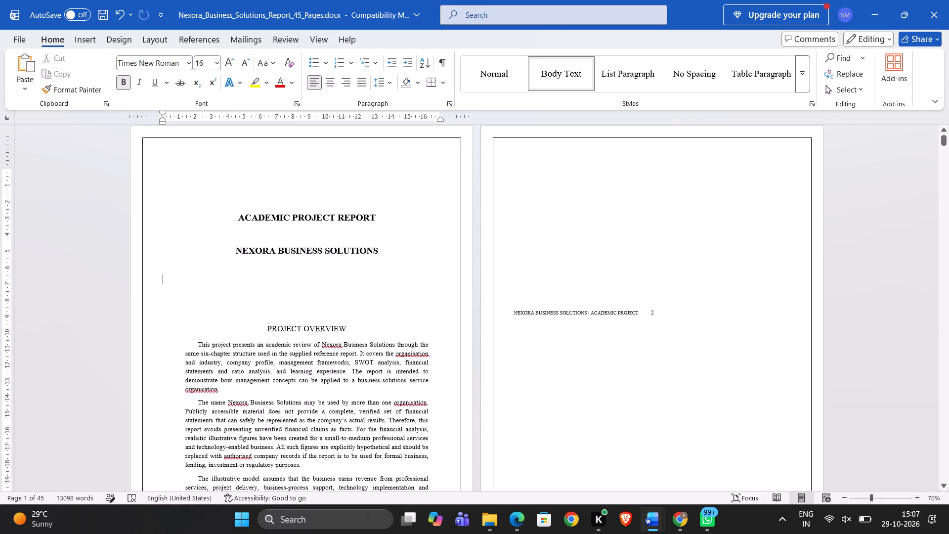
Delete the "NEXORA BUSINESS SOLUTIONS | ACADEMIC PROJECT" text beside the page number on page 2.
left_click_drag(643, 317, 584, 319)
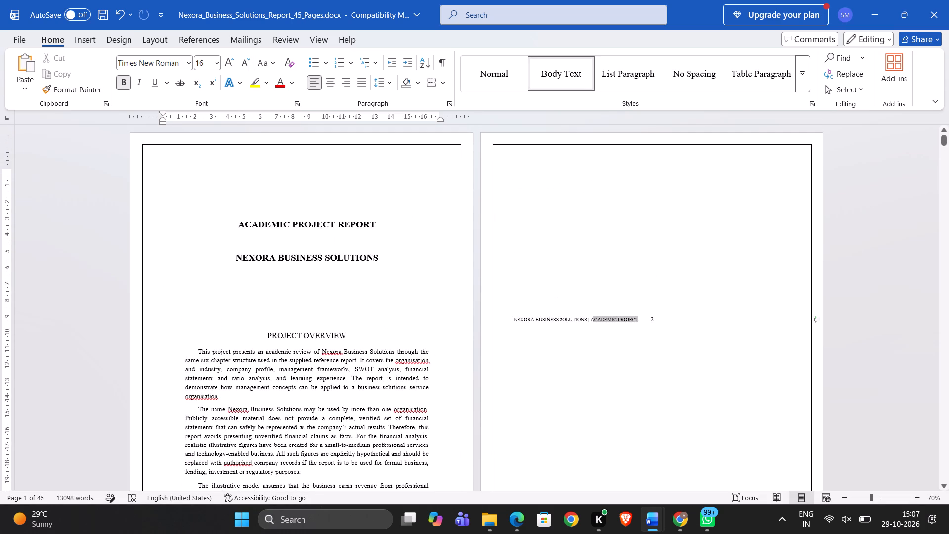
left_click_drag(584, 319, 518, 323)
key("BackSpace")
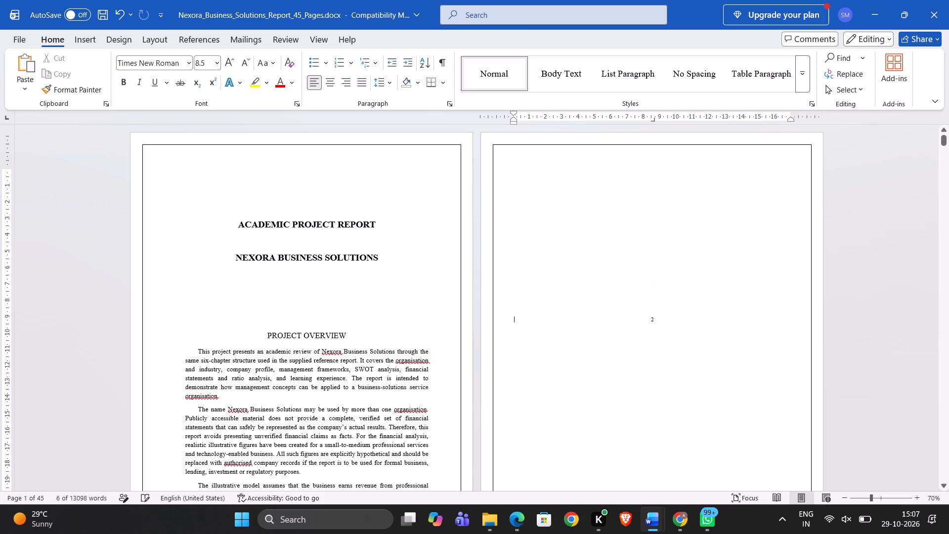
Replace the two cover titles with a copy of the Chapter 1 heading "INTRODUCTION ABOUT ORGANISATION AND INDUSTRY".
scroll(518, 323, "down", 5)
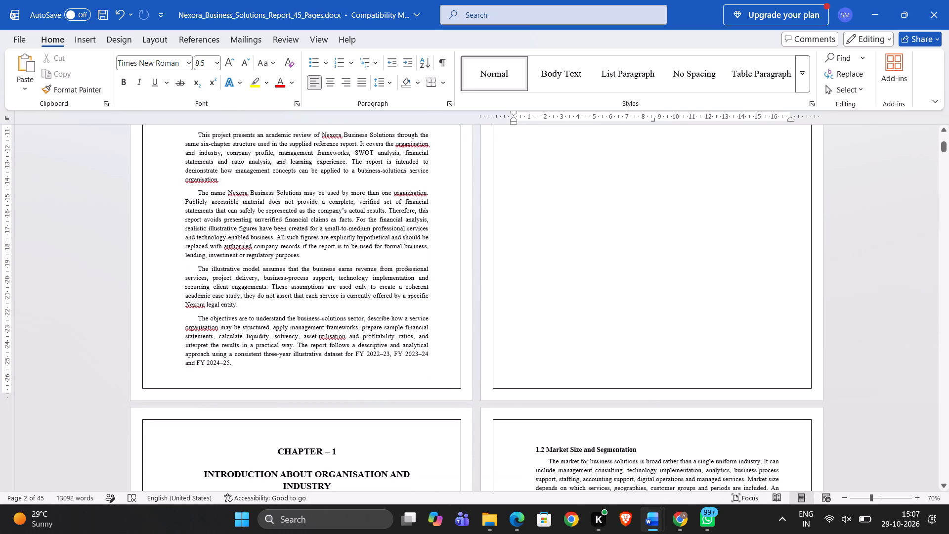
scroll(518, 323, "down", 1)
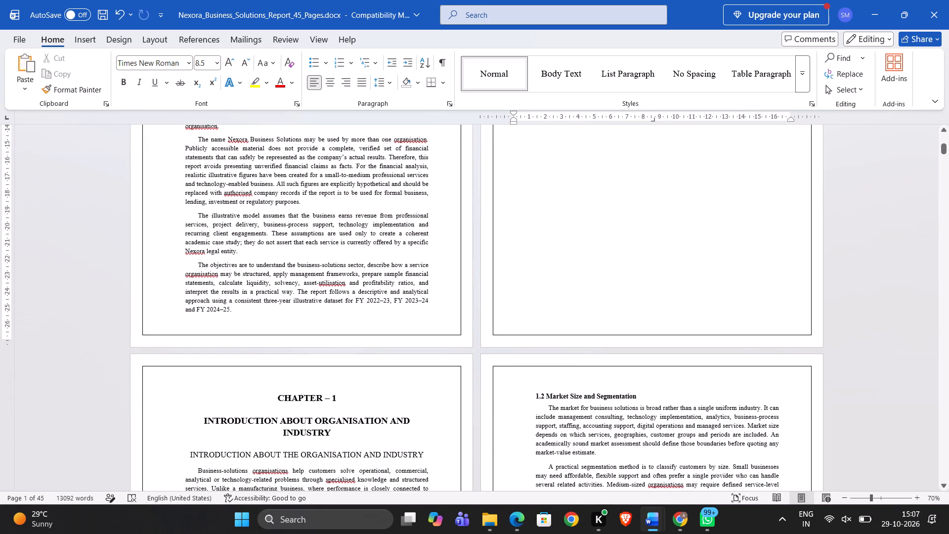
left_click_drag(339, 435, 232, 418)
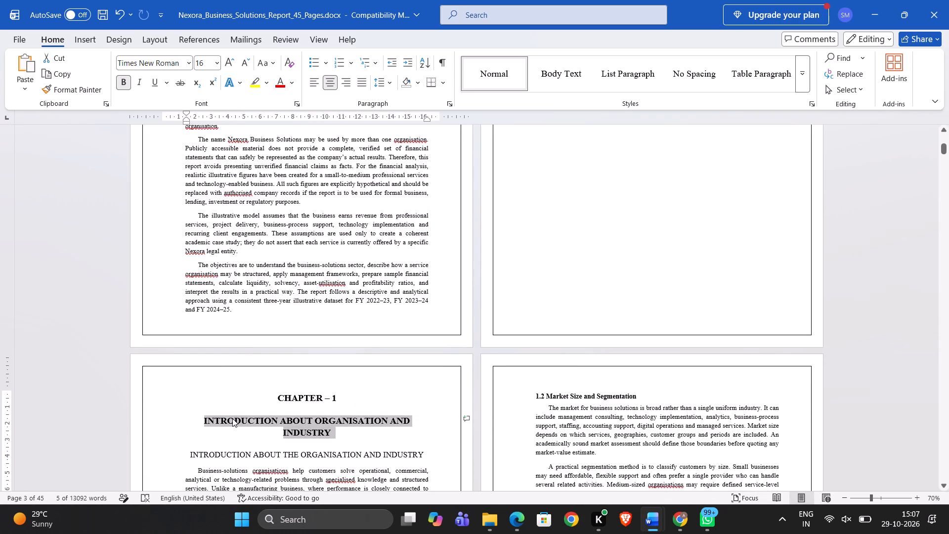
key("ctrl+c")
scroll(232, 418, "up", 3)
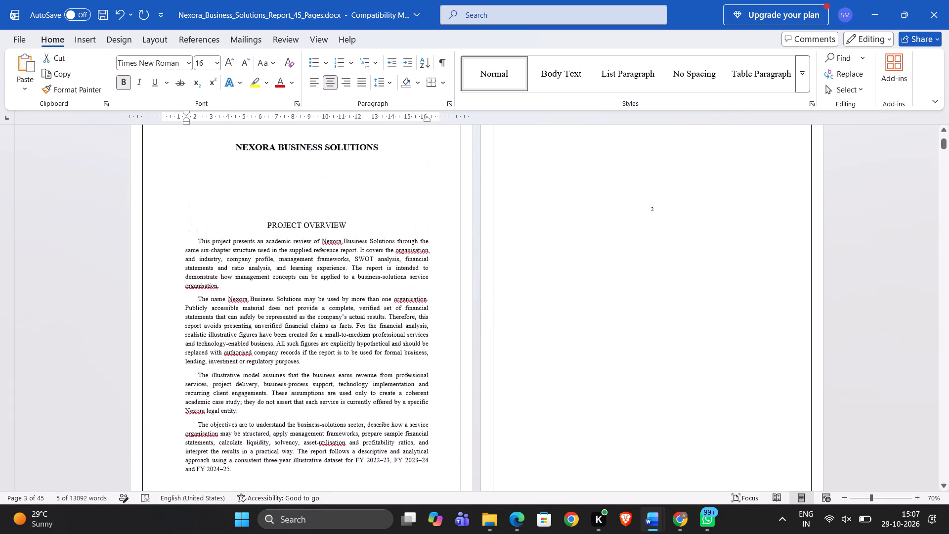
scroll(296, 362, "up", 4)
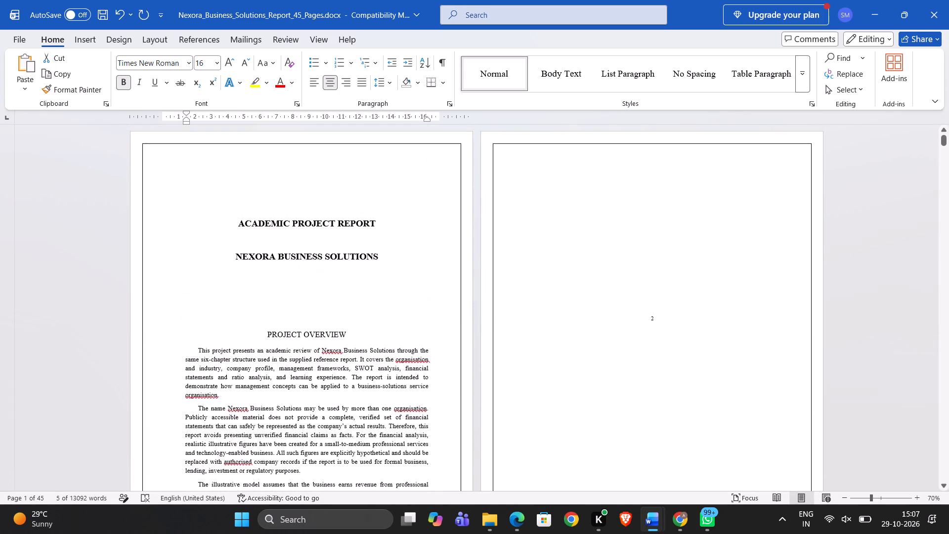
left_click_drag(391, 259, 203, 222)
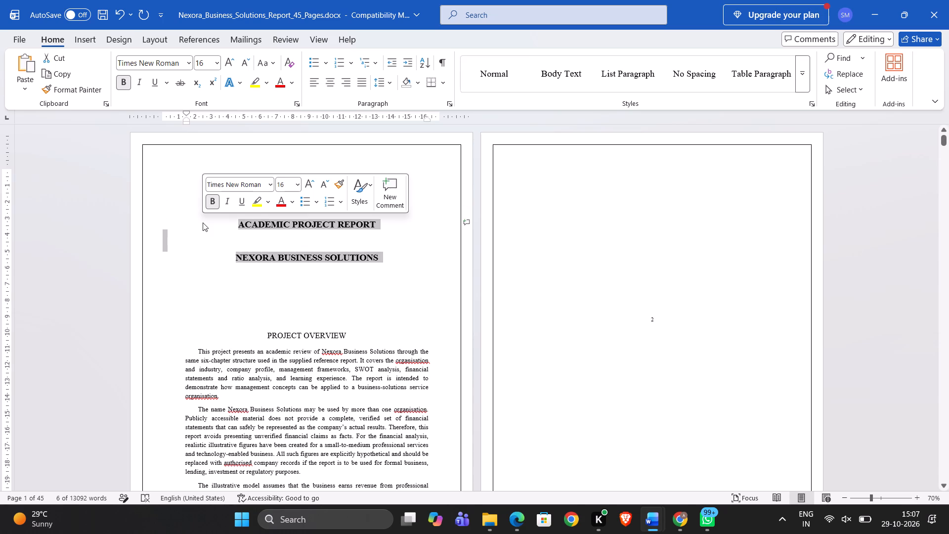
key("BackSpace")
left_click(239, 226)
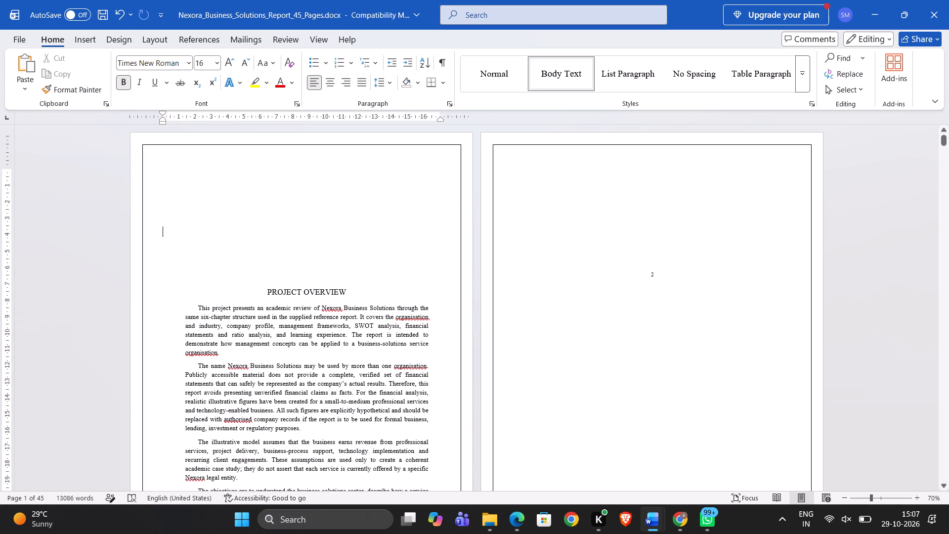
key("ctrl+v")
key("ctrl+v")
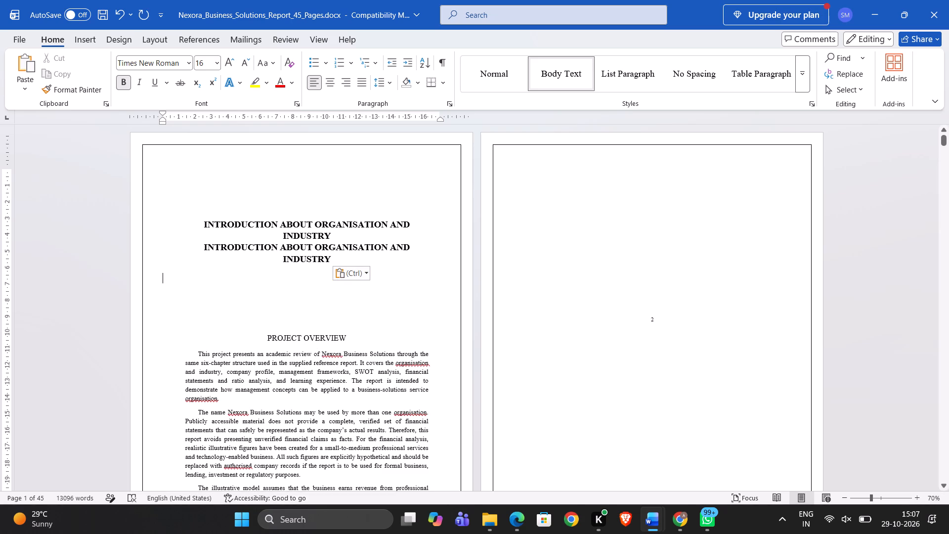
Delete the duplicate "INTRODUCTION ABOUT ORGANISATION AND INDUSTRY" heading from the first page, keeping one copy.
scroll(333, 256, "up", 1)
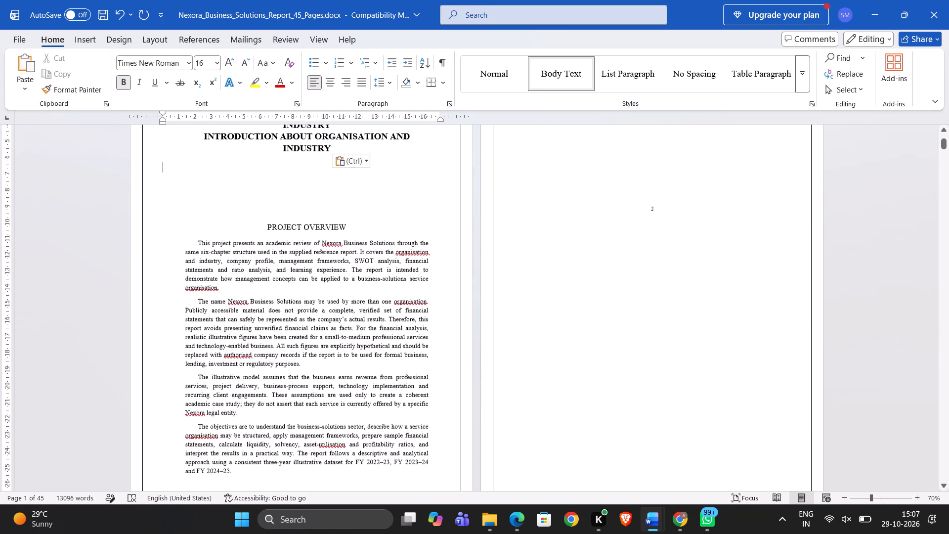
scroll(333, 256, "up", 1)
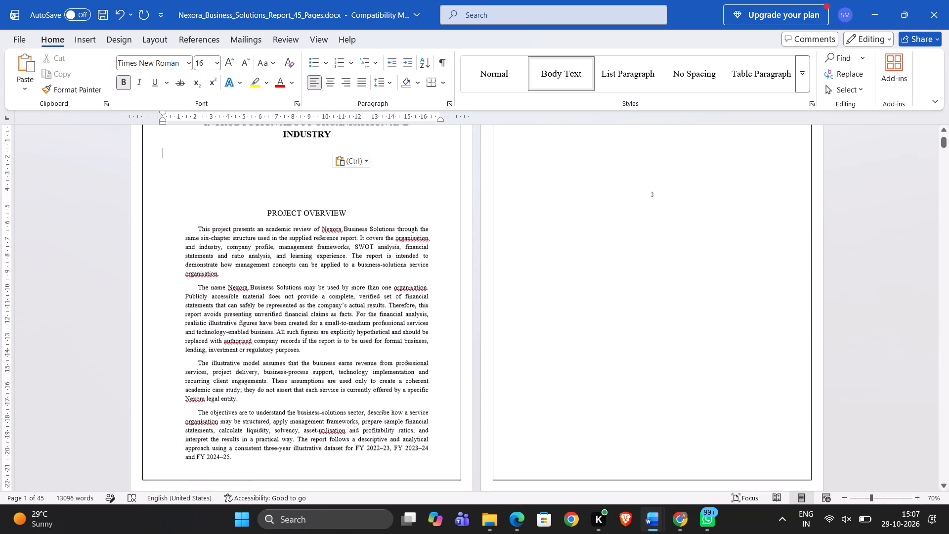
scroll(333, 256, "up", 1)
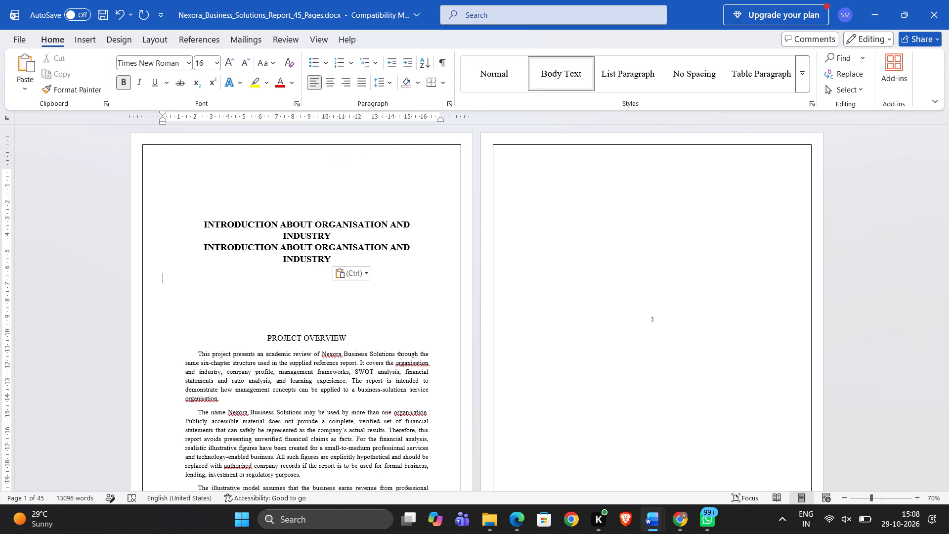
scroll(333, 256, "down", 3)
scroll(333, 256, "up", 1)
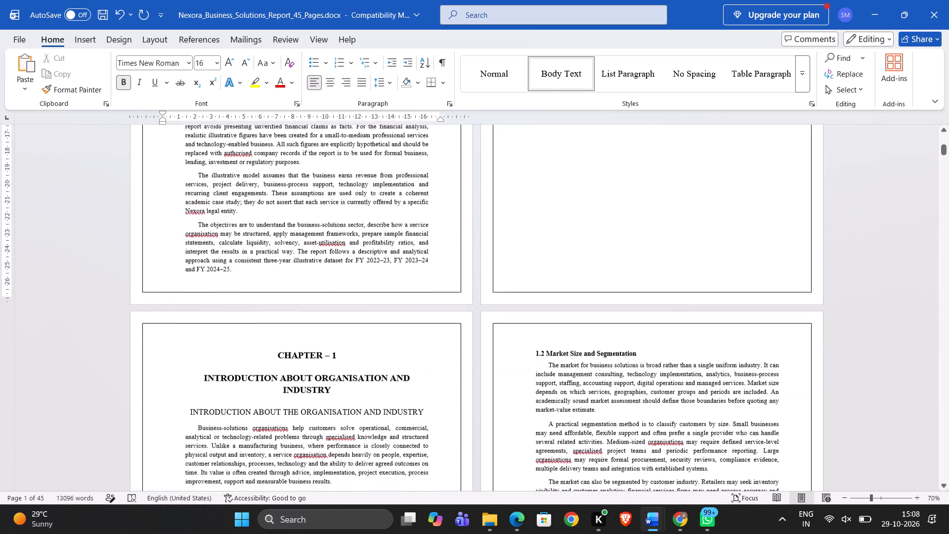
scroll(333, 256, "up", 1)
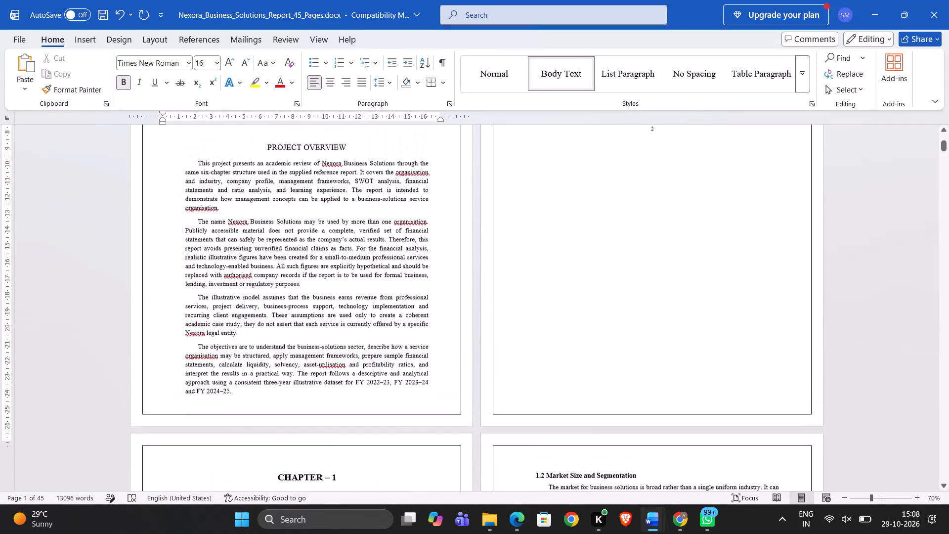
scroll(333, 256, "up", 2)
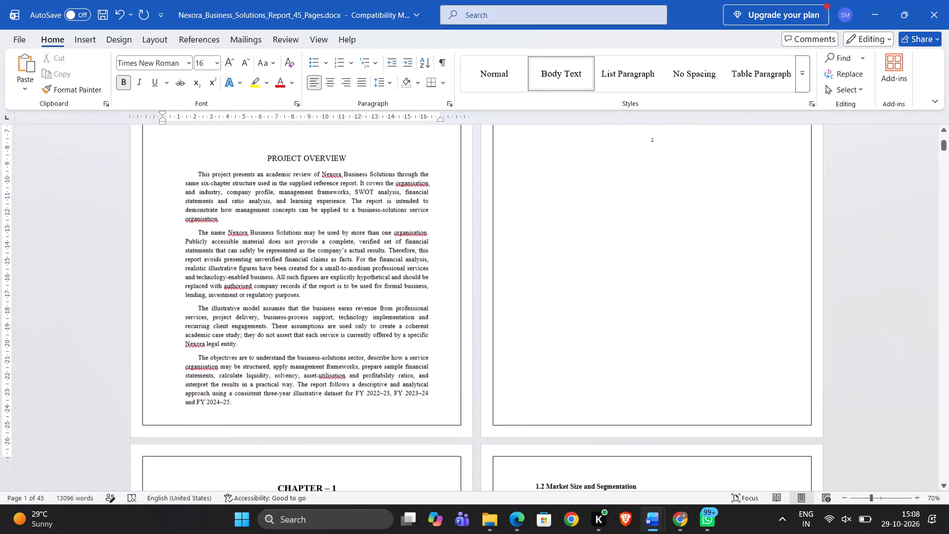
scroll(333, 256, "up", 1)
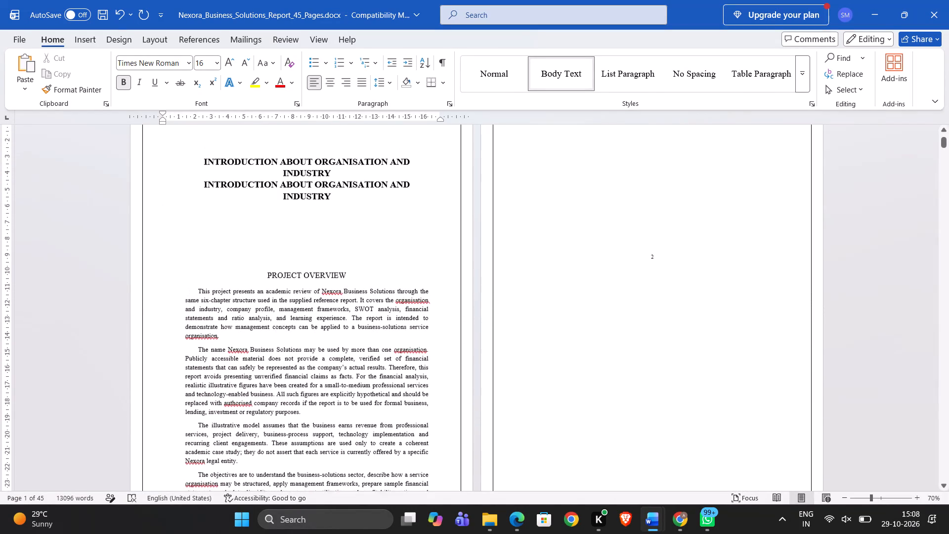
scroll(333, 256, "up", 2)
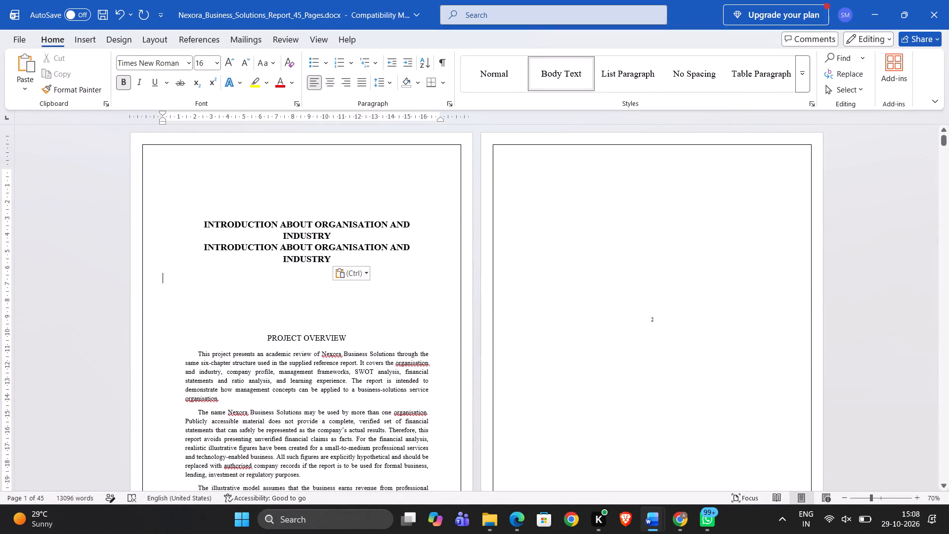
left_click_drag(333, 259, 206, 251)
key("BackSpace")
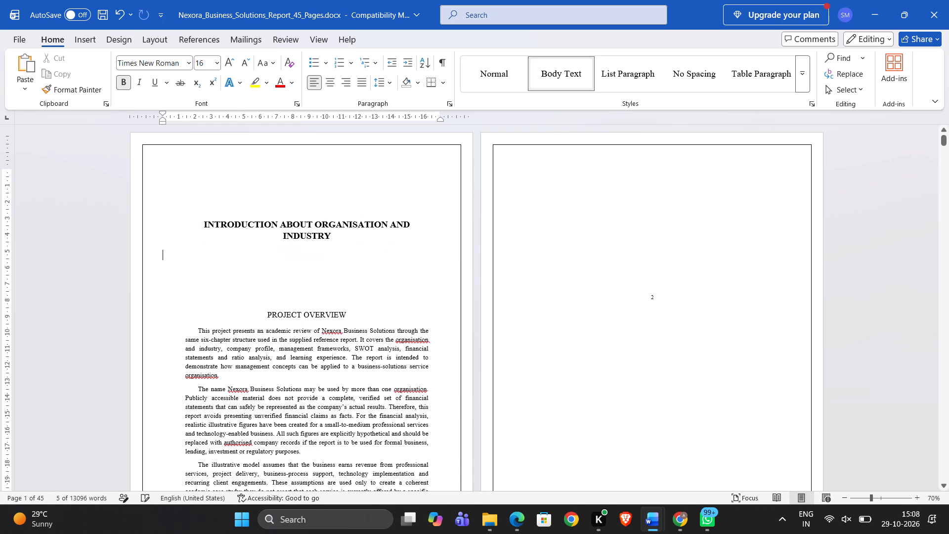
Review the first page's heading and project overview against the Chapter 1 opening page of the Nexora report.
left_click(332, 183)
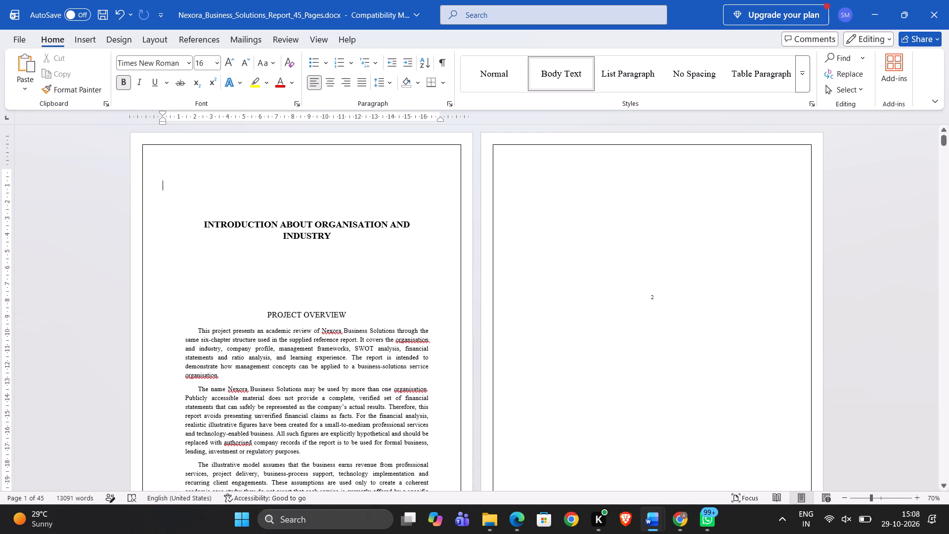
scroll(282, 331, "up", 1)
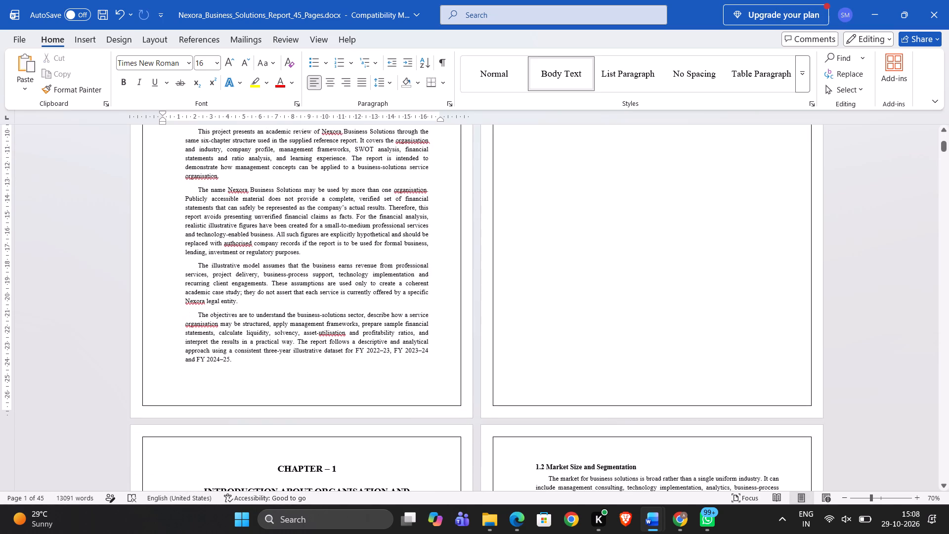
scroll(282, 331, "up", 1)
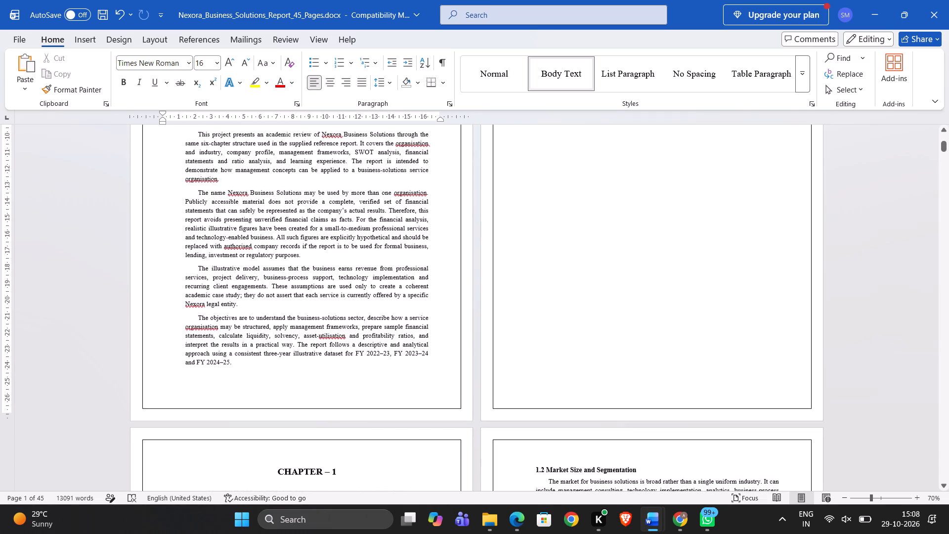
scroll(282, 331, "up", 1)
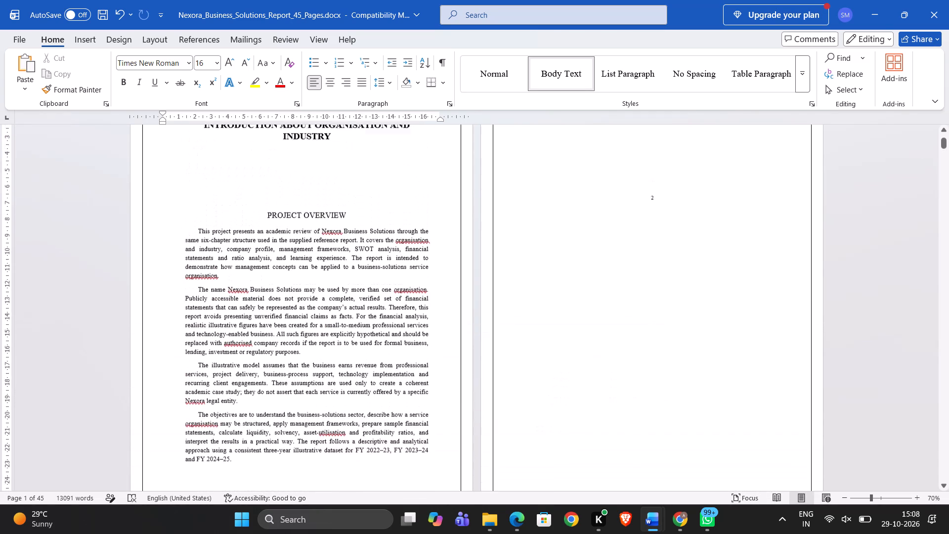
scroll(282, 331, "up", 1)
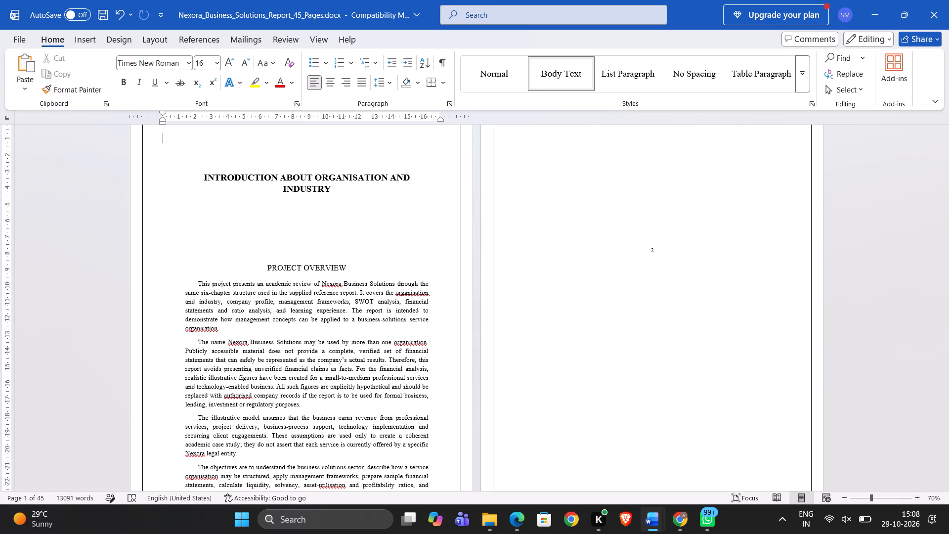
scroll(282, 331, "down", 2)
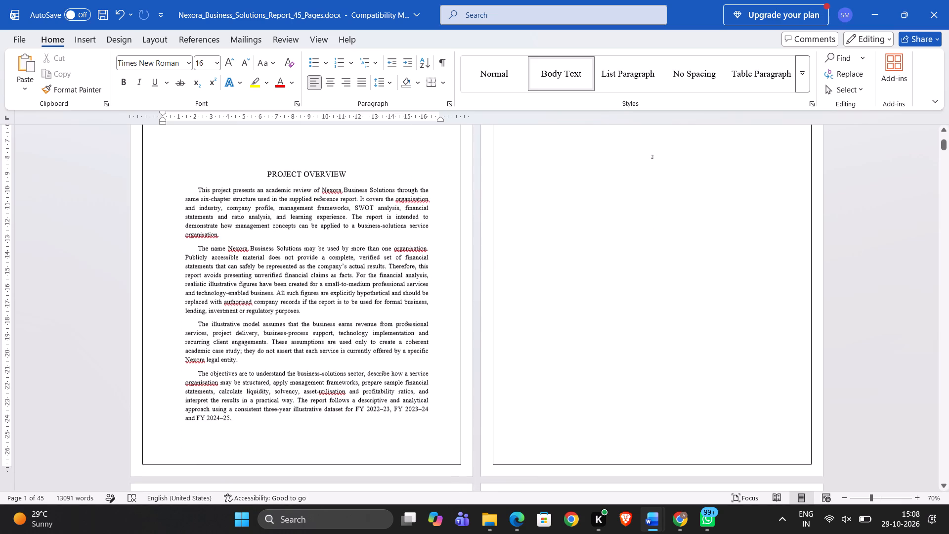
scroll(282, 331, "down", 2)
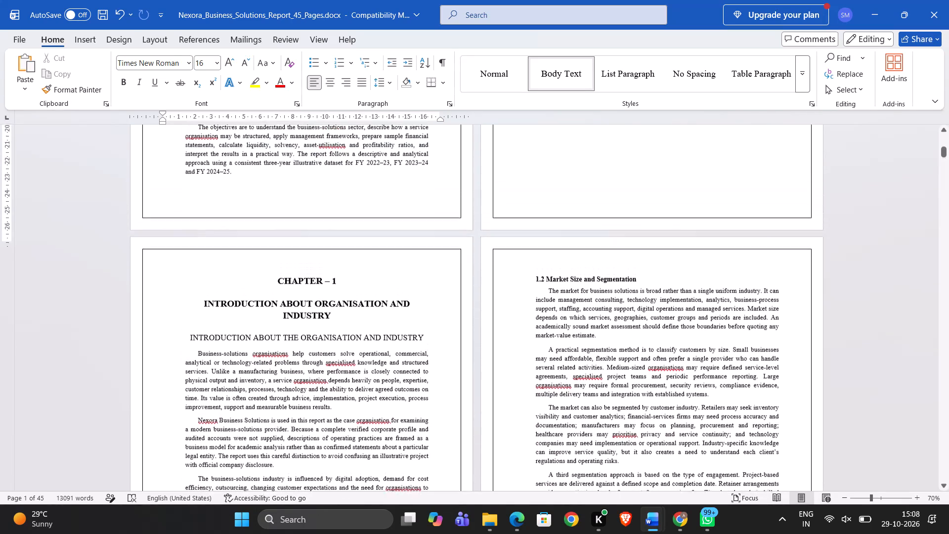
scroll(282, 331, "down", 1)
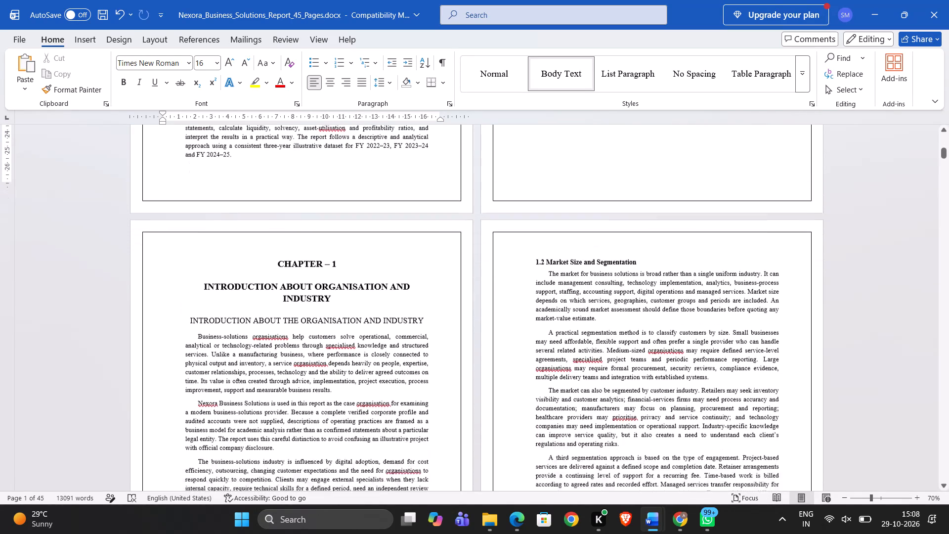
scroll(282, 331, "down", 1)
scroll(282, 331, "up", 2)
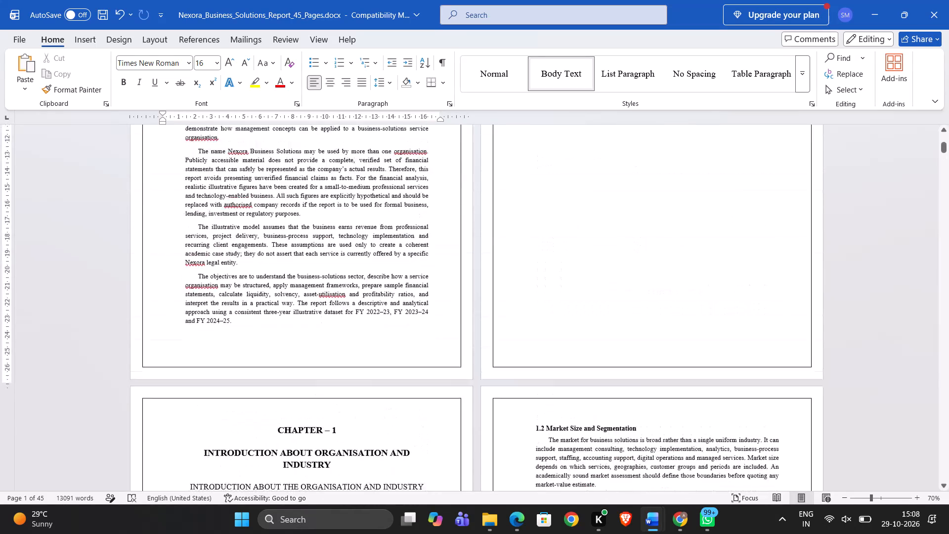
scroll(282, 331, "up", 2)
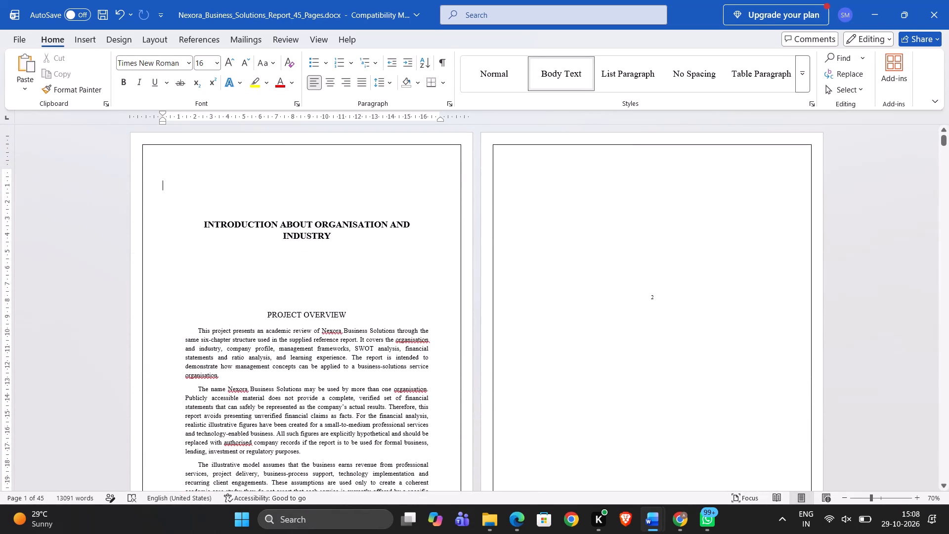
scroll(282, 331, "up", 2)
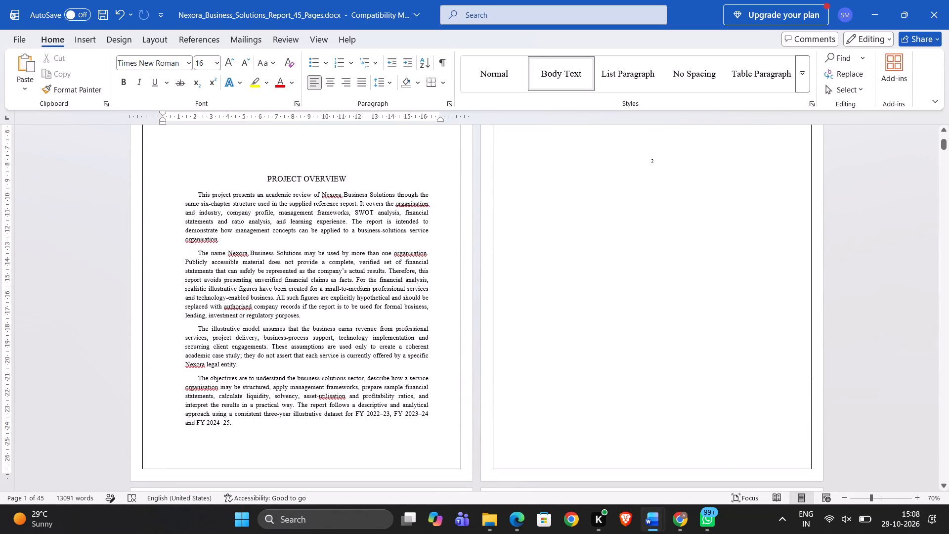
scroll(282, 331, "up", 1)
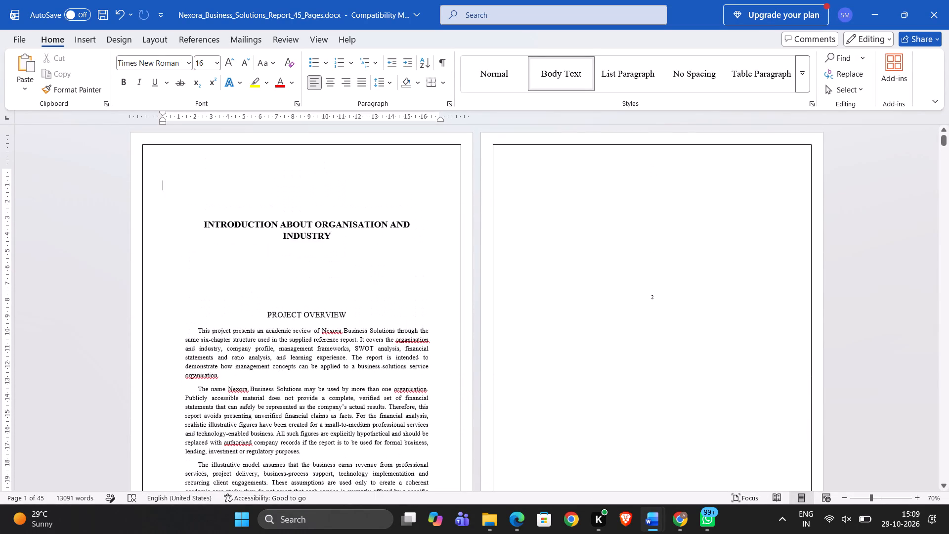
scroll(282, 331, "up", 1)
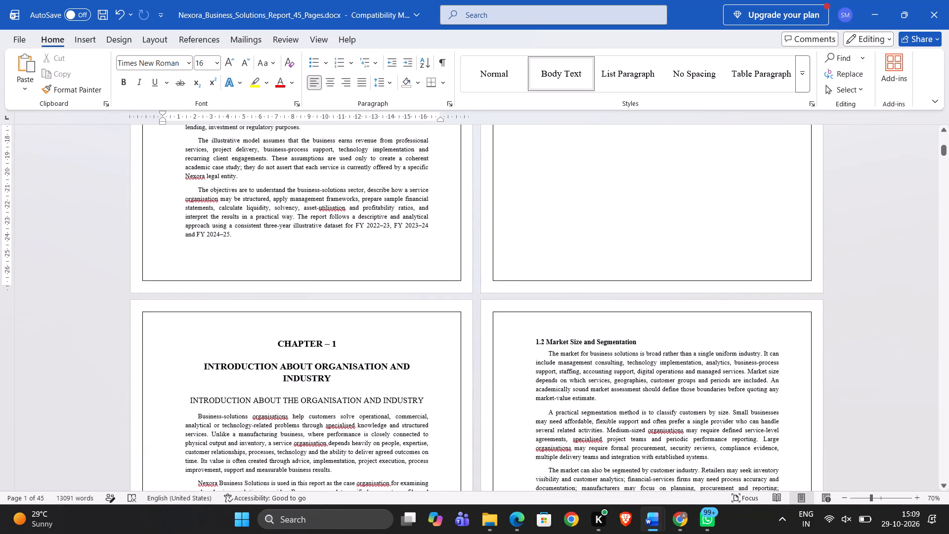
scroll(282, 331, "up", 1)
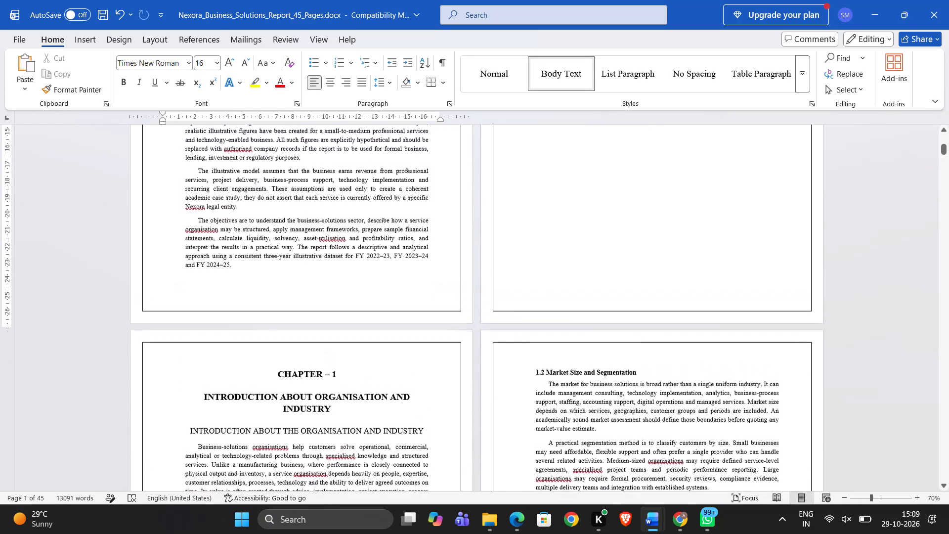
scroll(282, 331, "up", 1)
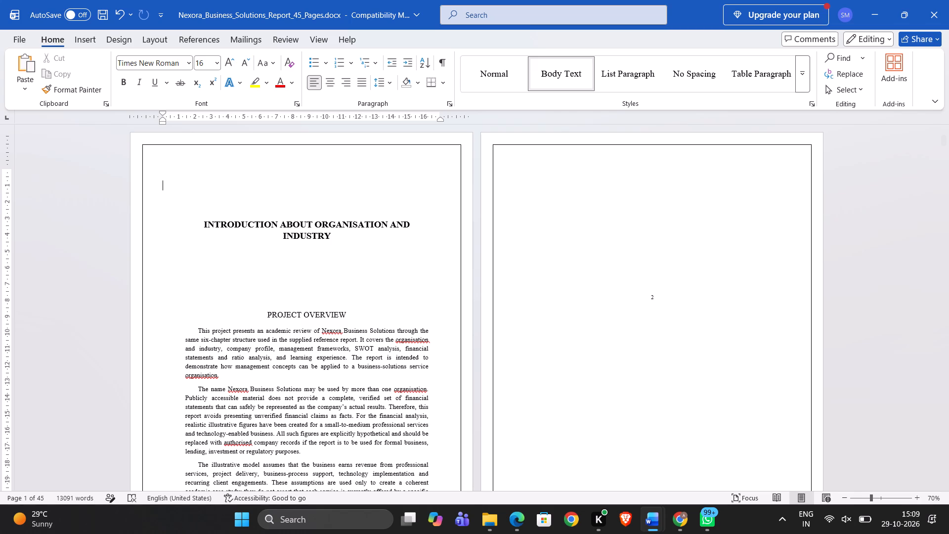
Compare the first page's content with the Chapter 1 title page layout in CHAPTER.docx, returning to the Nexora report.
scroll(282, 331, "down", 2)
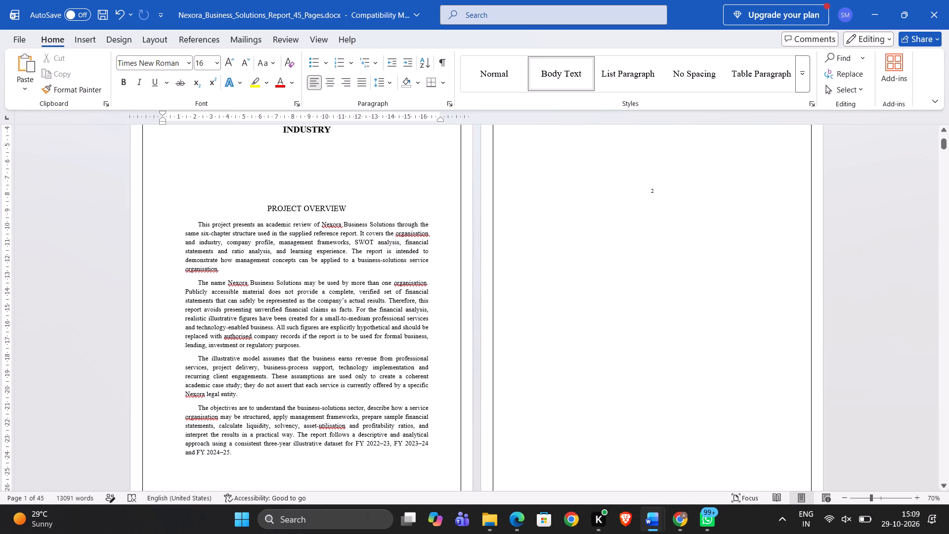
key("alt+Tab")
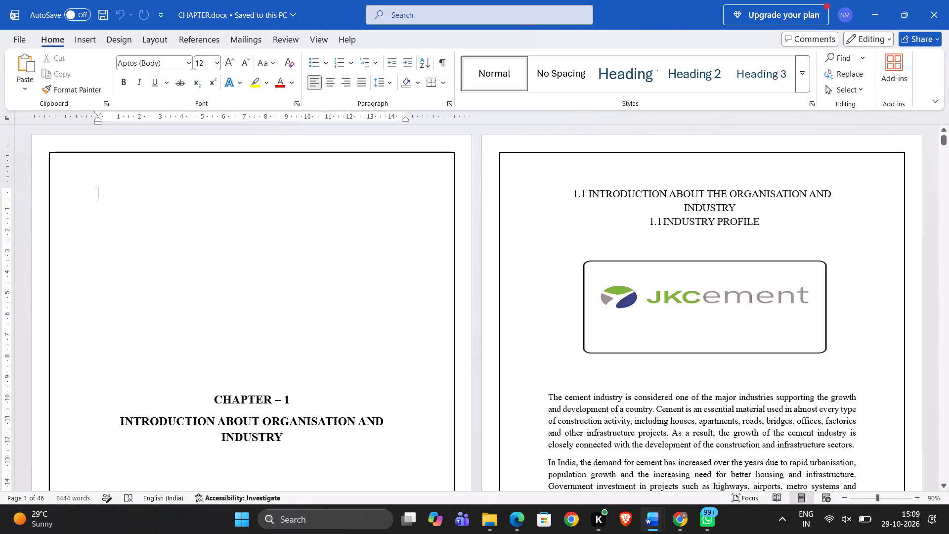
scroll(324, 393, "up", 4)
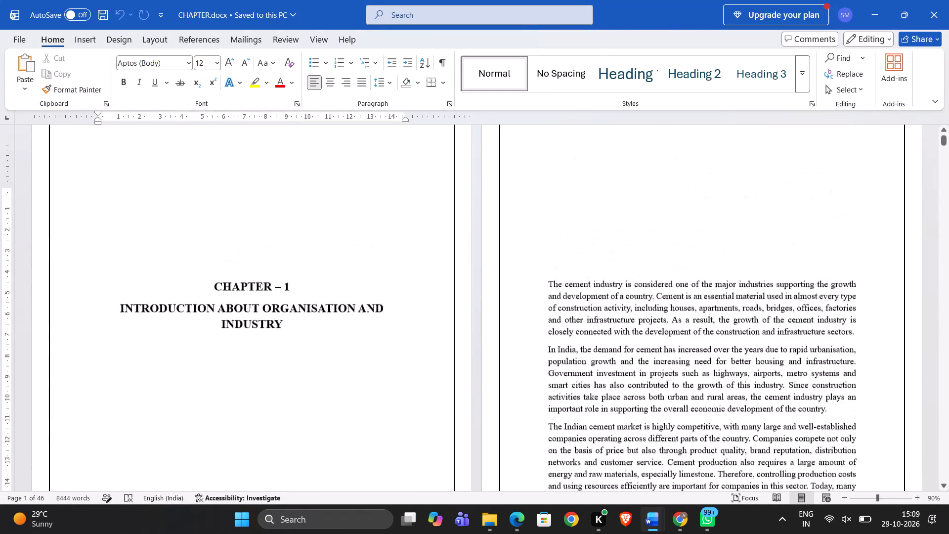
scroll(324, 393, "up", 1)
scroll(324, 393, "right", 1)
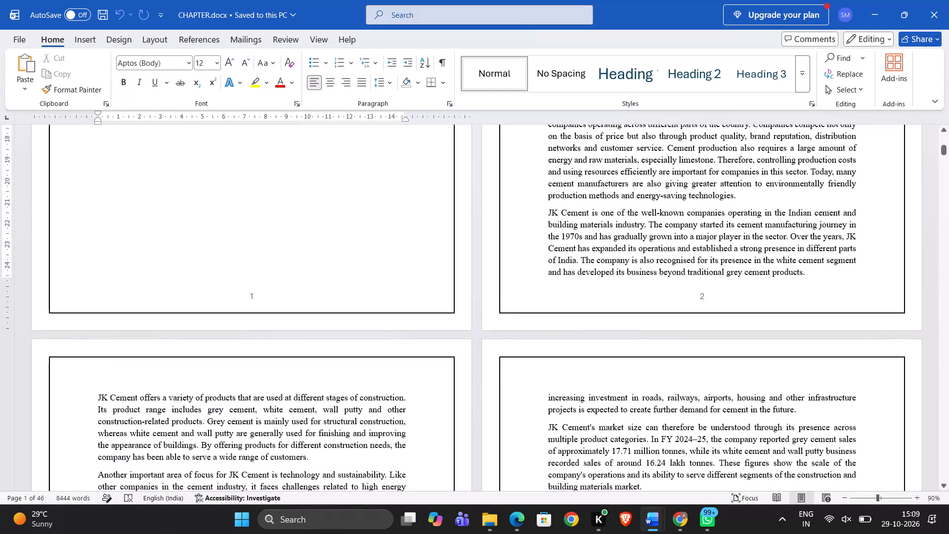
scroll(324, 393, "right", 1)
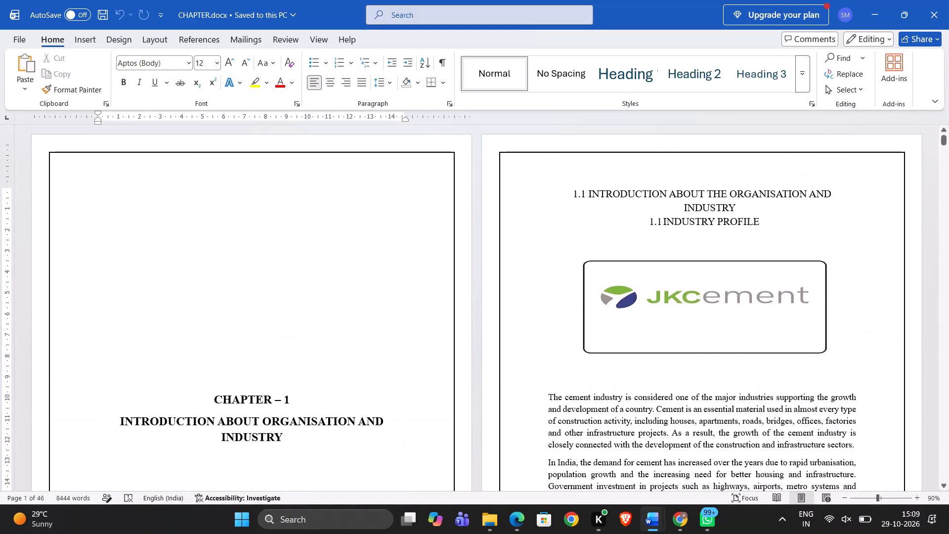
key("alt+Tab")
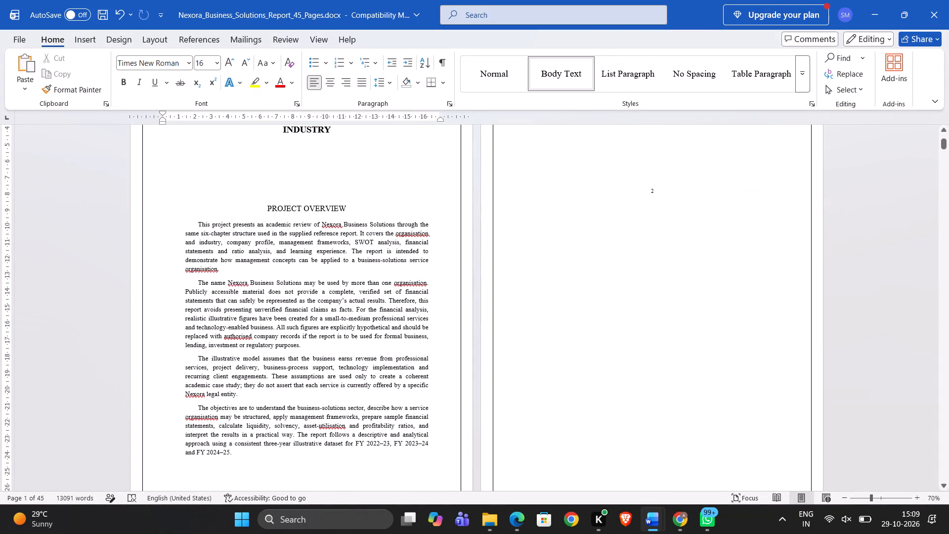
Delete the "PROJECT OVERVIEW" heading and all its paragraphs from the first page, including the blank lines above it.
left_click_drag(251, 451, 193, 141)
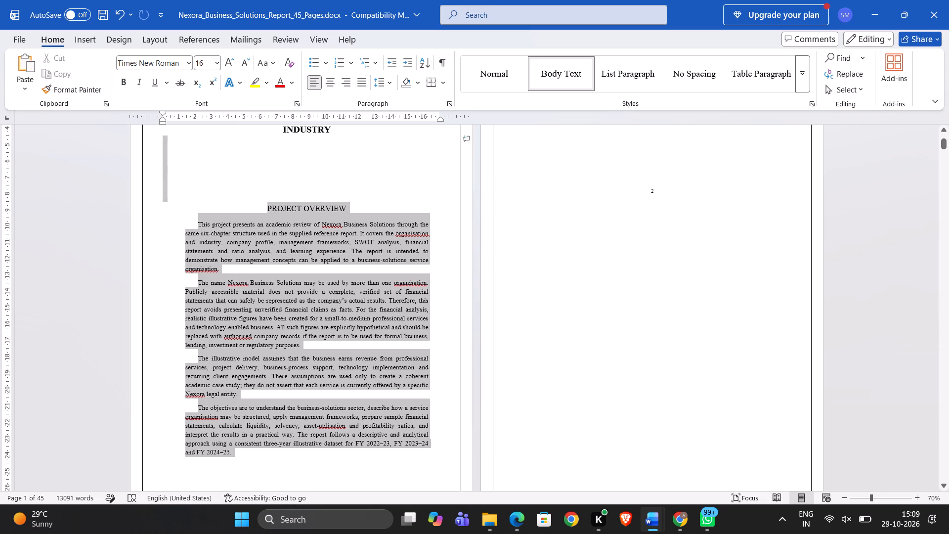
left_click_drag(193, 141, 186, 205)
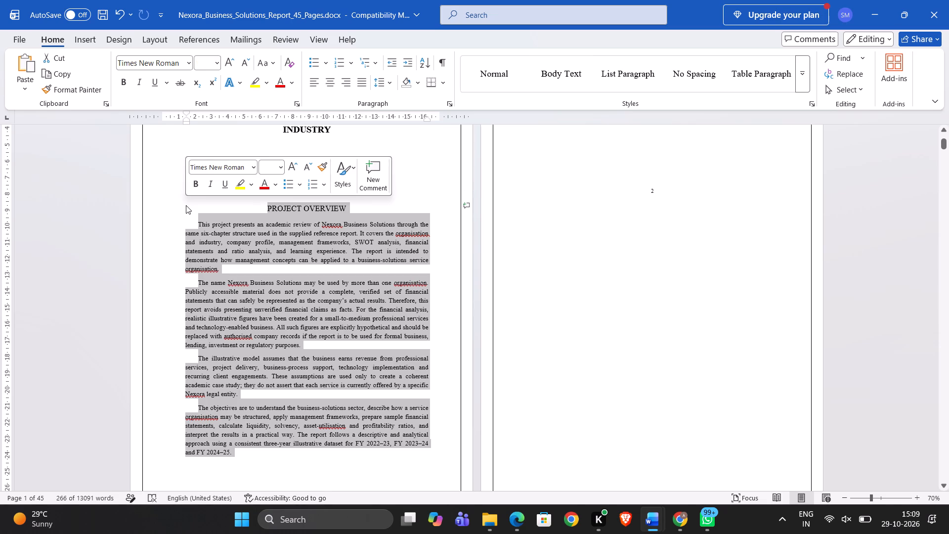
key("BackSpace")
right_click(270, 275)
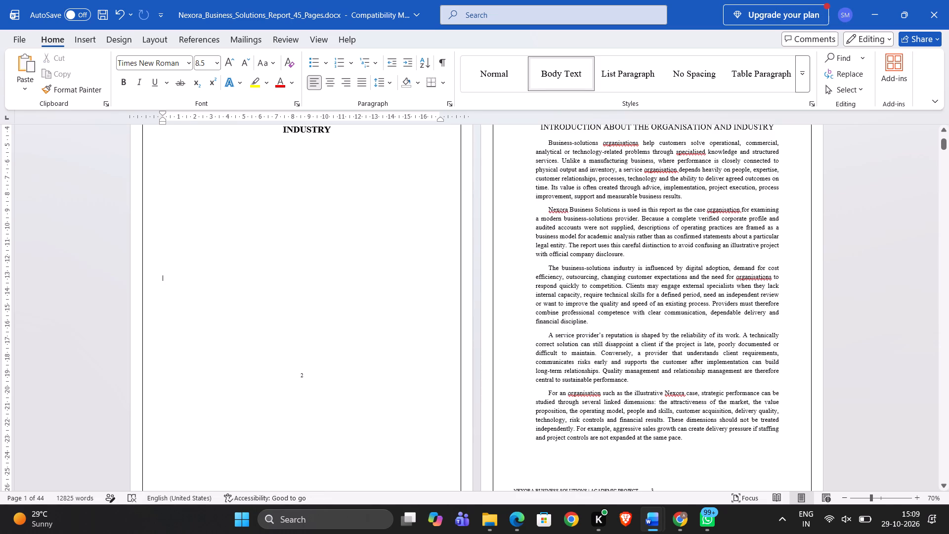
Insert ten blank lines above "INTRODUCTION ABOUT ORGANISATION AND INDUSTRY" on the first page to move the heading down the page.
scroll(270, 275, "up", 3)
left_click(222, 344)
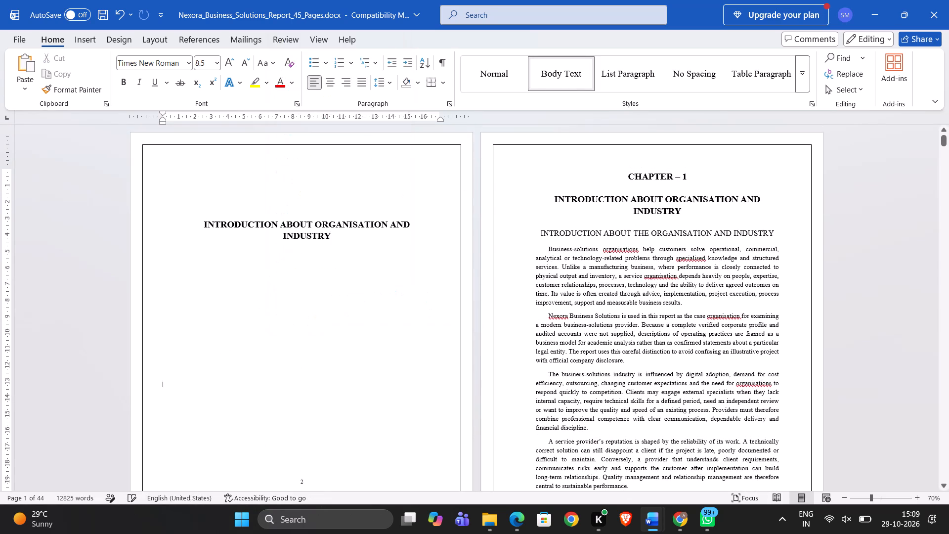
left_click(193, 225)
key("Return")
key("Return")
key("Return")
key("Return")
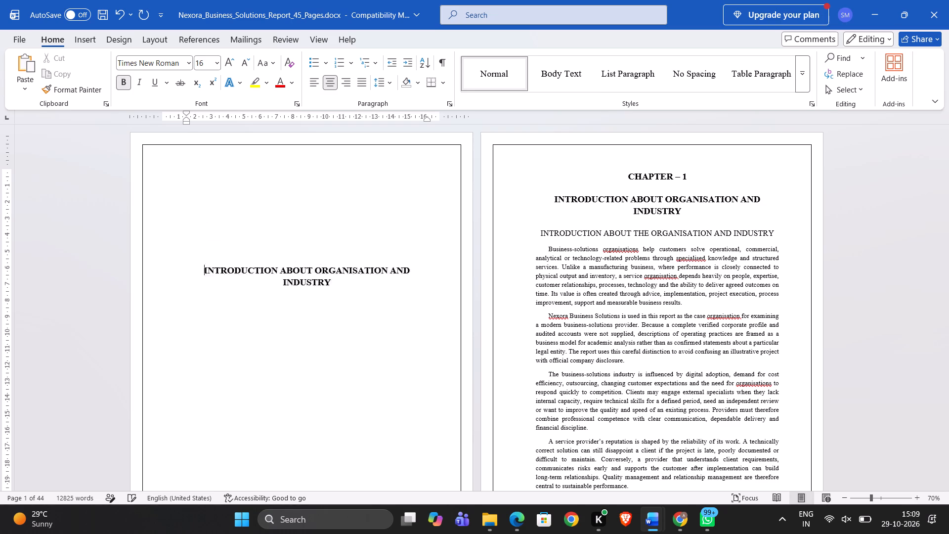
key("Return")
key("Return")
key("Return")
key("Return")
key("Return")
key("Return")
Review the heading's placement on the title page and the layout and footers of the Chapter 1 pages that follow.
scroll(193, 225, "down", 1)
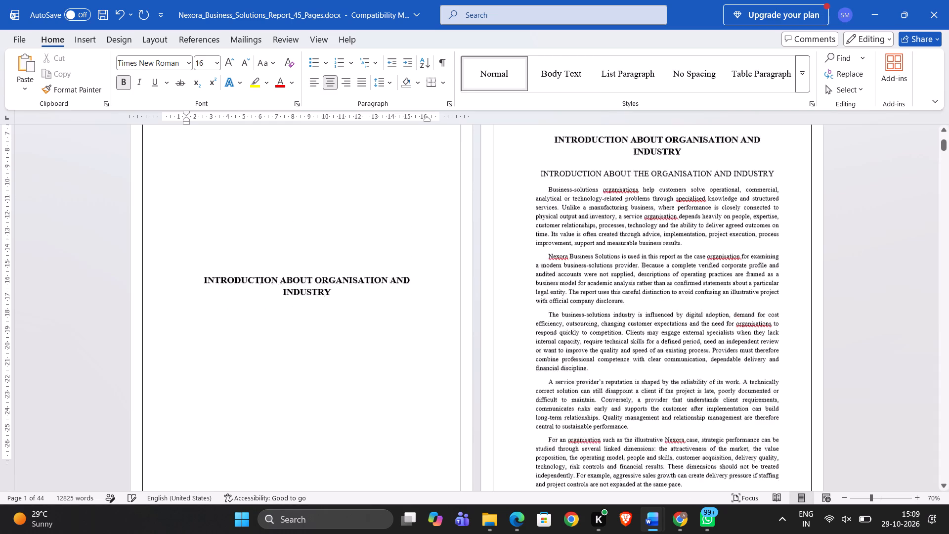
scroll(193, 225, "down", 1)
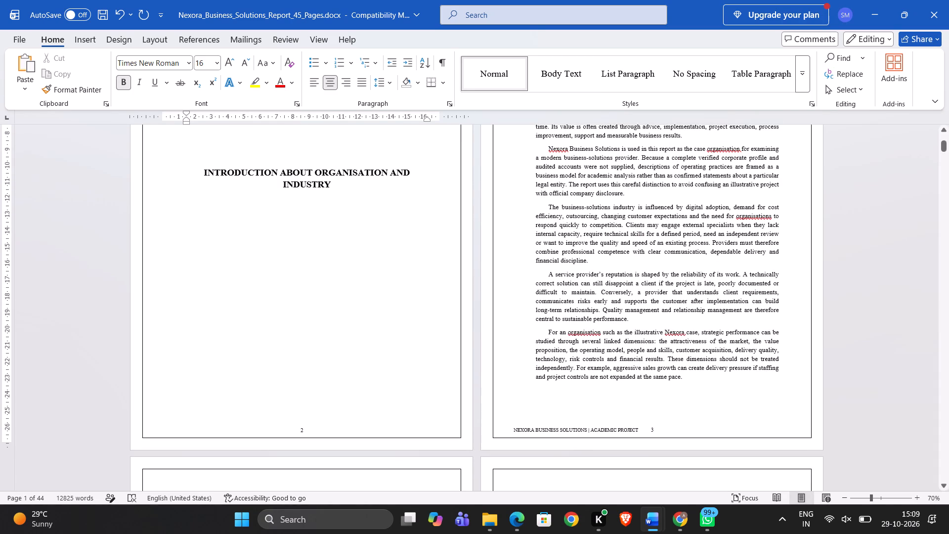
scroll(196, 275, "up", 2)
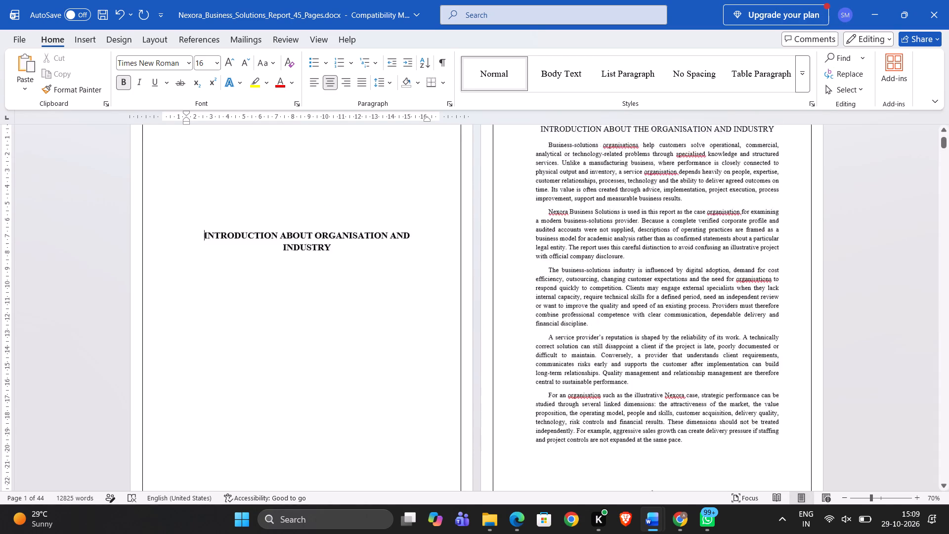
scroll(196, 275, "up", 9)
scroll(196, 275, "down", 1)
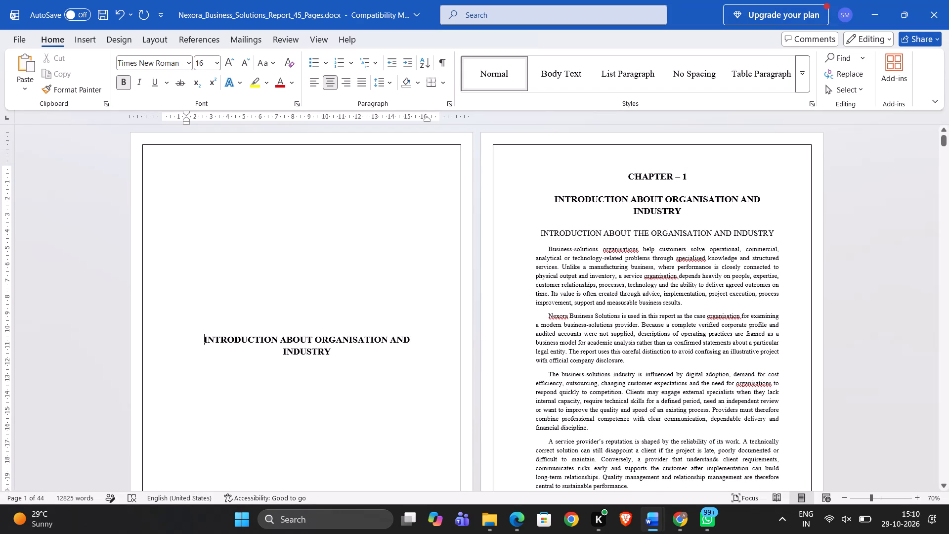
scroll(196, 275, "down", 5)
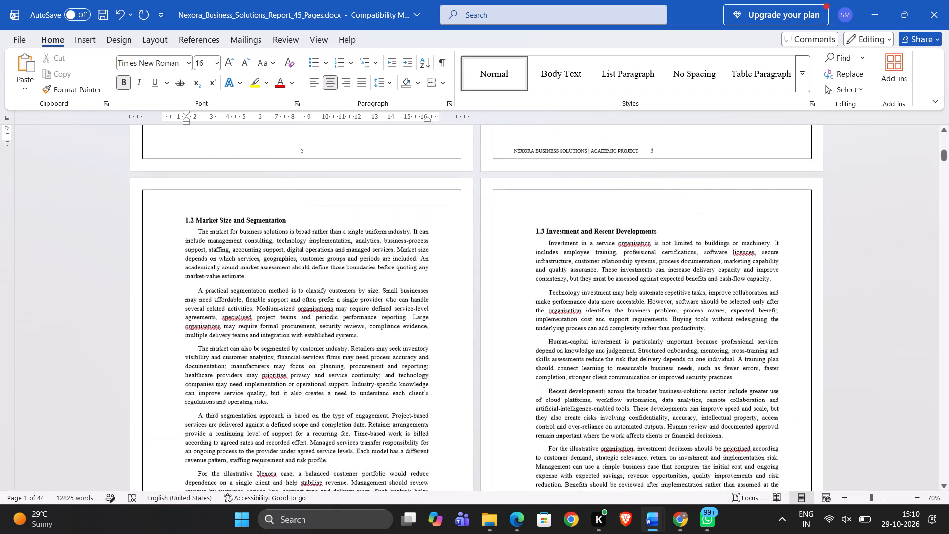
scroll(196, 275, "down", 2)
scroll(196, 275, "up", 1)
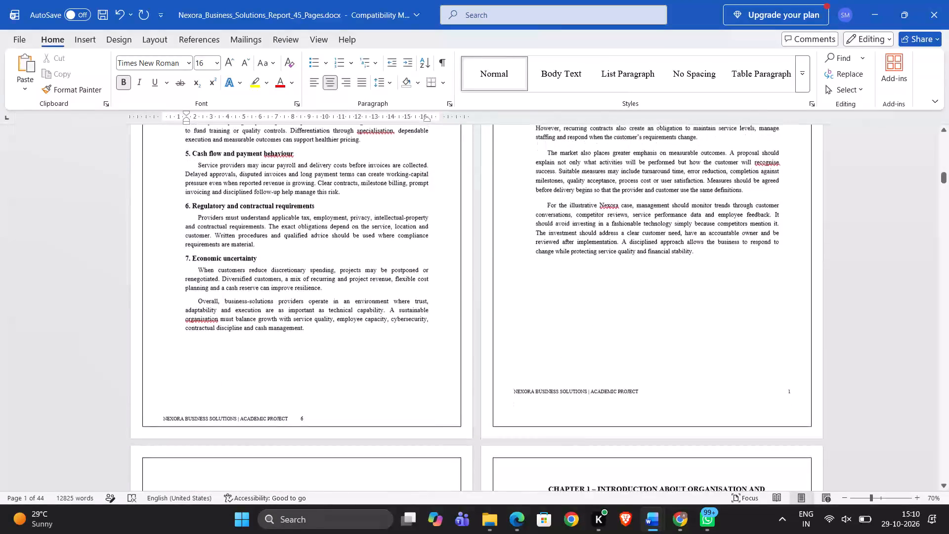
scroll(196, 275, "up", 1)
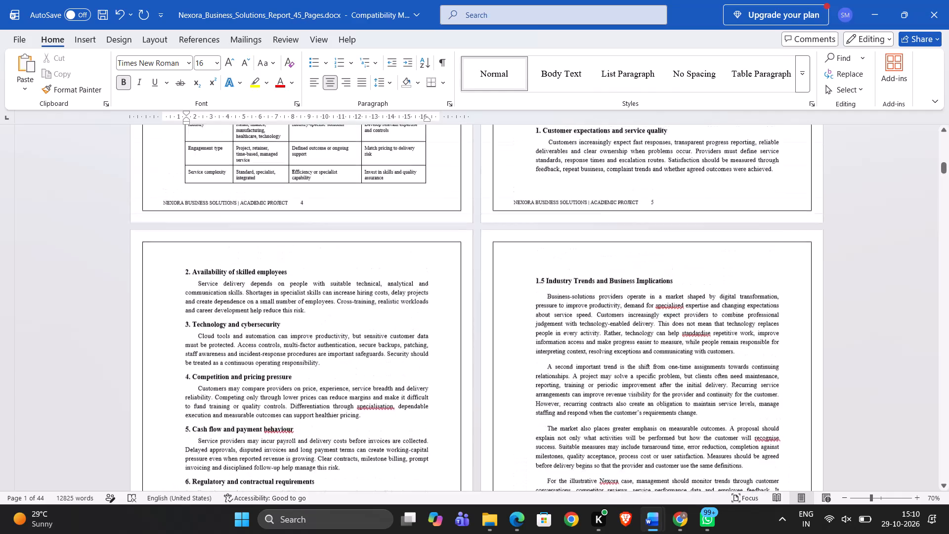
scroll(196, 275, "up", 1)
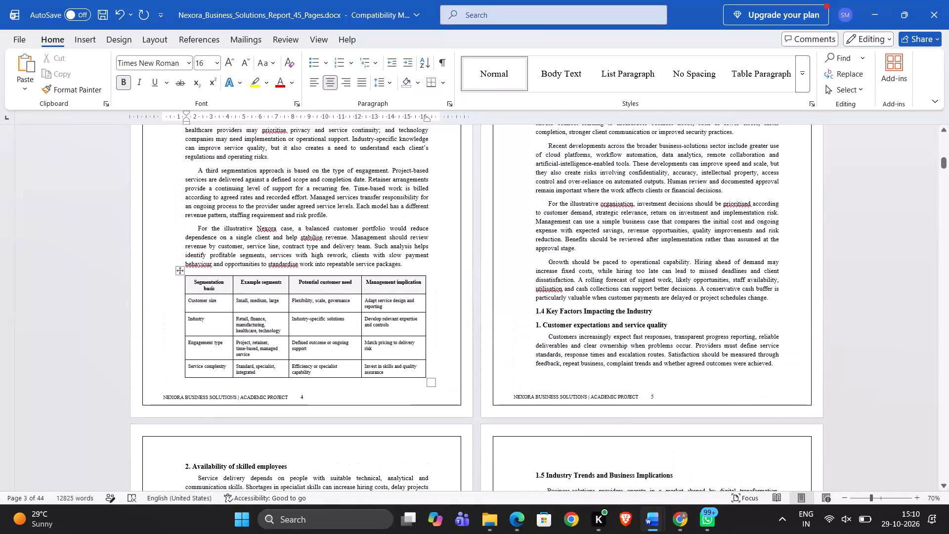
scroll(196, 275, "up", 6)
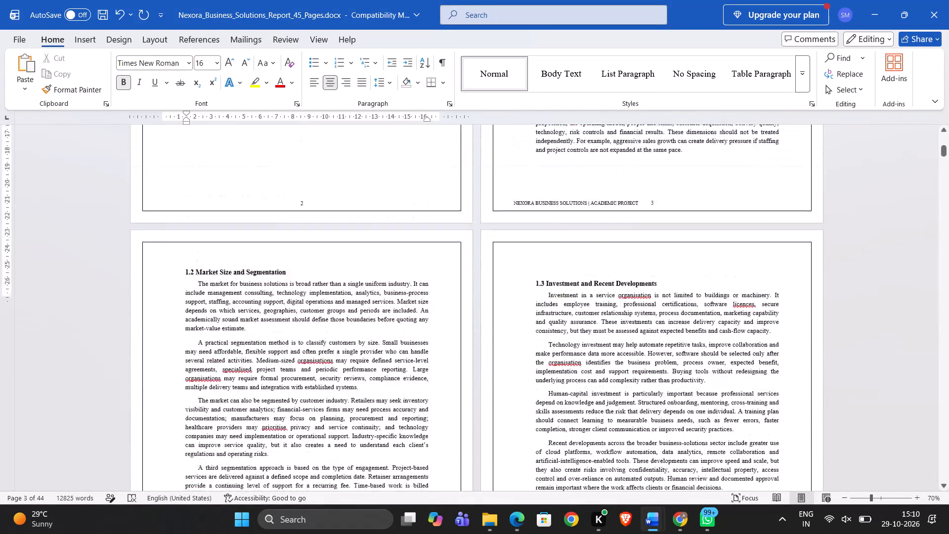
scroll(196, 275, "up", 4)
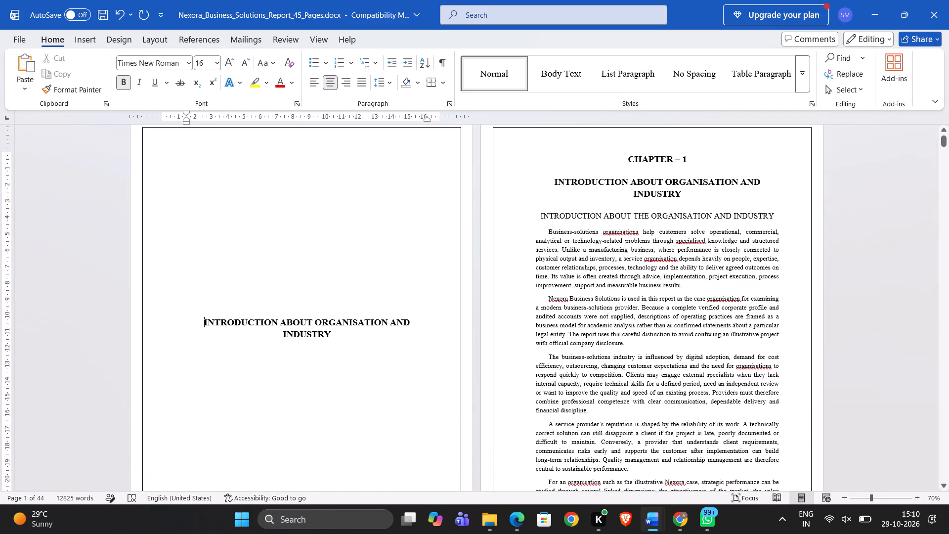
scroll(196, 275, "up", 4, "ctrl")
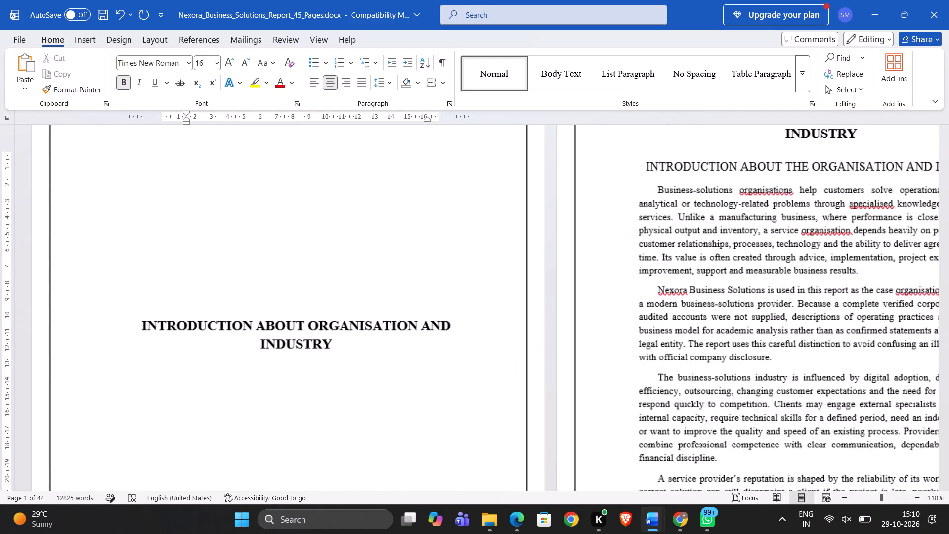
scroll(196, 276, "down", 1, "ctrl")
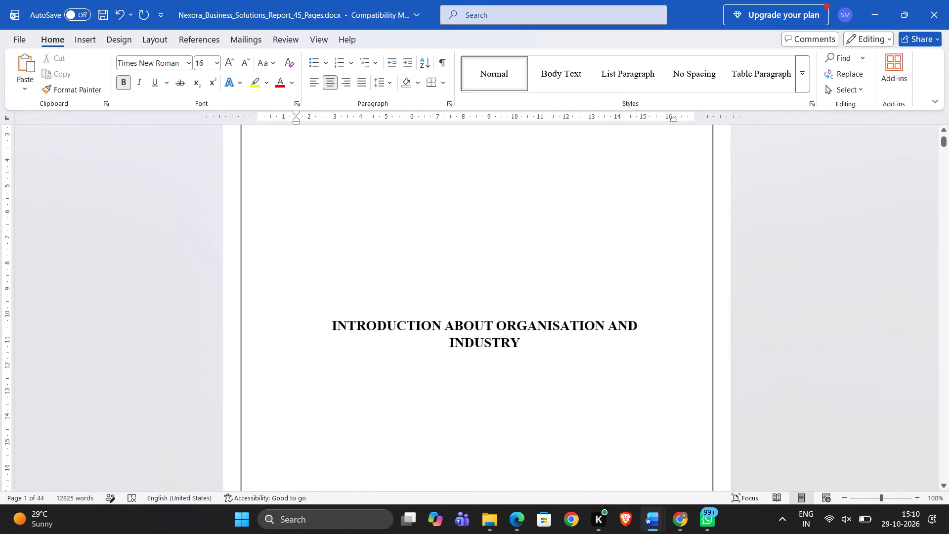
scroll(196, 276, "down", 1, "ctrl")
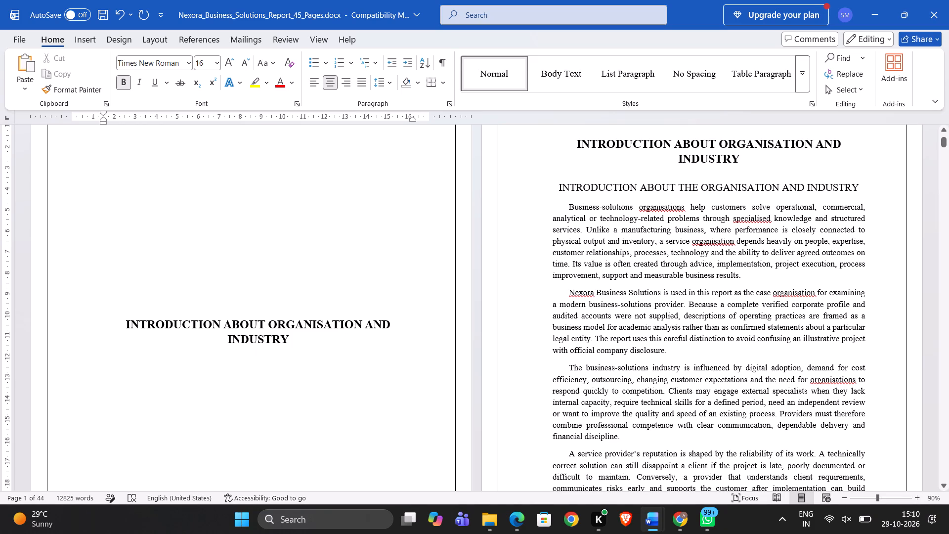
left_click(351, 385)
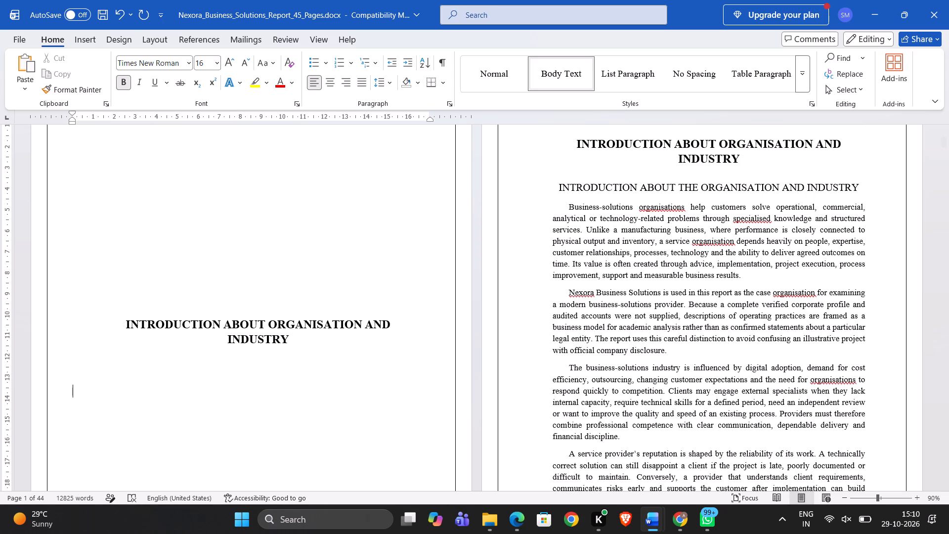
scroll(721, 354, "down", 2)
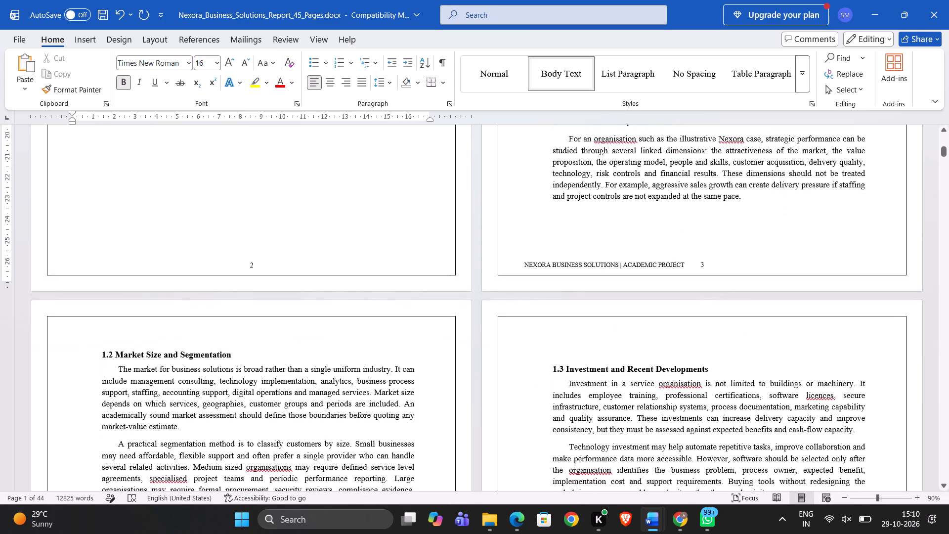
scroll(721, 354, "up", 1)
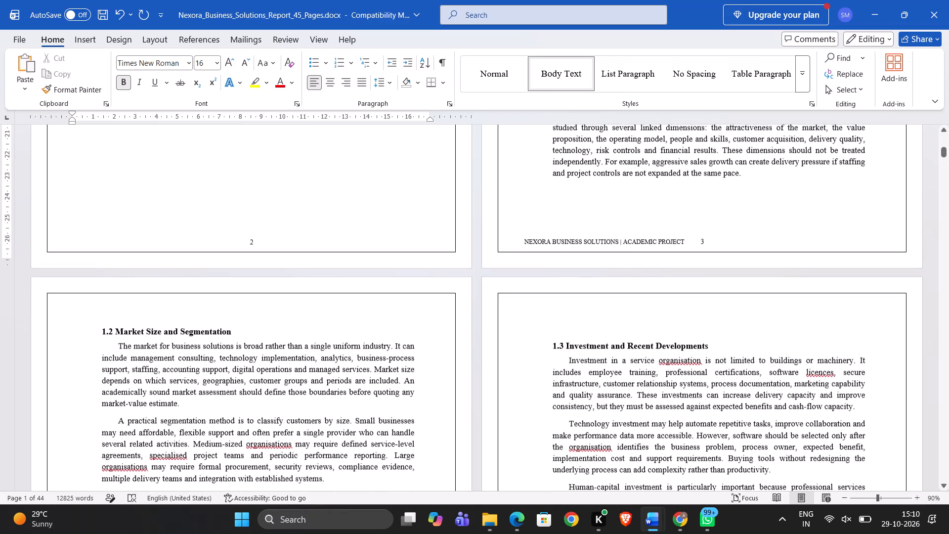
scroll(721, 354, "up", 1)
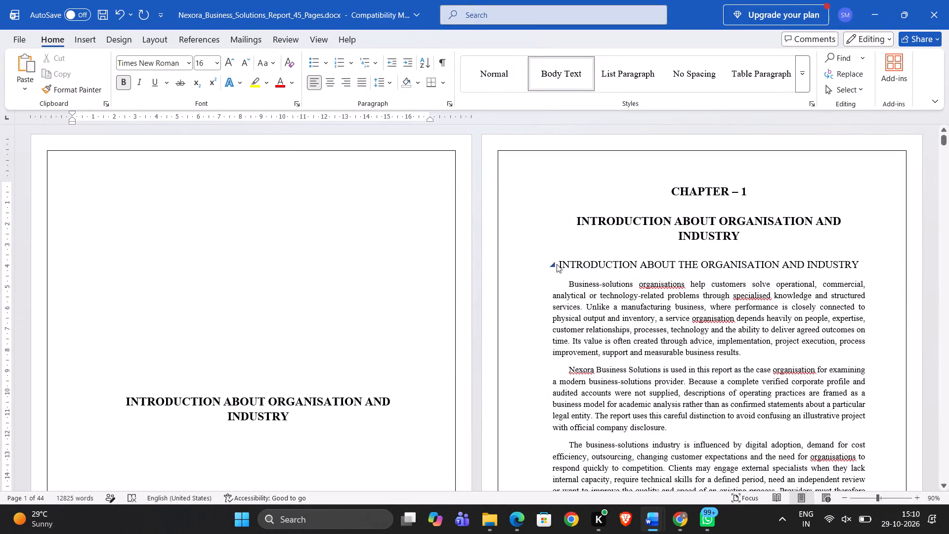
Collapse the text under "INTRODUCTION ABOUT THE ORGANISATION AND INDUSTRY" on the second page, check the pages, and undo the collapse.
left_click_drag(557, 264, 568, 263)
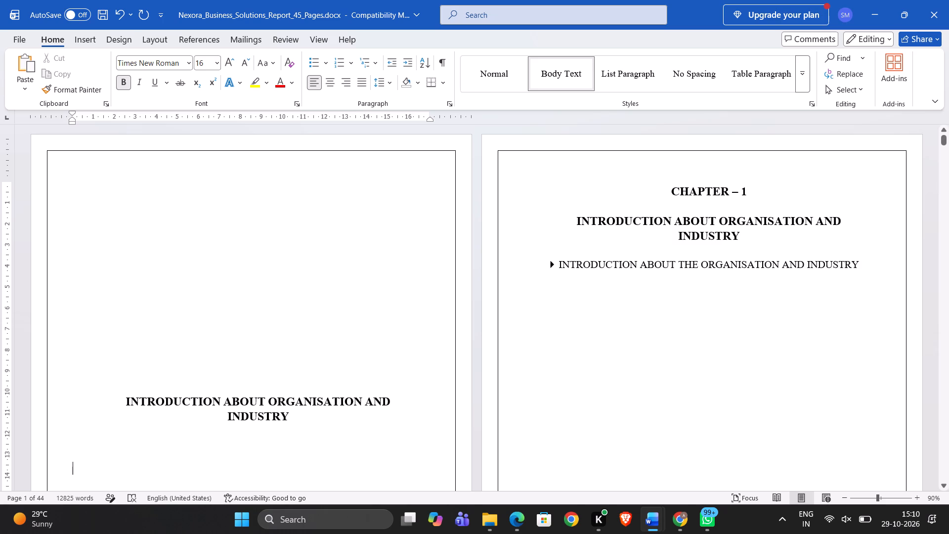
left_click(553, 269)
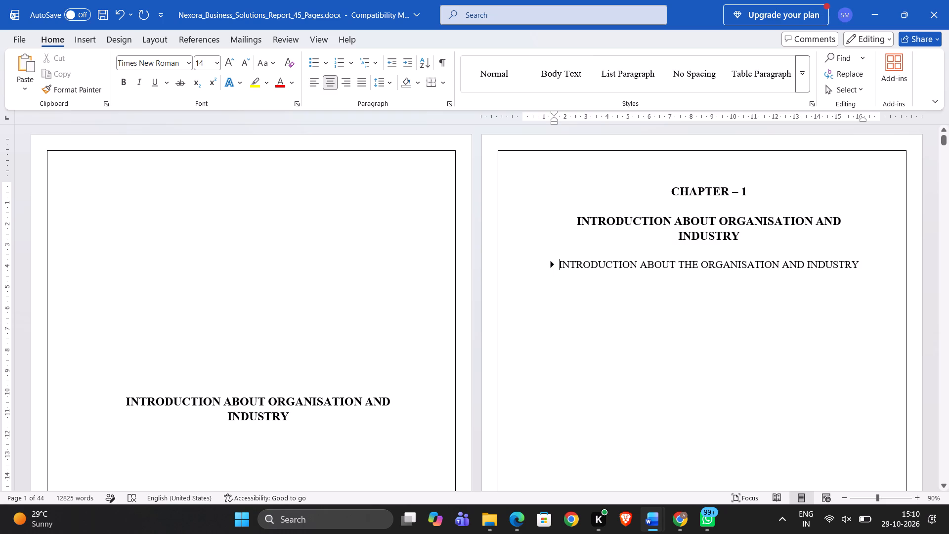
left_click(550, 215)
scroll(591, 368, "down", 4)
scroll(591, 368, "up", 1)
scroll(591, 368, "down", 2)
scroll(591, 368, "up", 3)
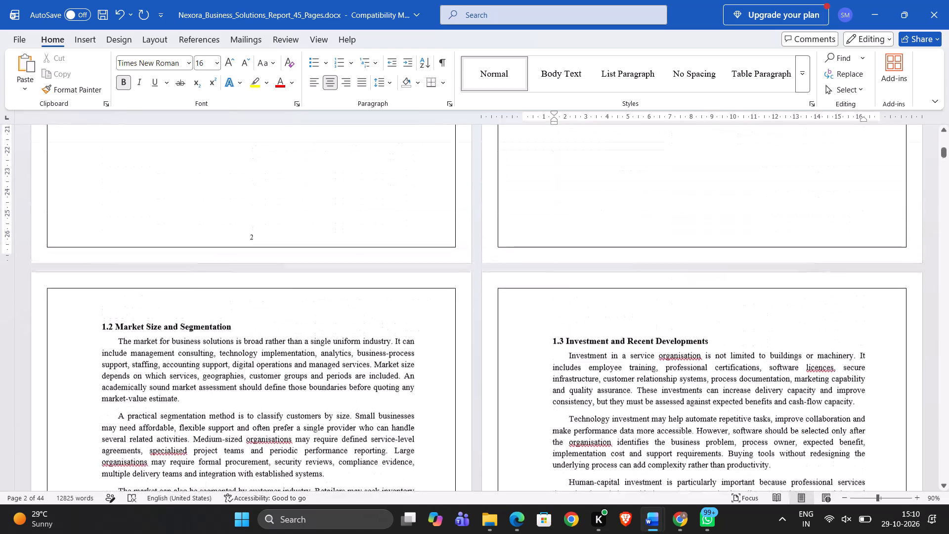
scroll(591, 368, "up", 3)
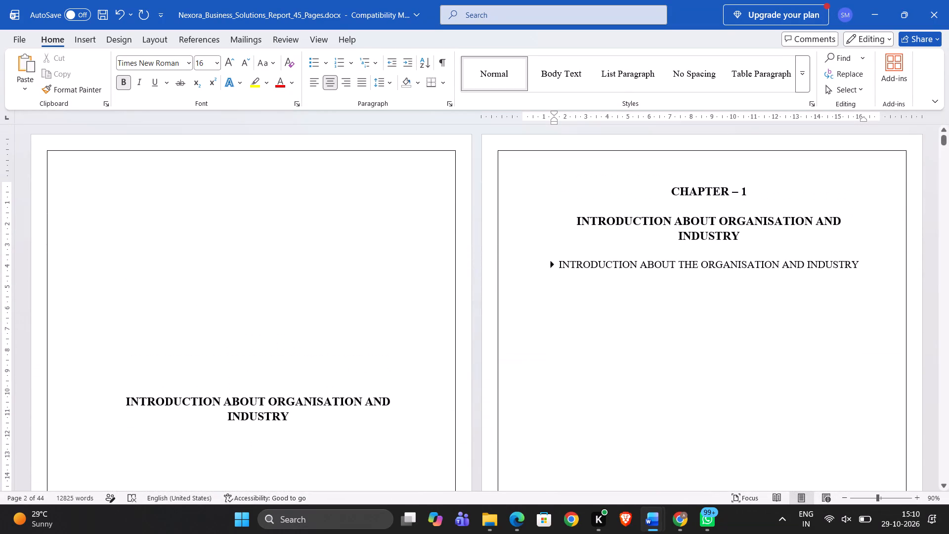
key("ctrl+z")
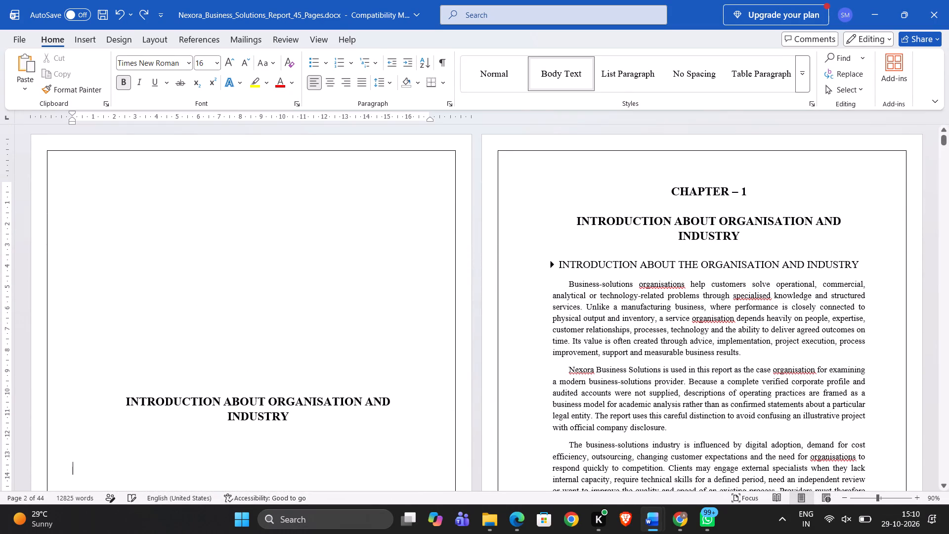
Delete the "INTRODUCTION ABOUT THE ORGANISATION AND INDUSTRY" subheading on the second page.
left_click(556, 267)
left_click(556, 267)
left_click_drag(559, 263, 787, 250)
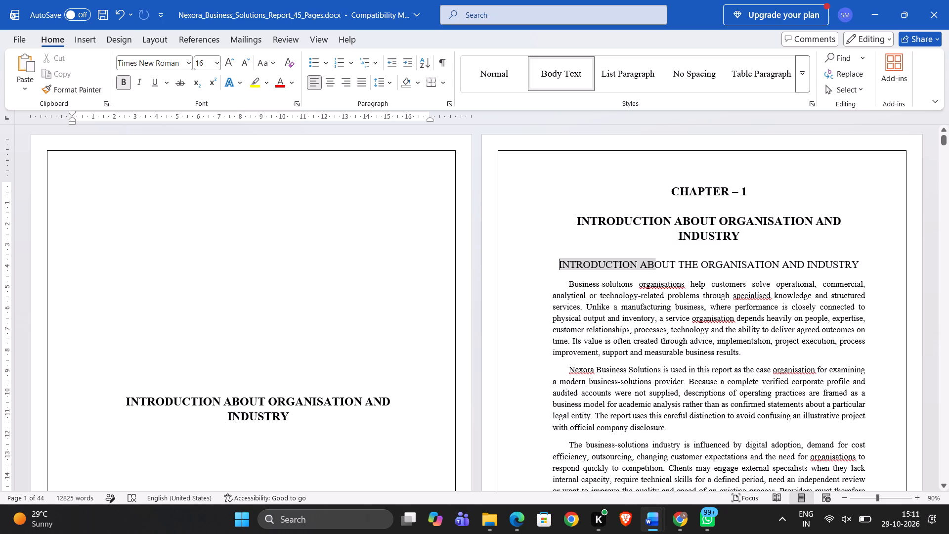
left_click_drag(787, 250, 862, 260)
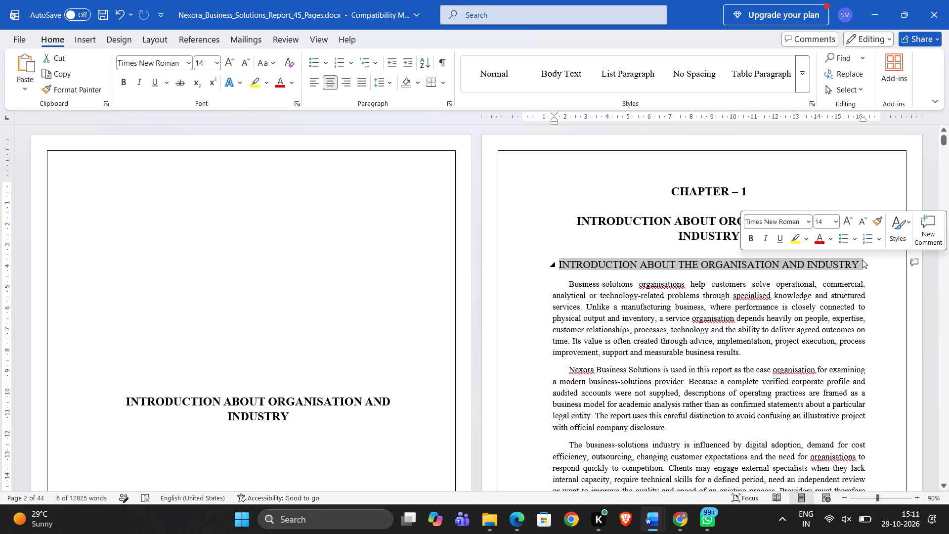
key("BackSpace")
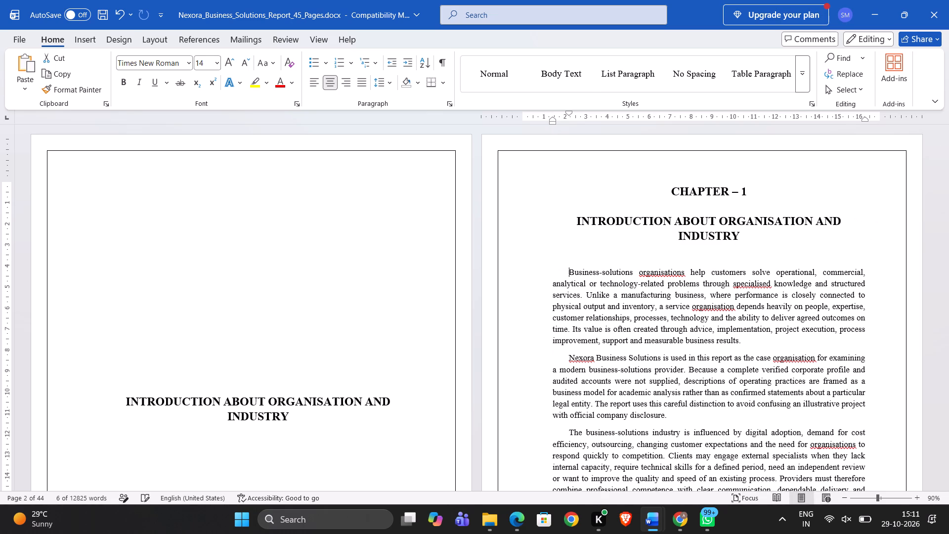
Review the text flow and footers on the first Chapter 1 pages, through sections 1.2 and 1.3.
scroll(753, 299, "down", 1)
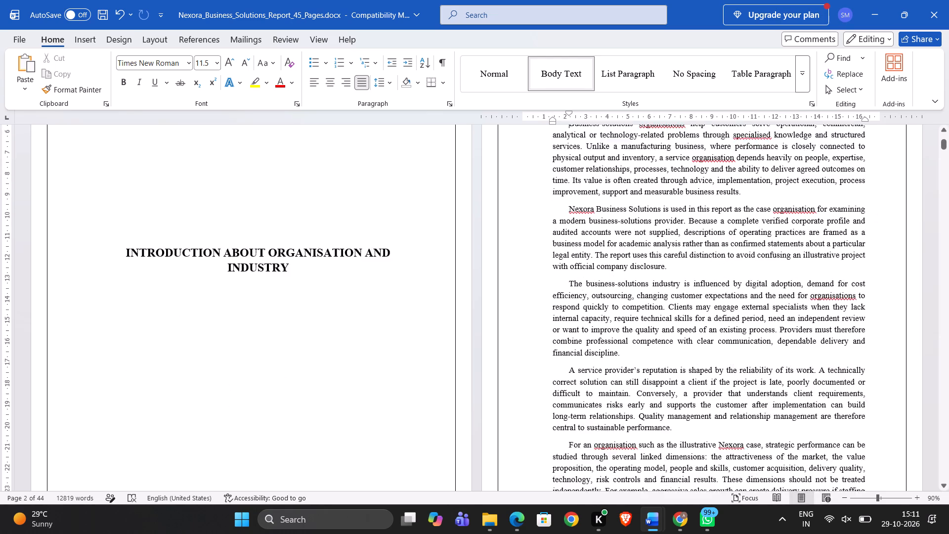
scroll(753, 299, "down", 3)
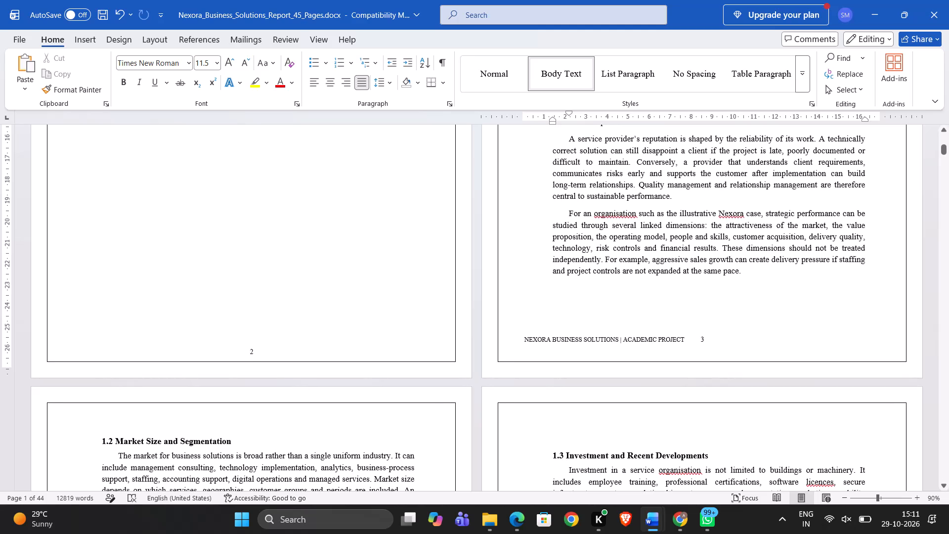
scroll(753, 299, "down", 1)
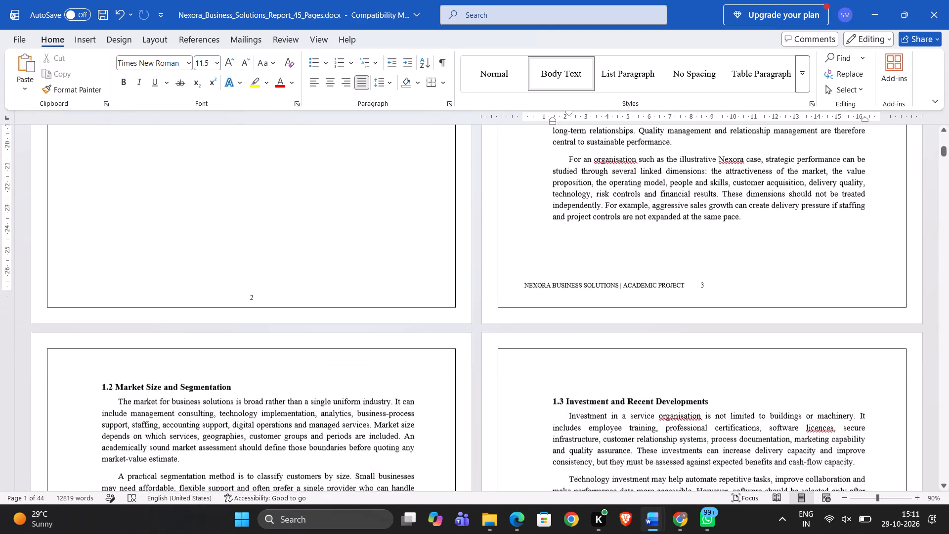
scroll(753, 299, "down", 1)
scroll(753, 299, "up", 5)
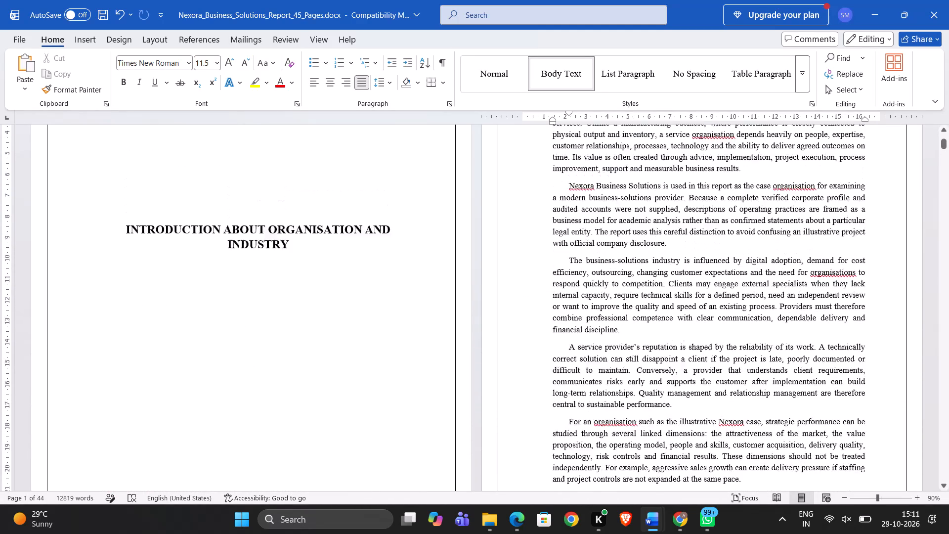
scroll(753, 299, "up", 2)
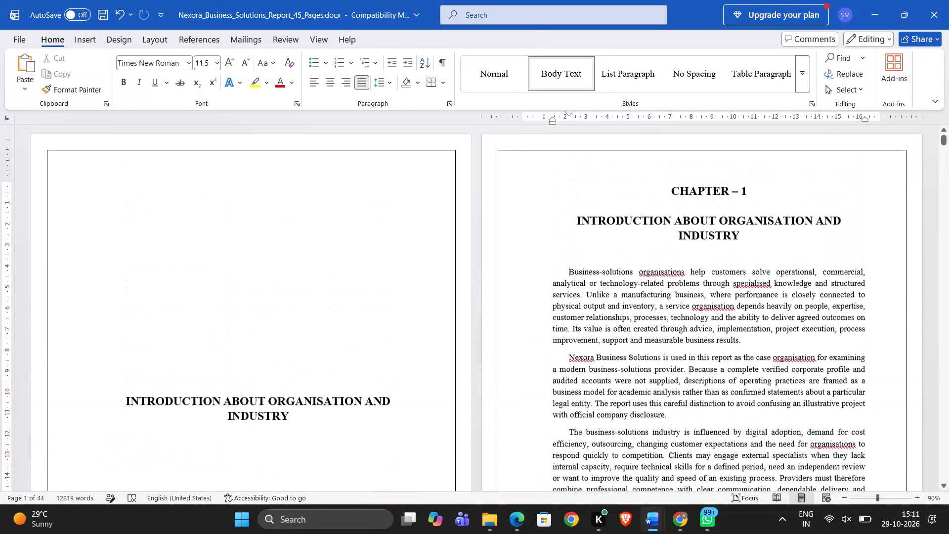
scroll(753, 299, "up", 1)
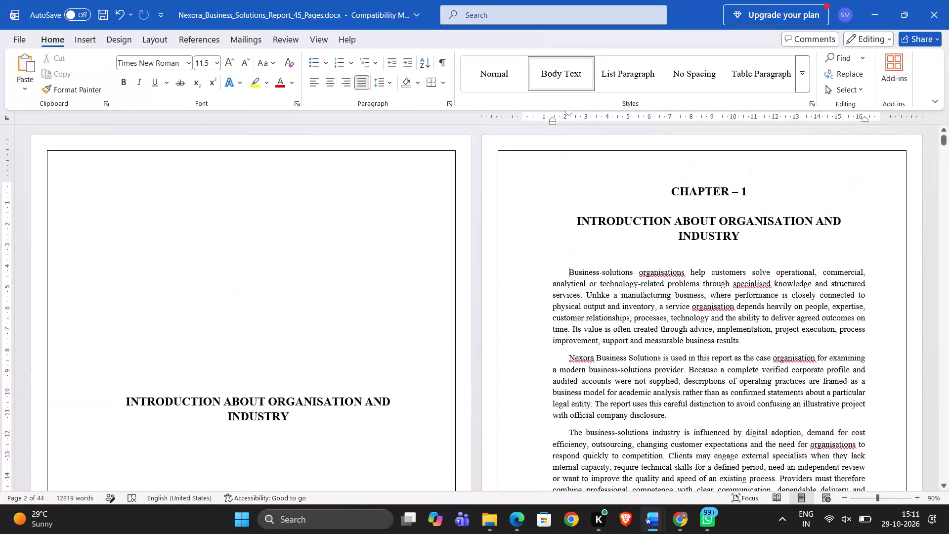
Compare the opening pages with the Chapter 1 title page and first content page in CHAPTER.docx, and return to the Nexora report.
key("alt+Tab")
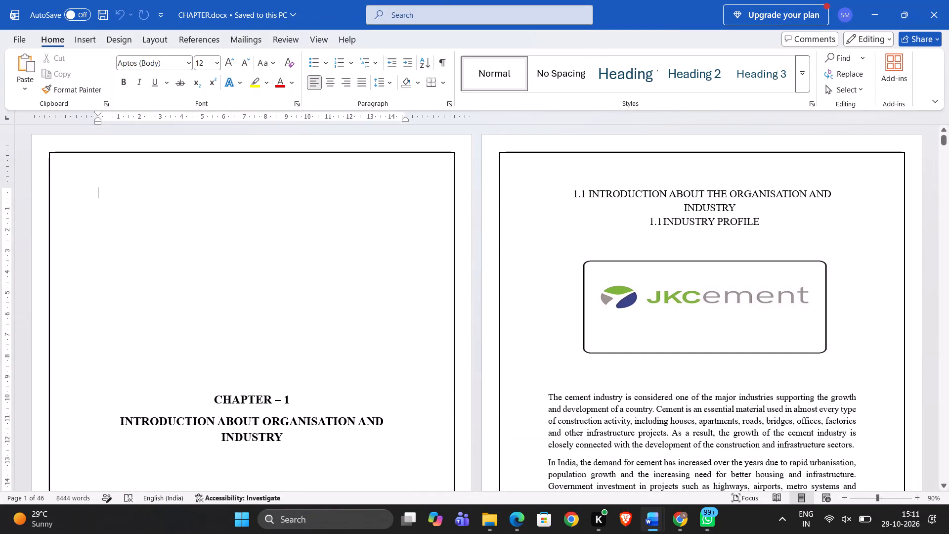
scroll(394, 247, "down", 2)
scroll(394, 247, "up", 1)
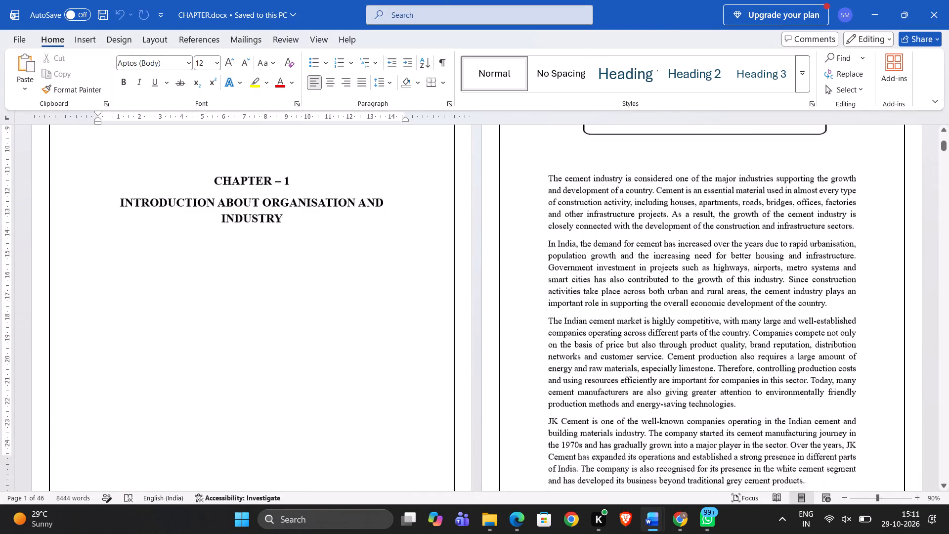
scroll(394, 247, "up", 1)
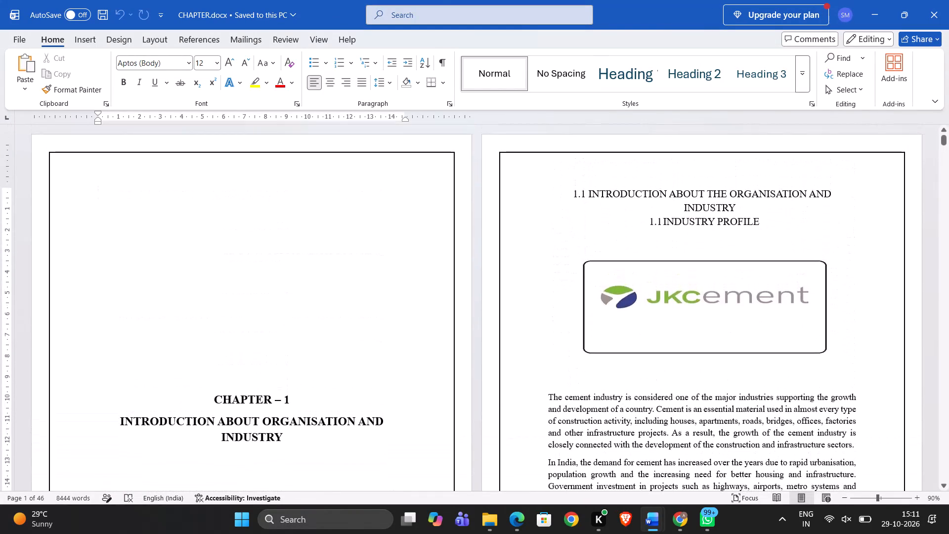
key("alt+Tab")
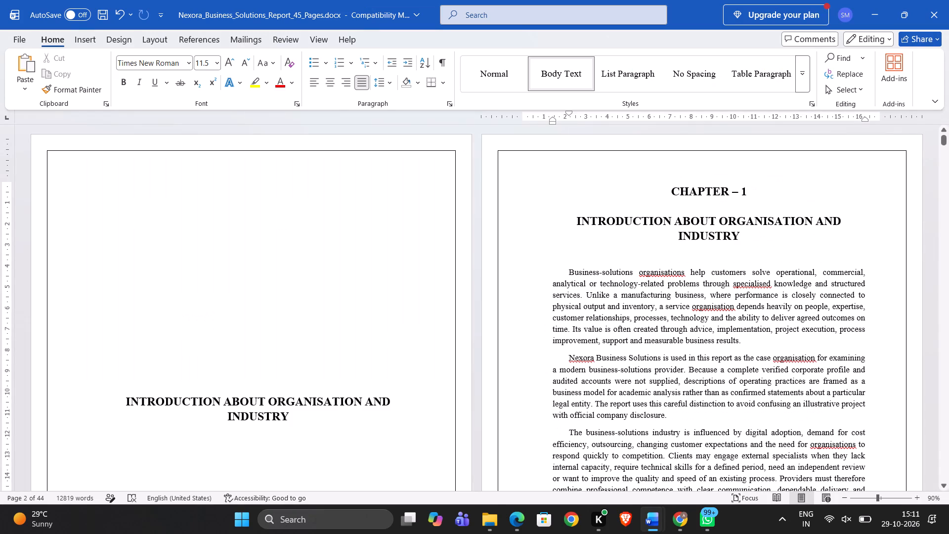
scroll(394, 247, "up", 1)
key("alt+Tab")
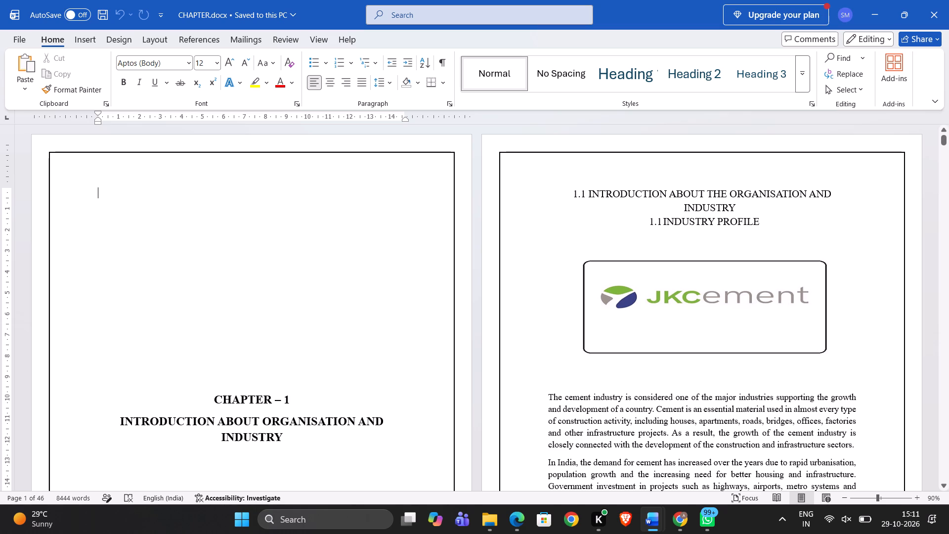
key("alt+Tab")
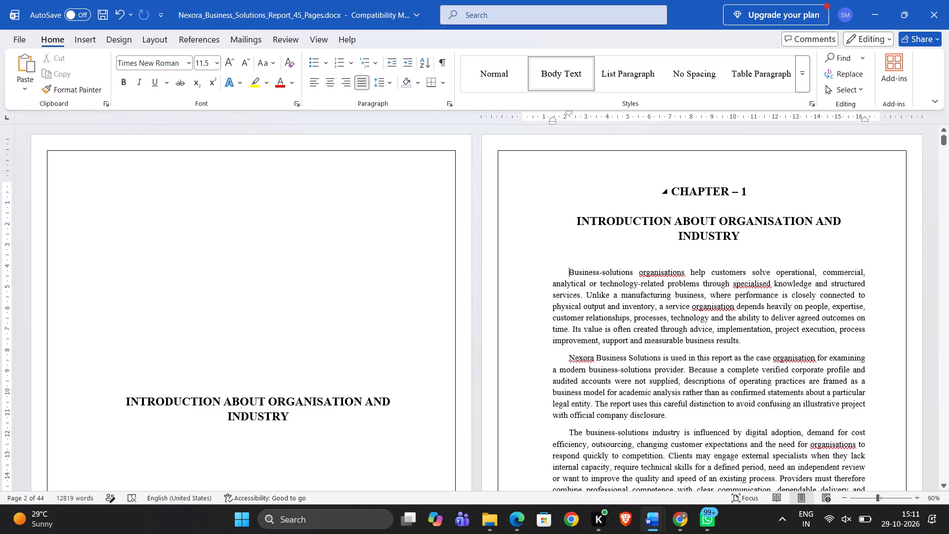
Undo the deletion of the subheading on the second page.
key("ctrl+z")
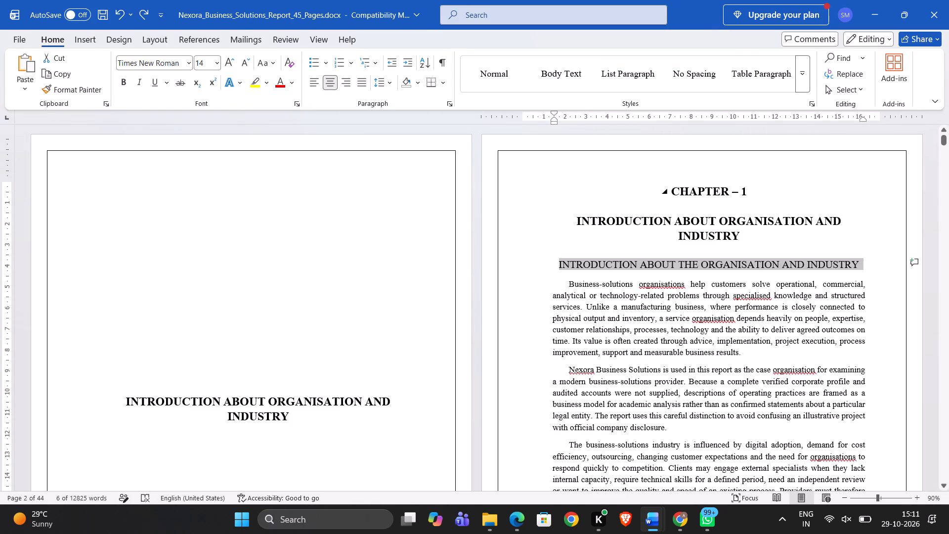
Copy "CHAPTER – 1" from the second page onto the blank line above "INTRODUCTION ABOUT ORGANISATION AND INDUSTRY" on the first page.
left_click_drag(759, 191, 664, 185)
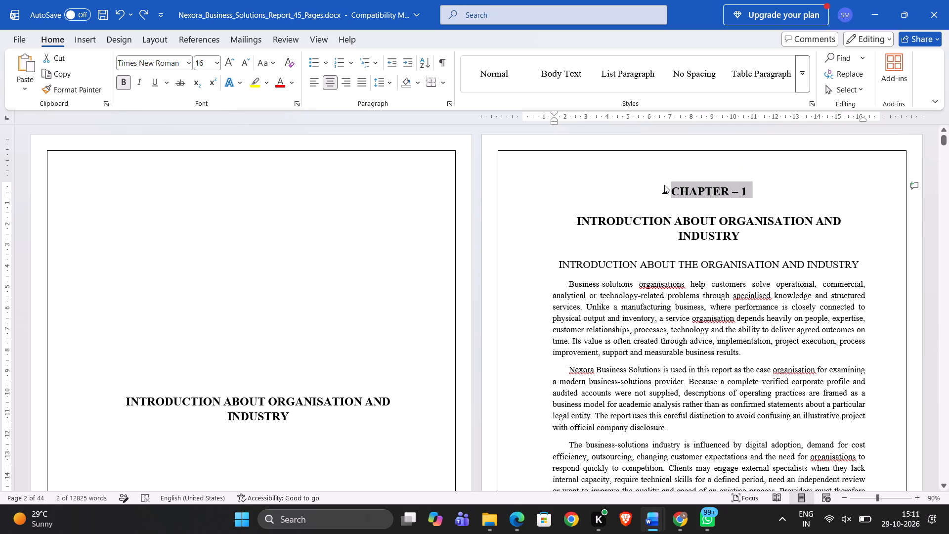
key("ctrl+c")
left_click(208, 373)
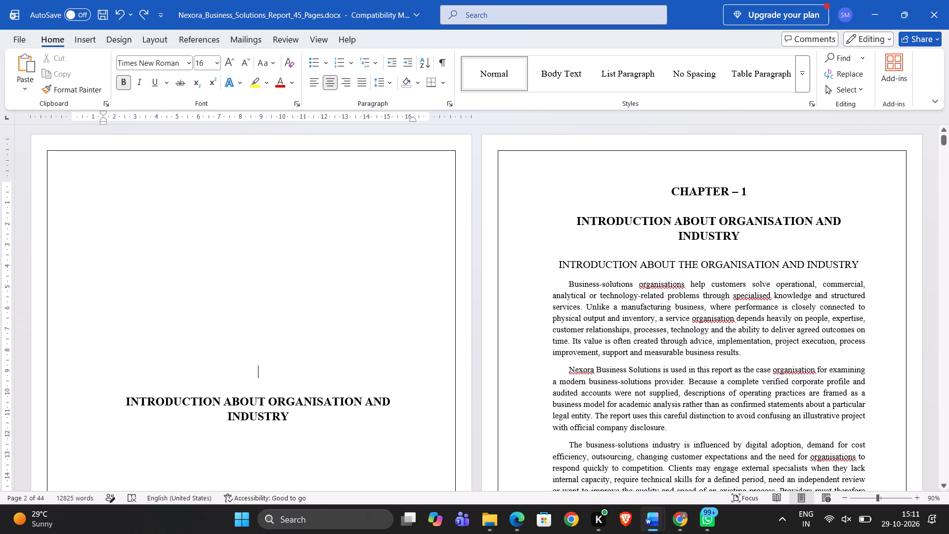
left_click(184, 375)
key("ctrl+v")
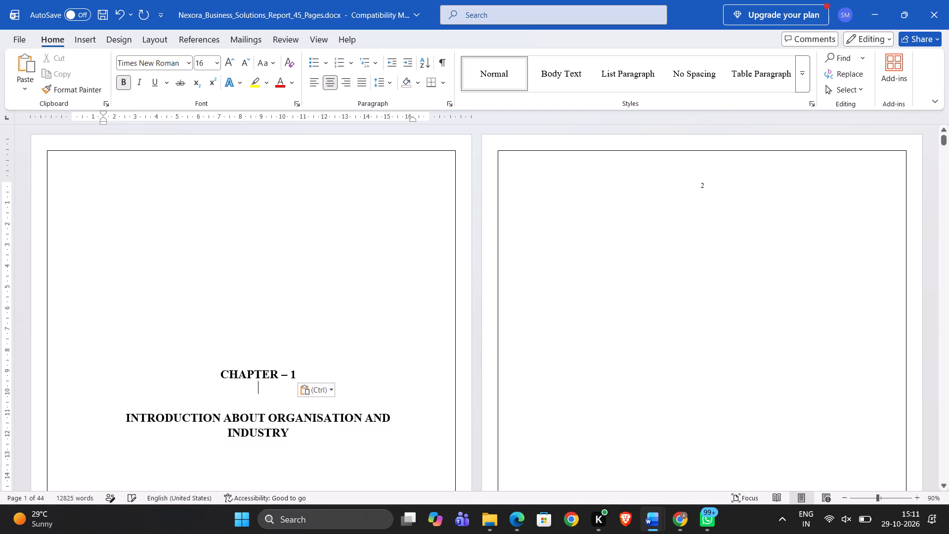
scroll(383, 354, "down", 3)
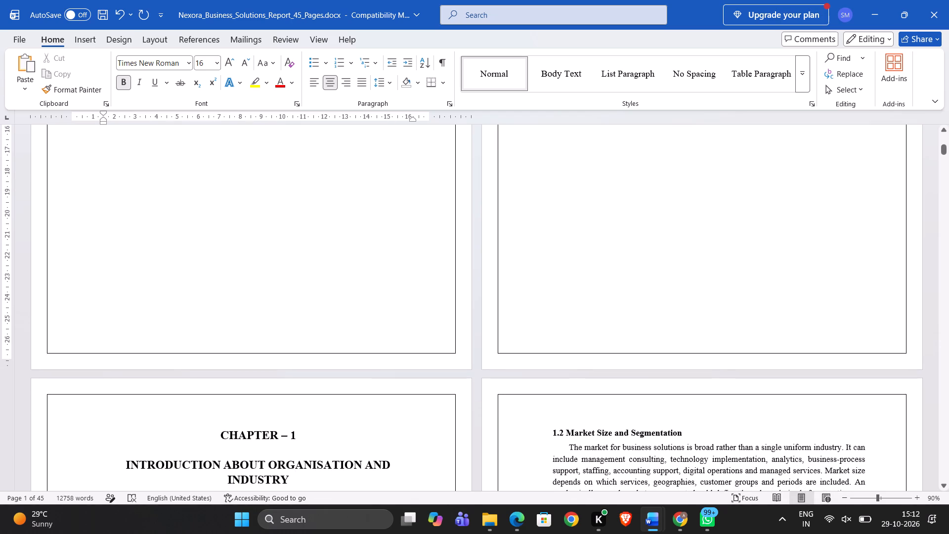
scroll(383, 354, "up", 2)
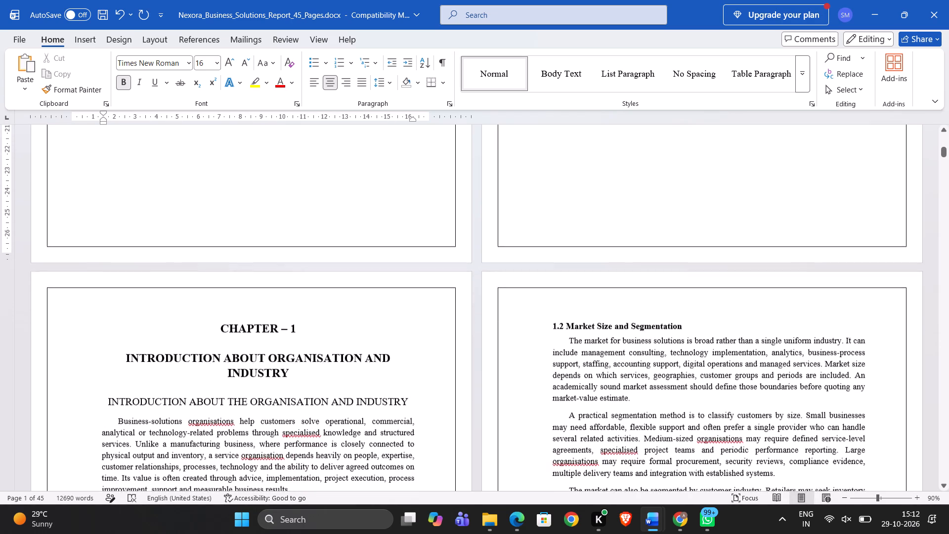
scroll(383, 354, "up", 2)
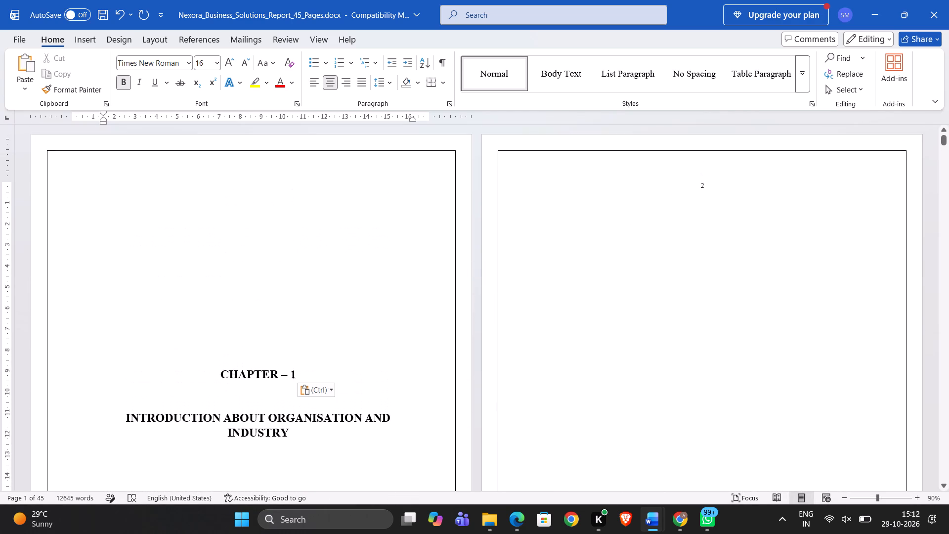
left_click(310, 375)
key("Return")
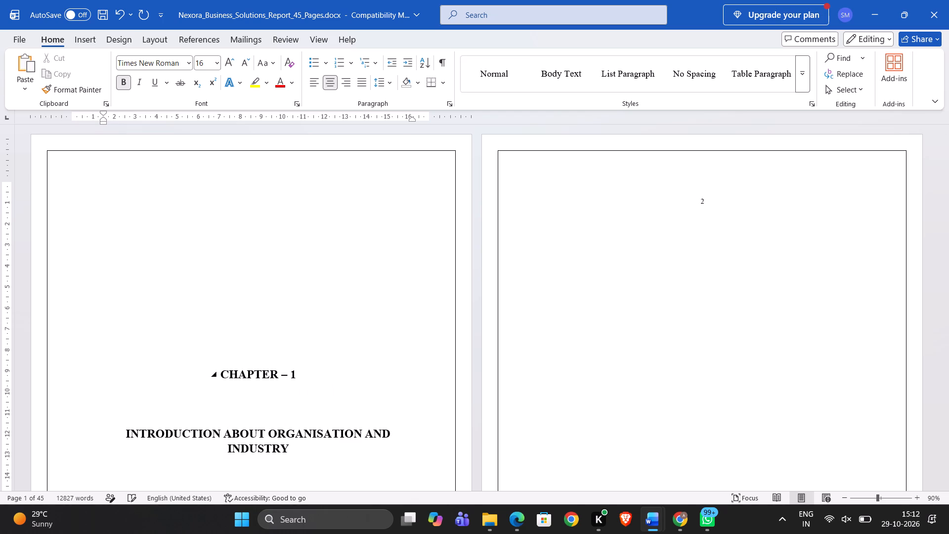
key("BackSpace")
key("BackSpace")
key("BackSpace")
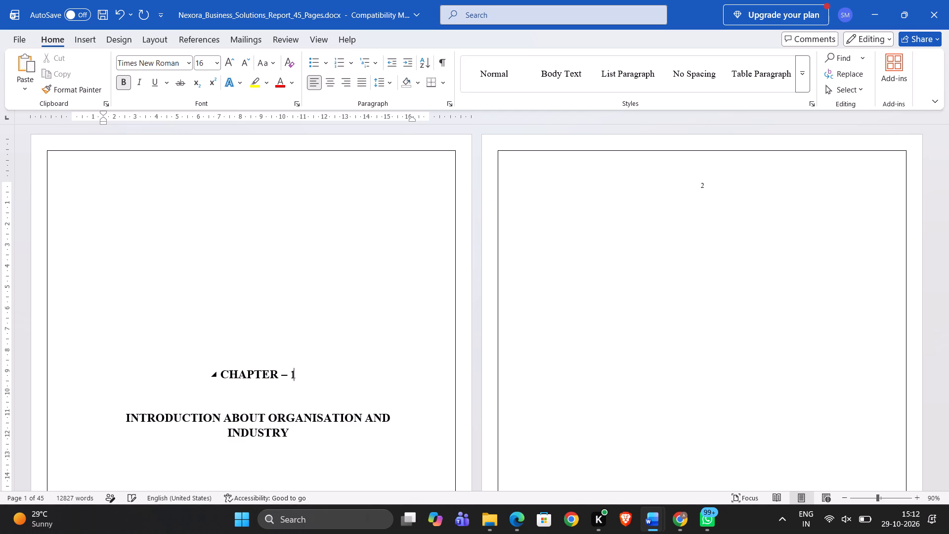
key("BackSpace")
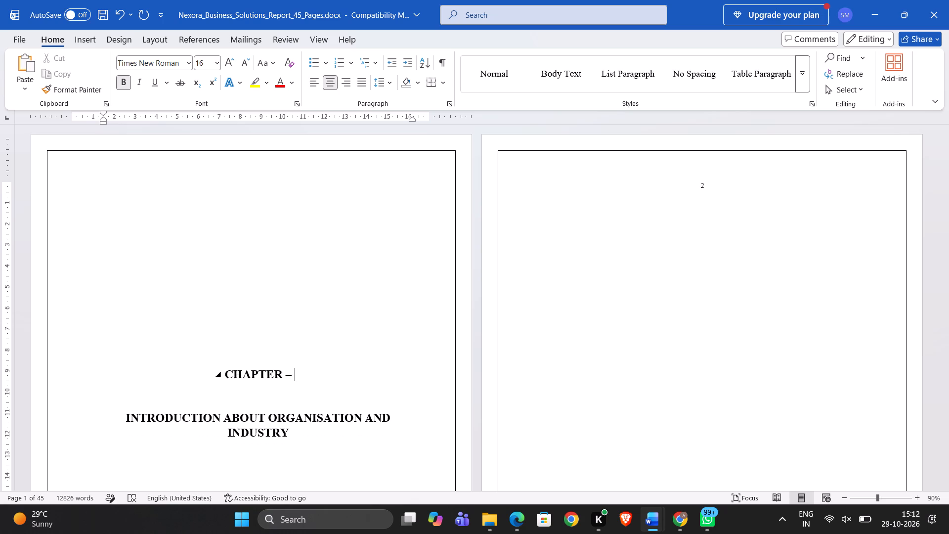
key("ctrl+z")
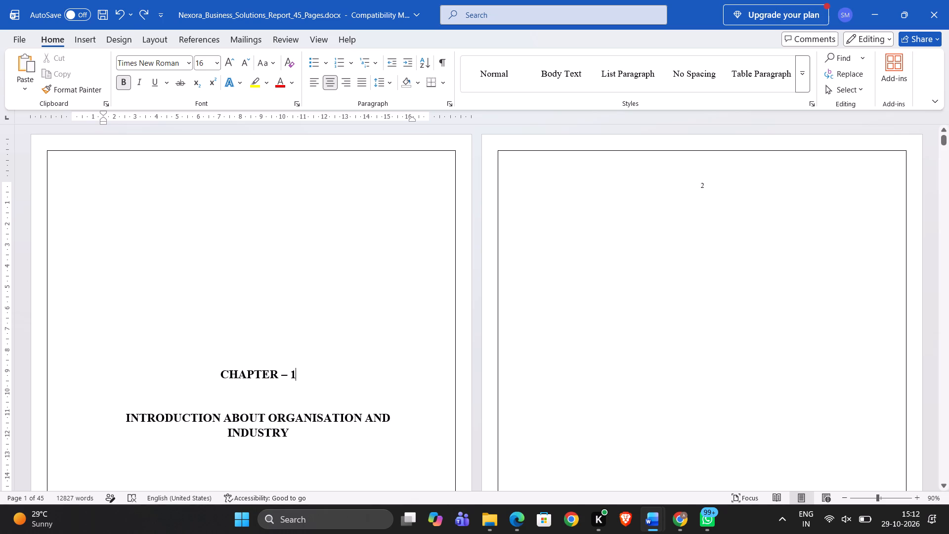
Remove the extra blank line between "CHAPTER – 1" and "INTRODUCTION ABOUT ORGANISATION AND INDUSTRY" on the first page.
left_click(152, 402)
key("BackSpace")
key("BackSpace")
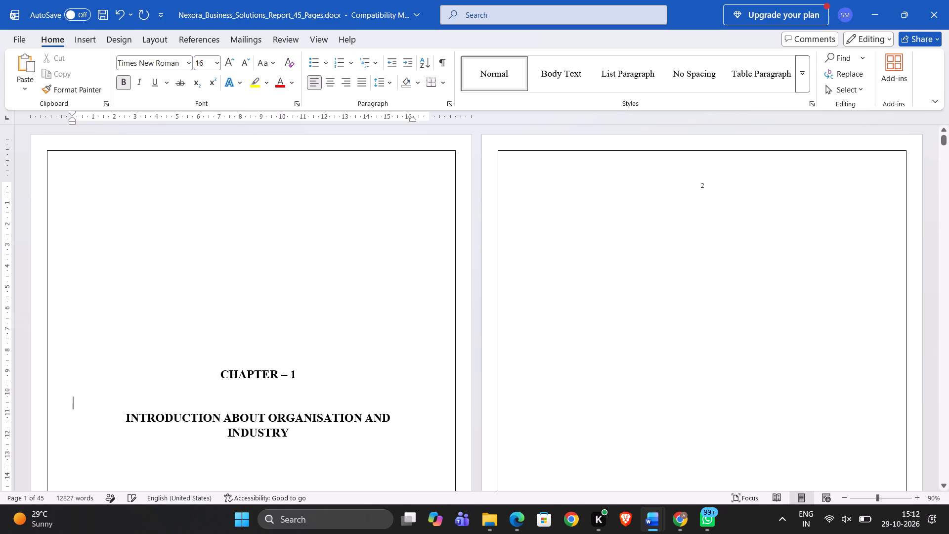
key("BackSpace")
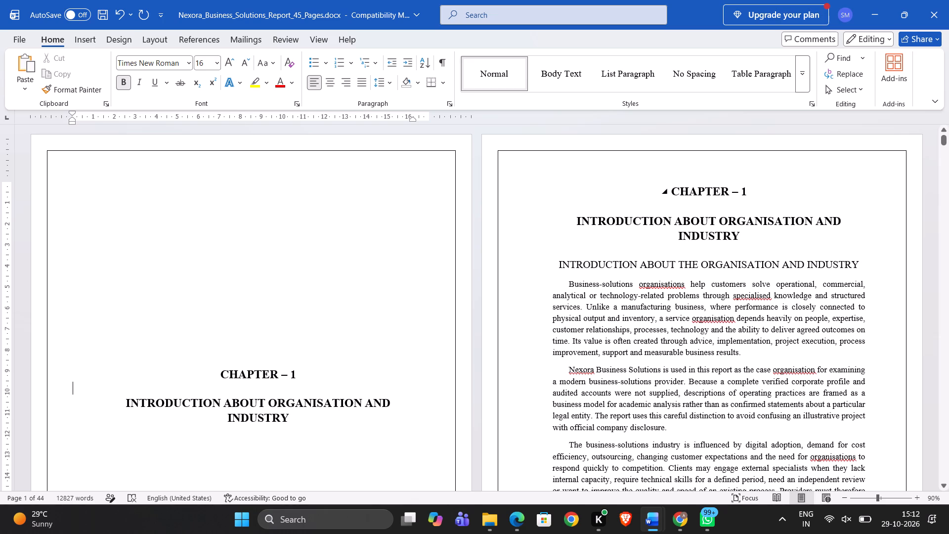
Delete the duplicate "CHAPTER – 1" and bold "INTRODUCTION ABOUT ORGANISATION AND INDUSTRY" headings from the top of the second page.
left_click(743, 244)
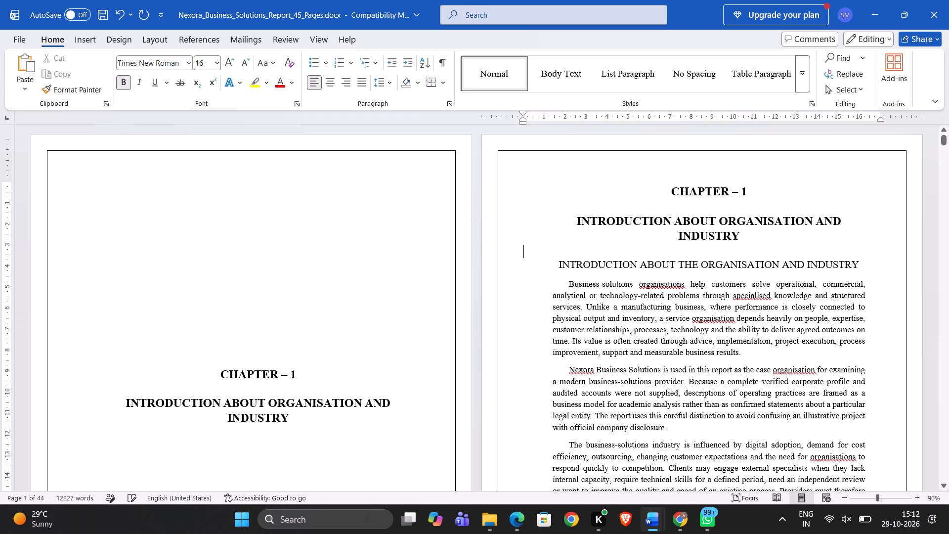
left_click_drag(743, 236, 630, 187)
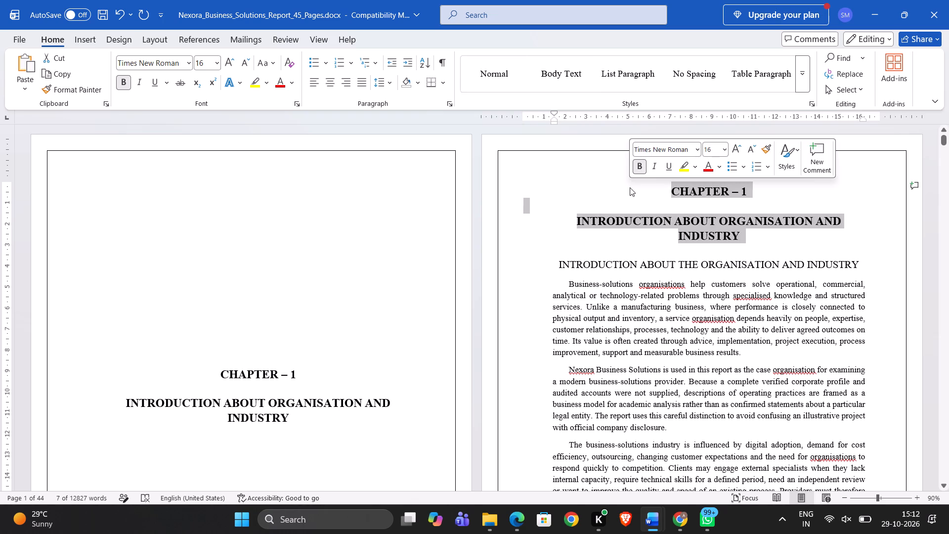
key("BackSpace")
Delete the footer text "NEXORA BUSINESS SOLUTIONS | ACADEMIC PROJECT" at the bottom of the second page.
scroll(630, 187, "down", 1)
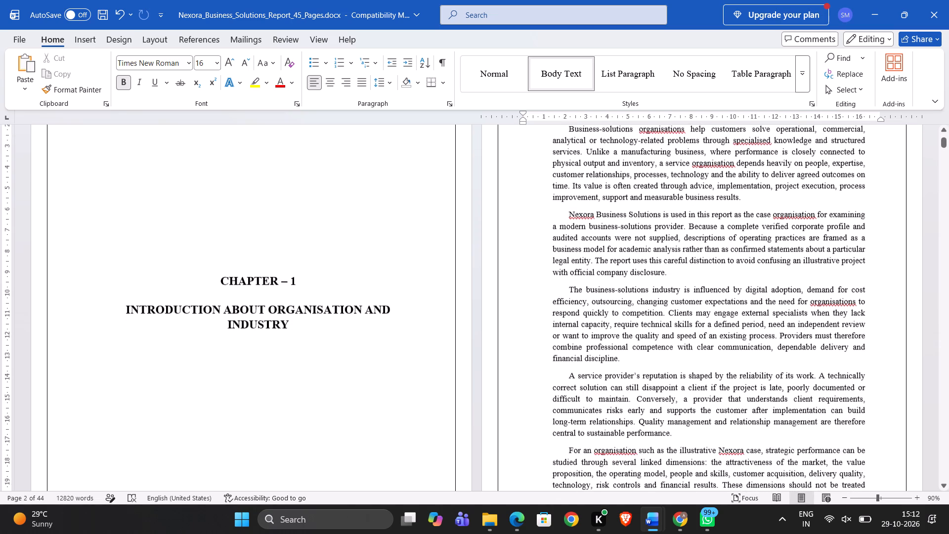
scroll(630, 187, "down", 2)
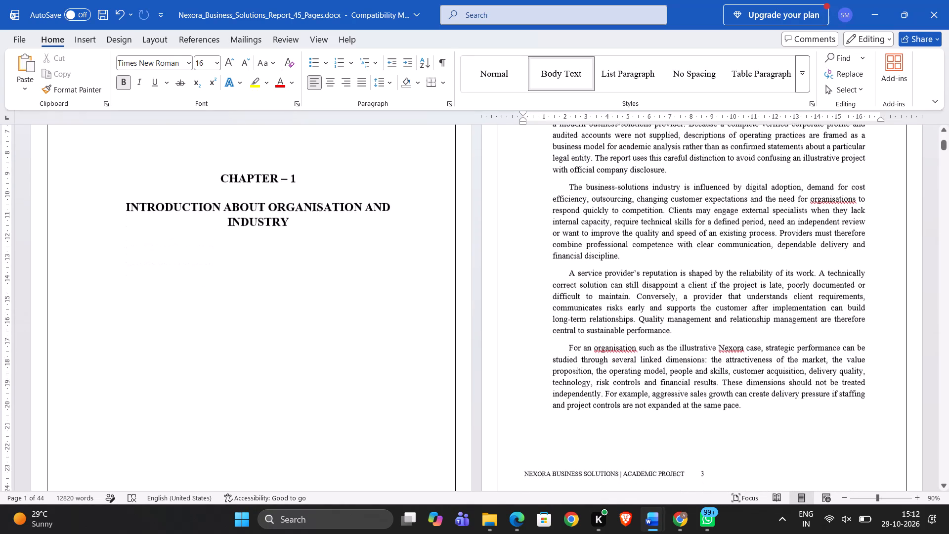
scroll(630, 187, "down", 1)
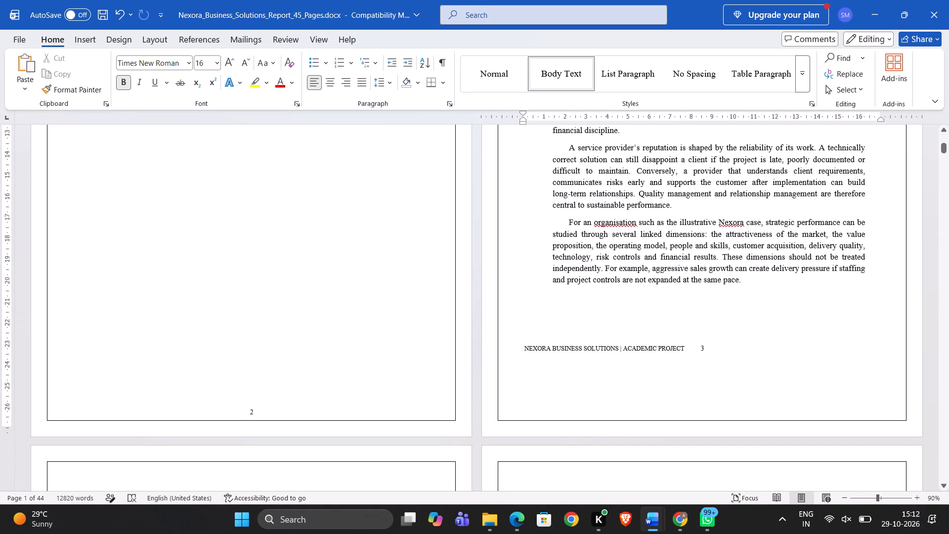
left_click_drag(683, 347, 568, 345)
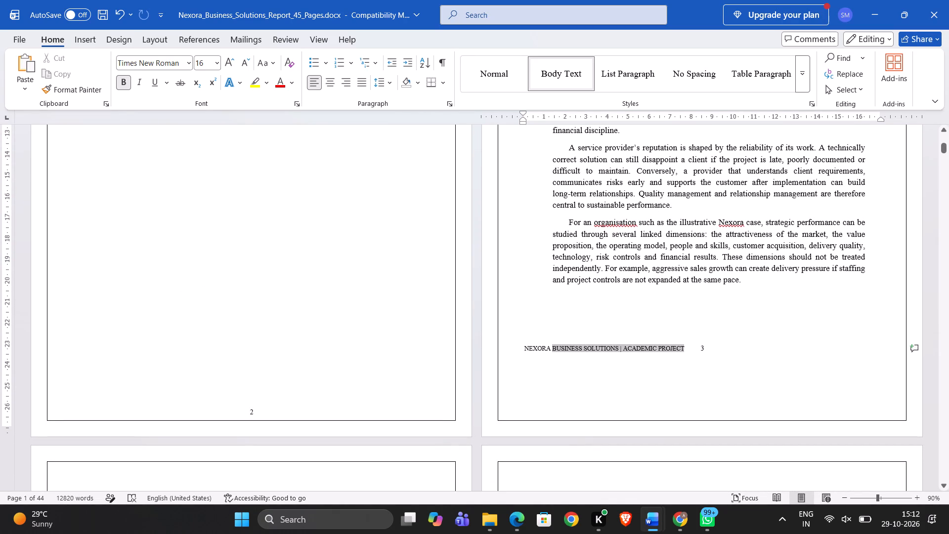
left_click_drag(568, 345, 533, 349)
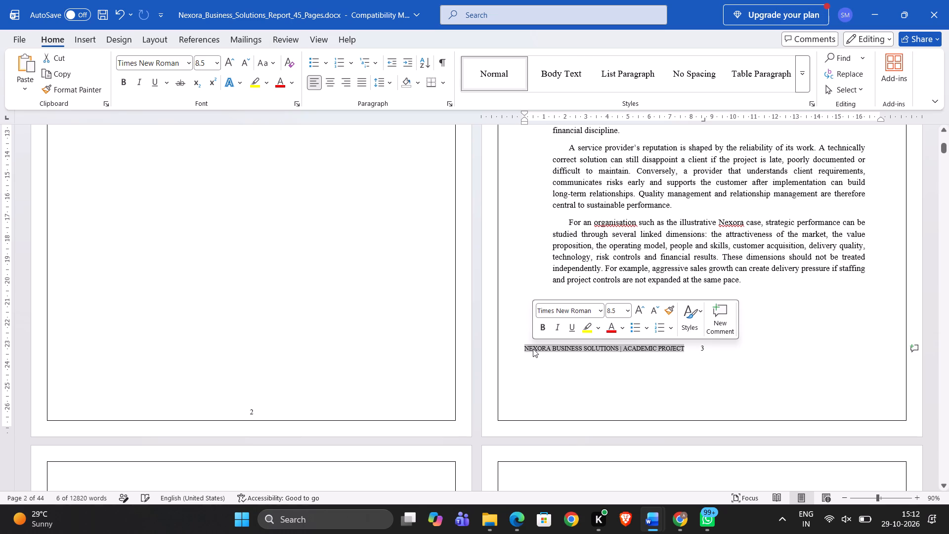
key("BackSpace")
Remove the misplaced page number 3 and the spacing before it from below the second page's last paragraph.
scroll(533, 349, "right", 1)
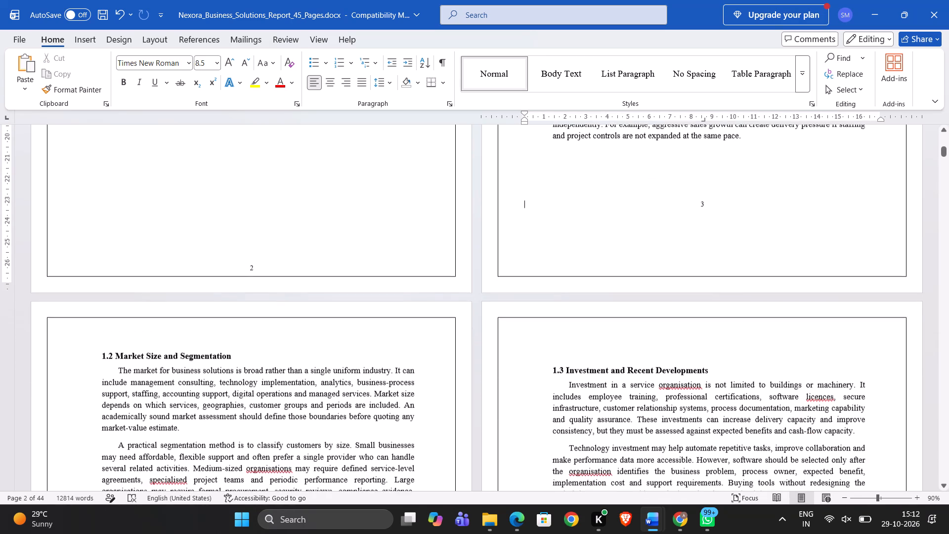
scroll(533, 349, "right", 1)
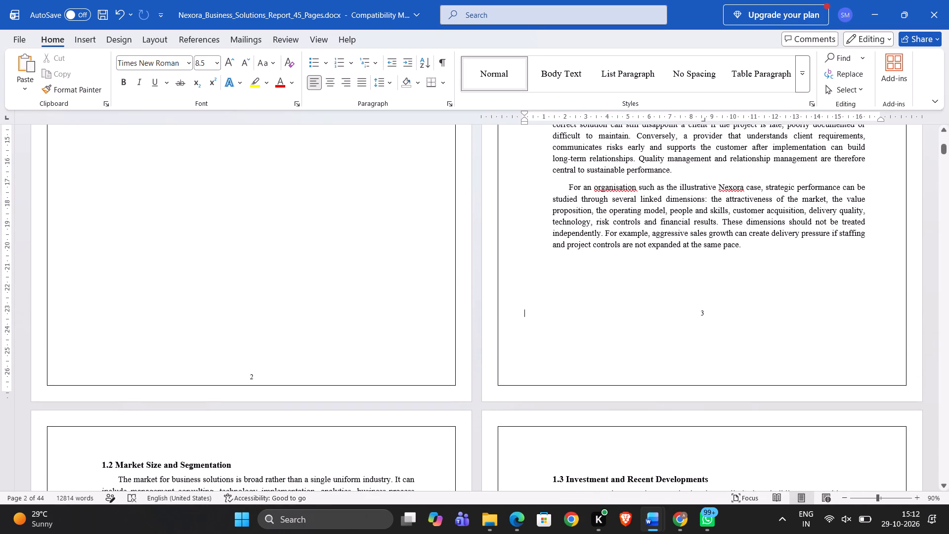
left_click_drag(701, 312, 701, 334)
left_click(705, 371)
left_click(701, 310)
key("BackSpace")
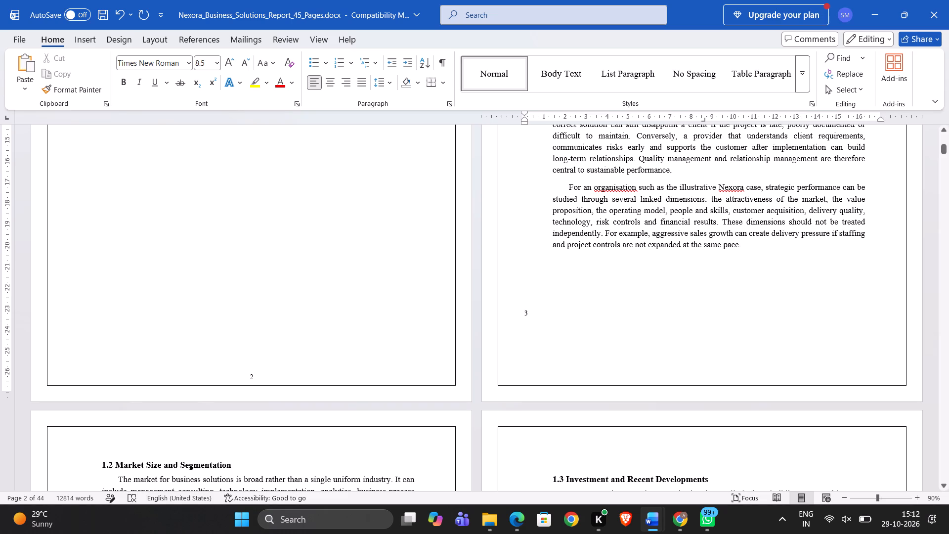
key("BackSpace")
key("BackSpace")
key("BackSpace")
left_click(537, 314)
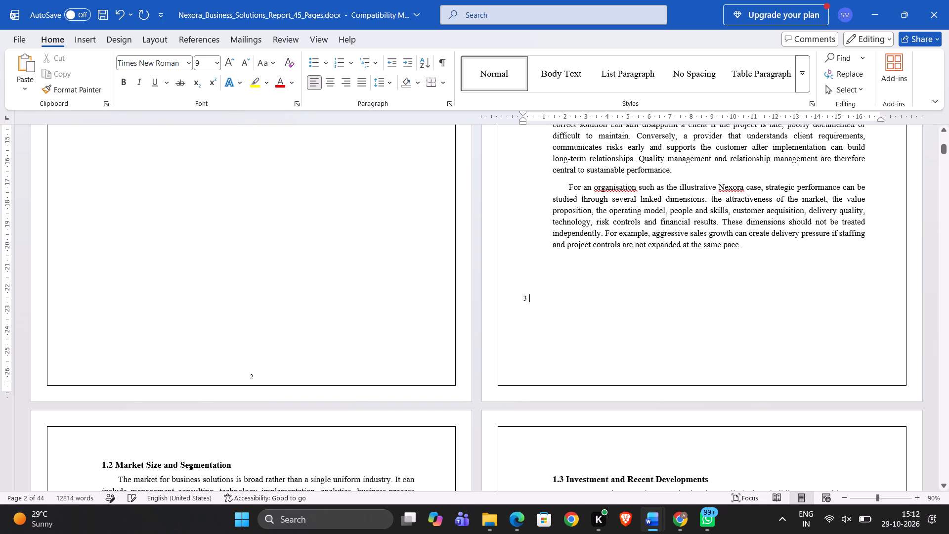
key("BackSpace")
key("BackSpace")
Add blank lines below the second page's last paragraph, down to the page's bottom border.
left_click(727, 377)
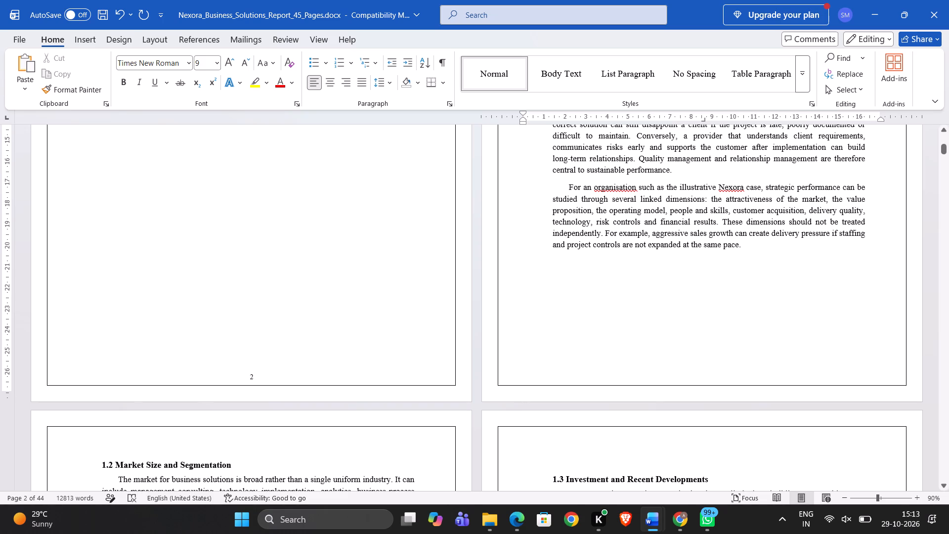
left_click(727, 377)
key("BackSpace")
key("BackSpace")
key("Return")
key("Return")
key("Return")
key("Return")
key("Return")
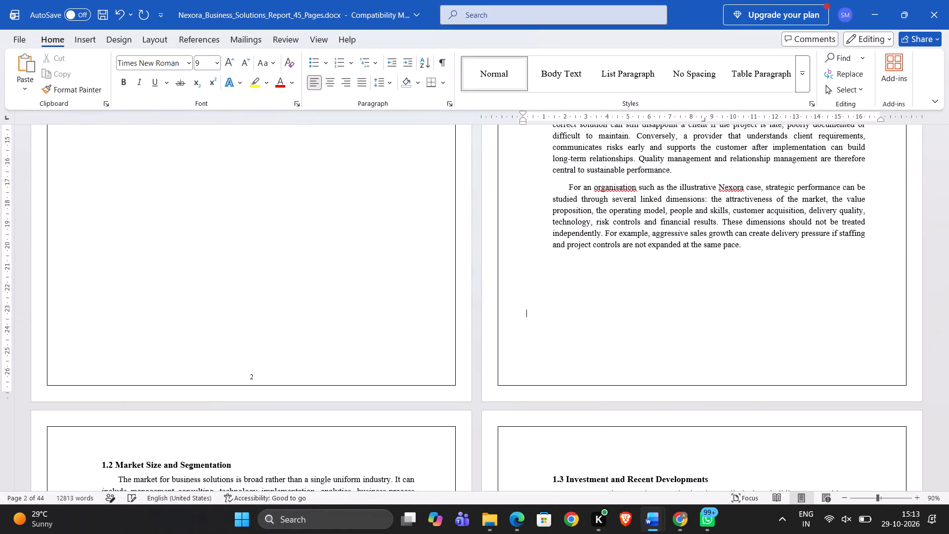
key("Return")
key("Return")
key("Return")
key("Return")
key("Return")
key("Return")
key("Return")
key("Return")
Enter the page number 3 near the centre of the second page's foot, level with the 2 on the first page.
key("space")
key("space")
key("space")
key("BackSpace")
key("BackSpace")
key("BackSpace")
key("space")
key("space")
key("space")
key("BackSpace")
key("BackSpace")
key("BackSpace")
key("BackSpace")
key("space")
key("space")
key("space")
key("space")
key("3")
Examine the footers and headings on the following pages, through to section 1.7 Stakeholder Analysis.
scroll(685, 367, "down", 2)
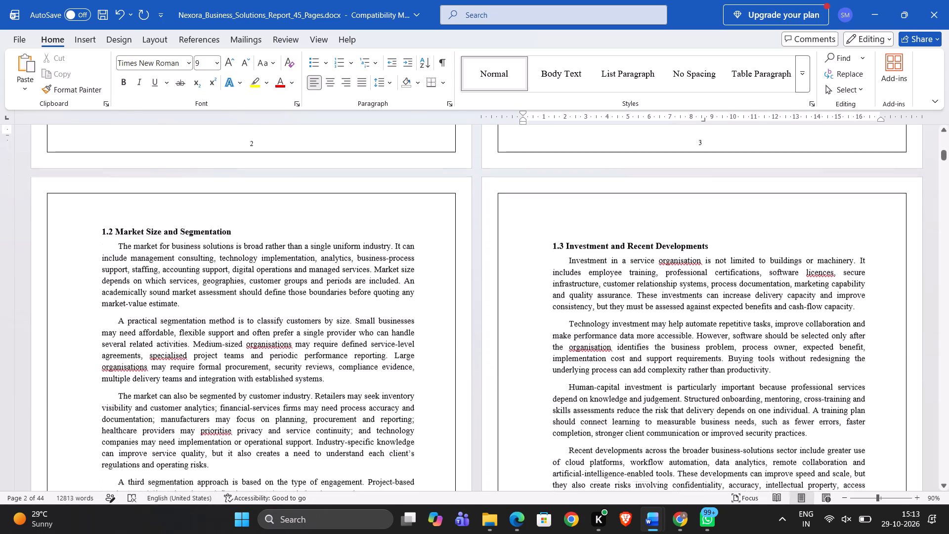
scroll(685, 367, "down", 5)
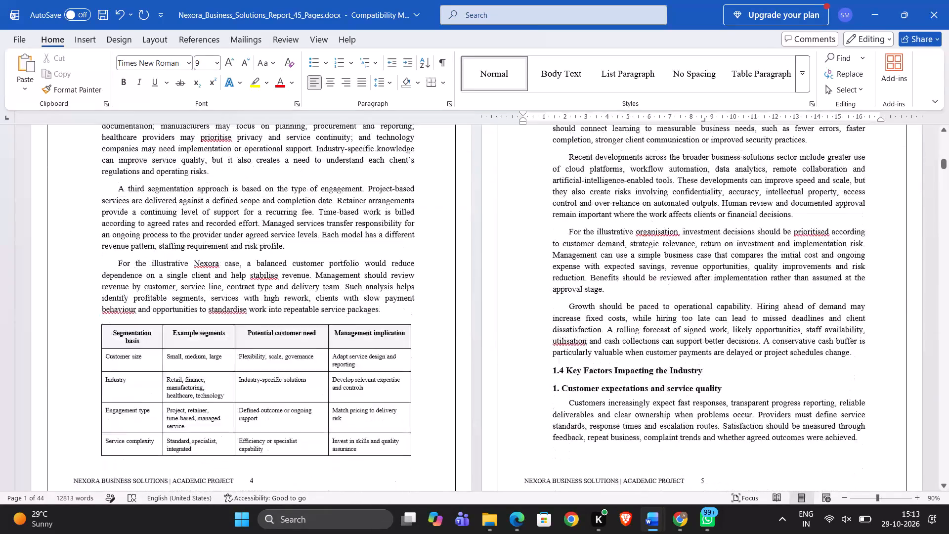
scroll(685, 367, "down", 1)
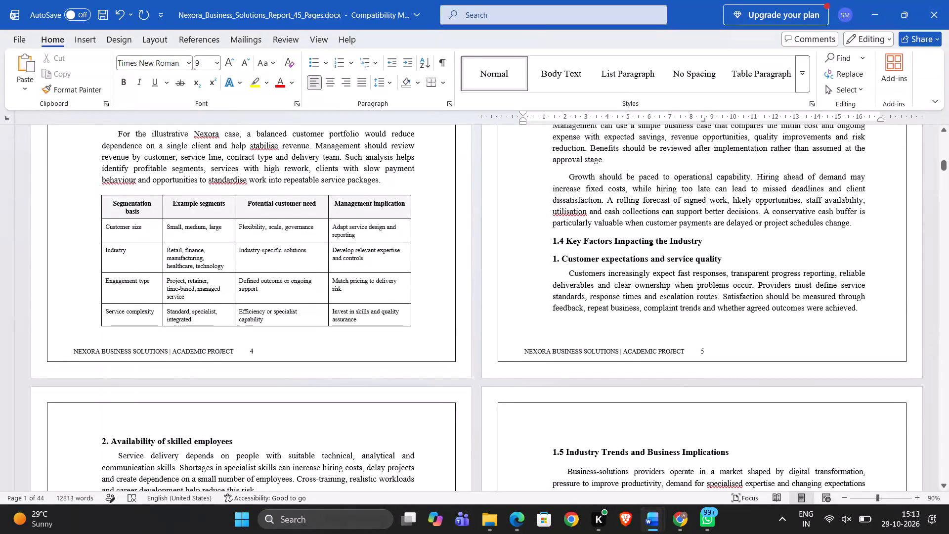
scroll(531, 327, "up", 4)
scroll(531, 327, "right", 1)
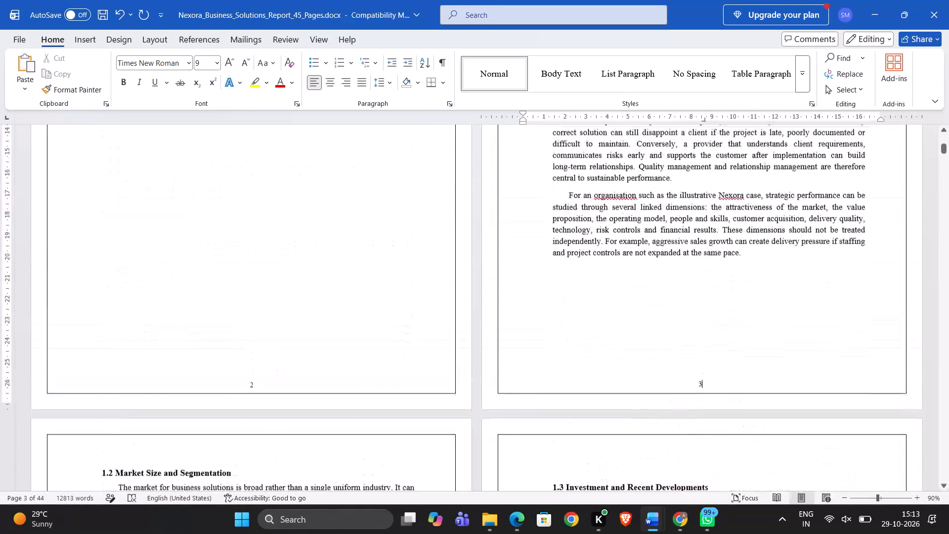
scroll(531, 327, "right", 1)
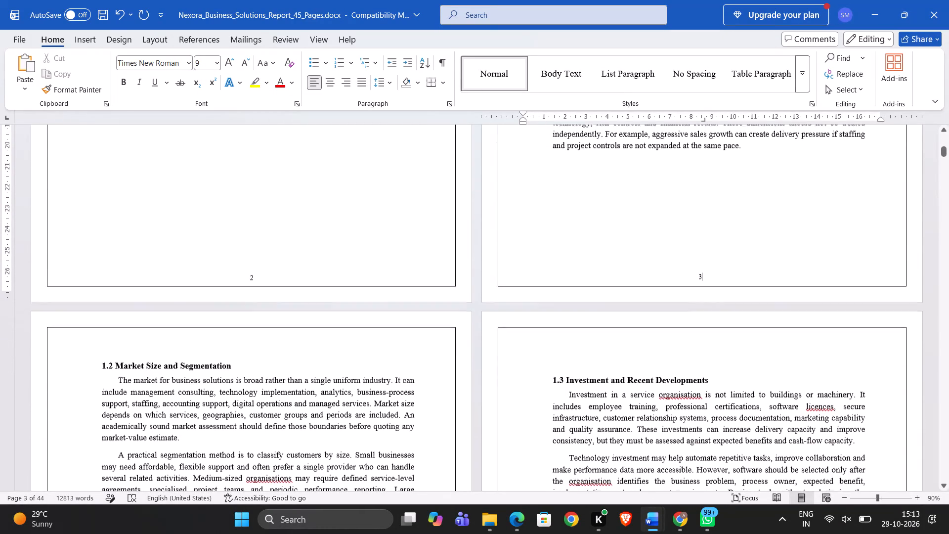
scroll(531, 327, "right", 2)
scroll(531, 327, "down", 2)
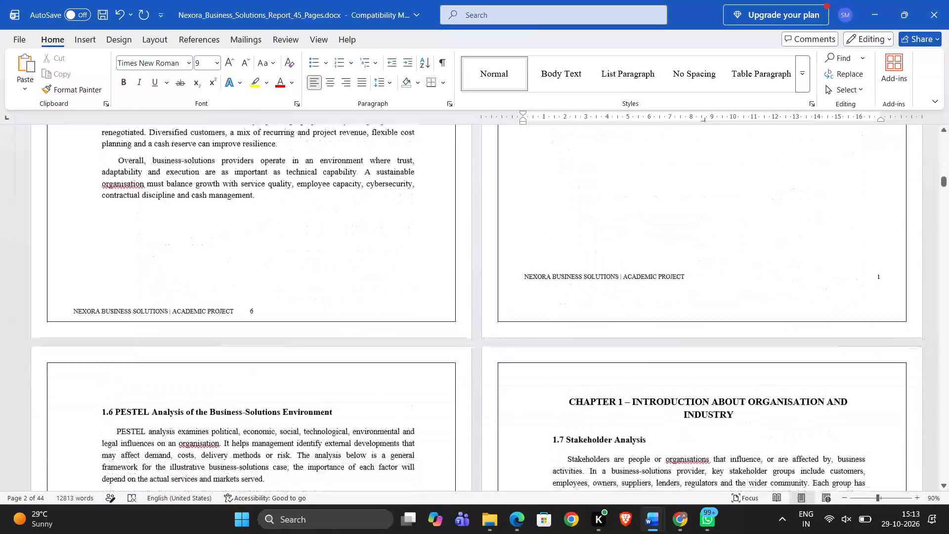
Delete the NEXORA BUSINESS SOLUTIONS | ACADEMIC PROJECT text from the footers numbered 4 and 5, keeping the page numbers.
scroll(531, 327, "up", 4)
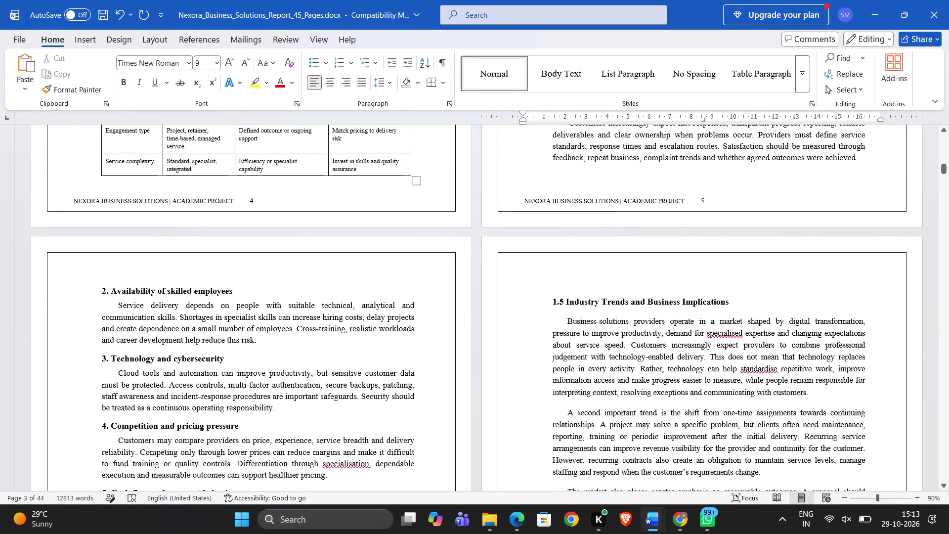
left_click_drag(239, 198, 75, 199)
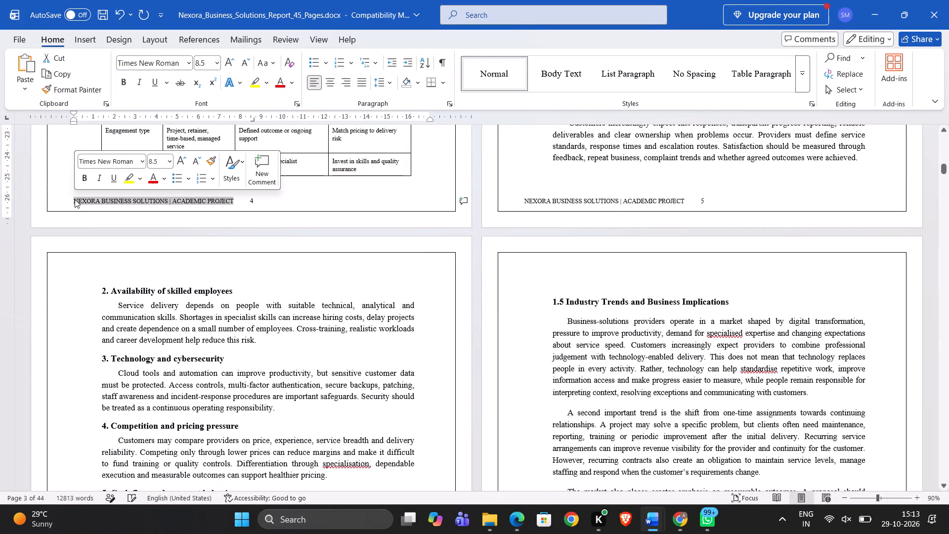
key("BackSpace")
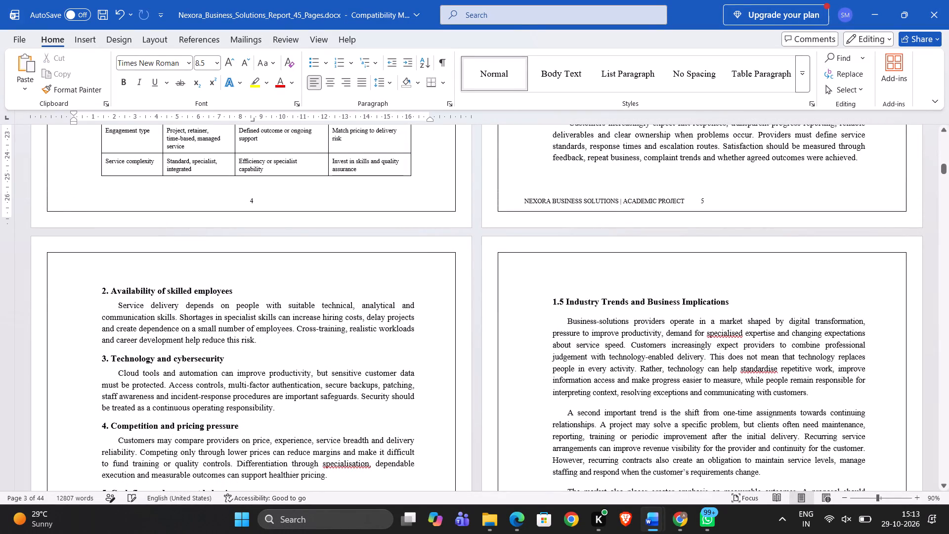
left_click_drag(685, 197, 531, 215)
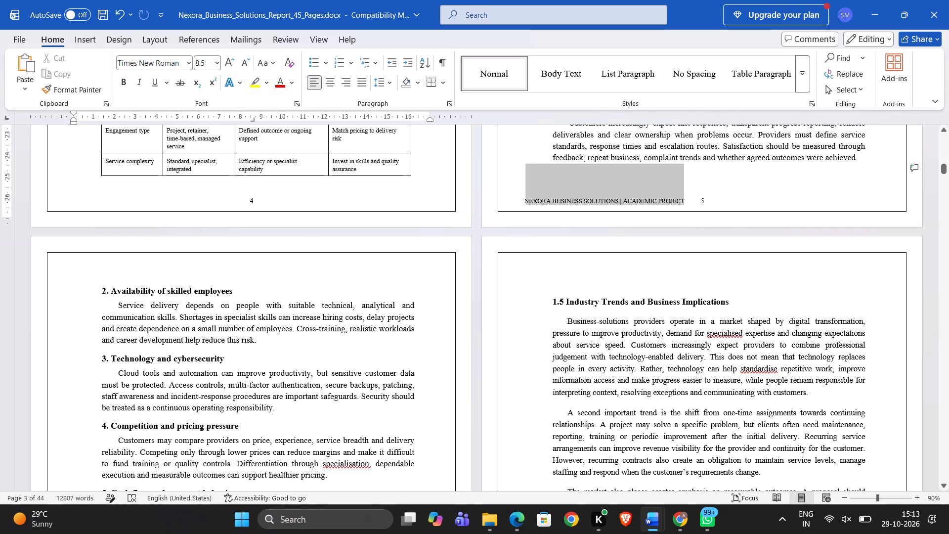
key("BackSpace")
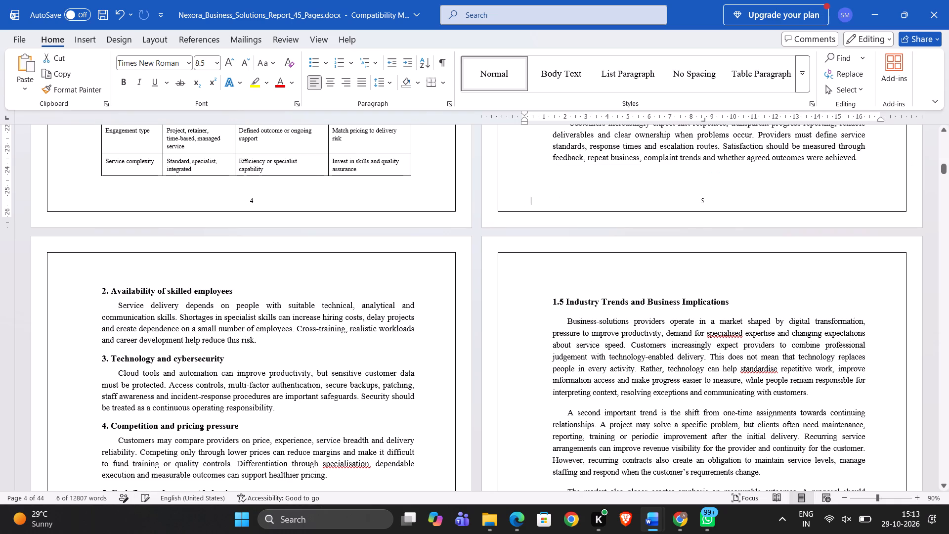
Delete the NEXORA BUSINESS SOLUTIONS | ACADEMIC PROJECT text beside page number 6, keeping the number.
scroll(531, 215, "down", 2)
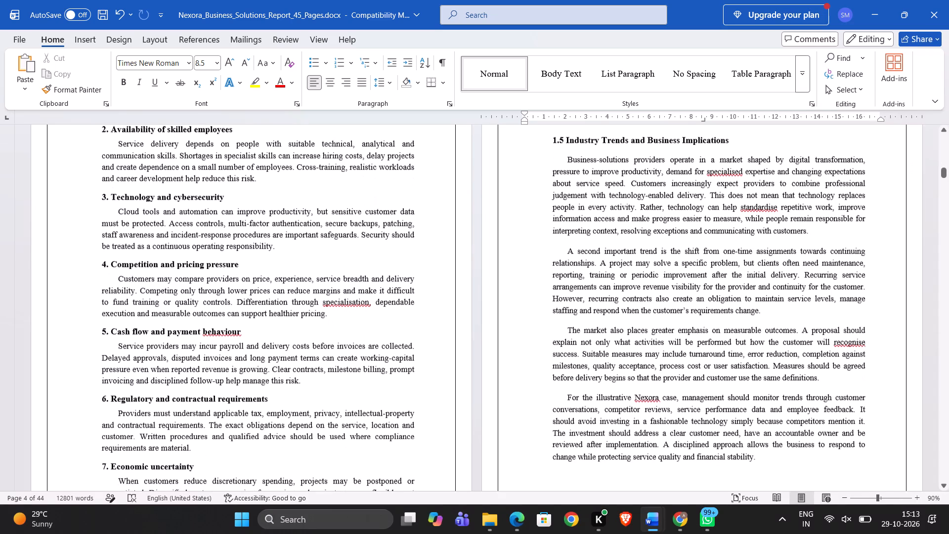
scroll(531, 215, "down", 2)
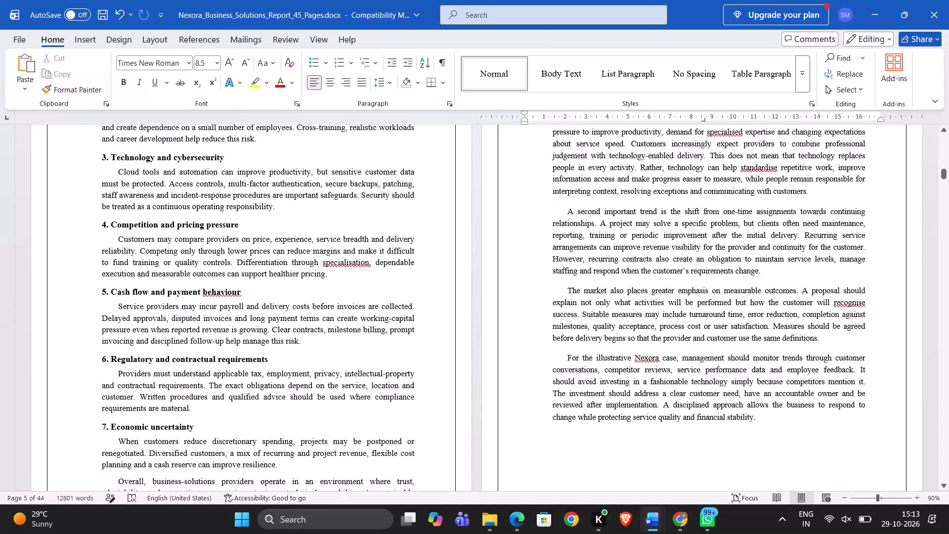
scroll(531, 215, "down", 3)
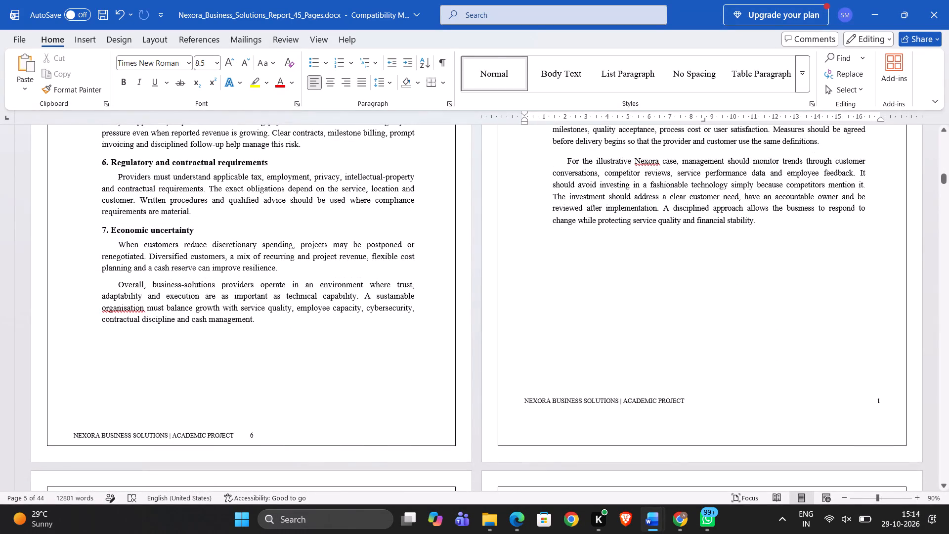
left_click(234, 431)
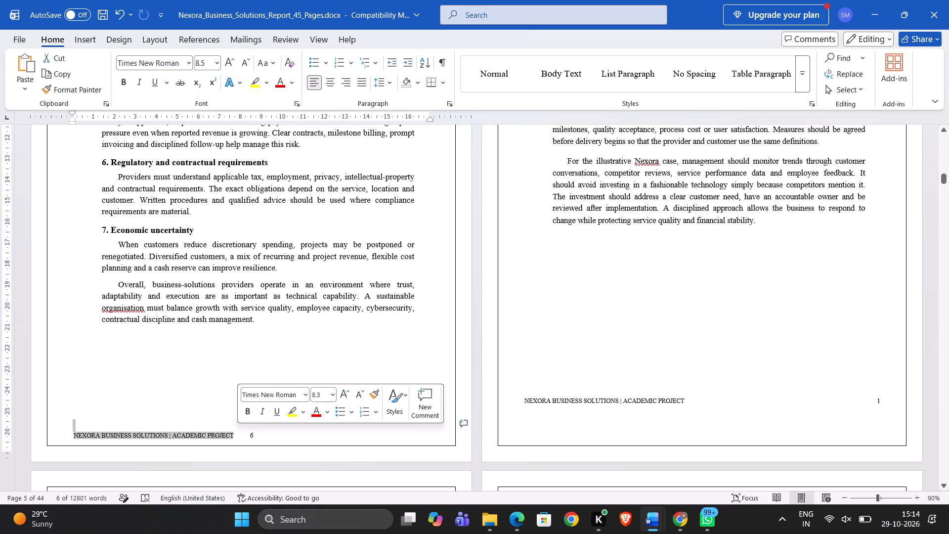
key("BackSpace")
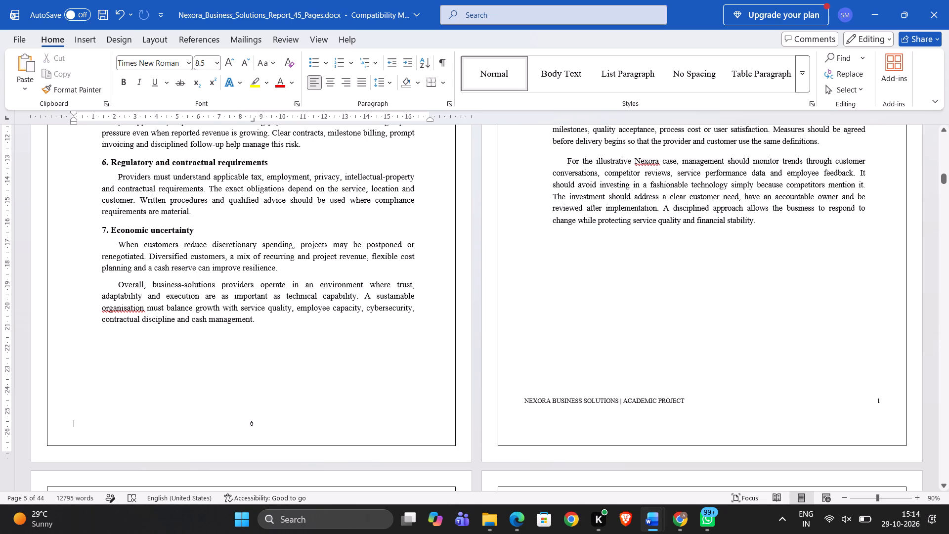
Delete the whole footer line, company text and page number 1, from the section 1.5 Industry Trends page.
scroll(728, 424, "up", 6)
scroll(728, 424, "down", 3)
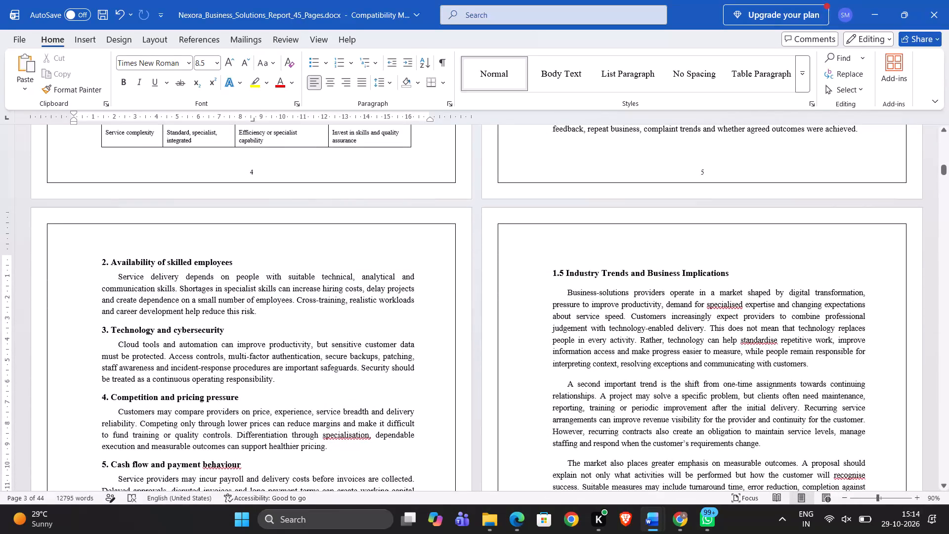
scroll(728, 424, "down", 3)
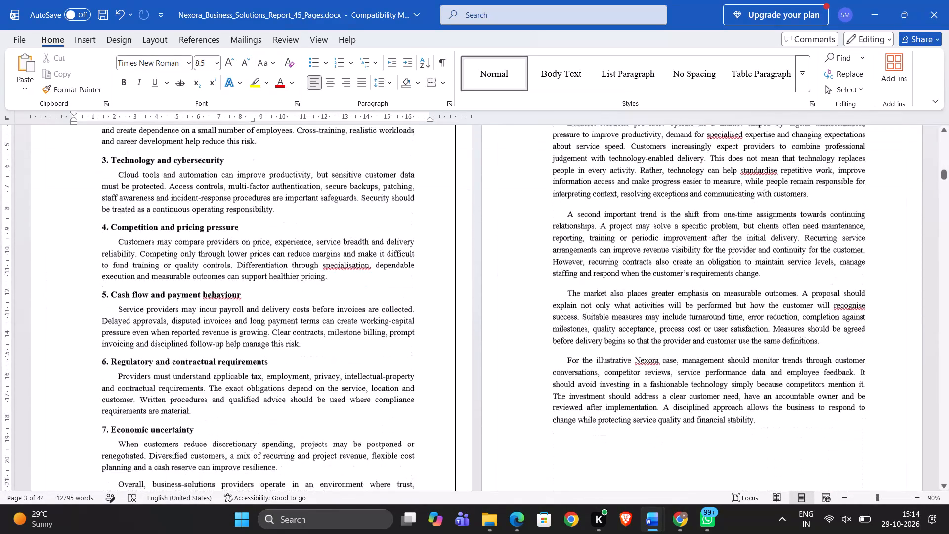
scroll(728, 424, "down", 3)
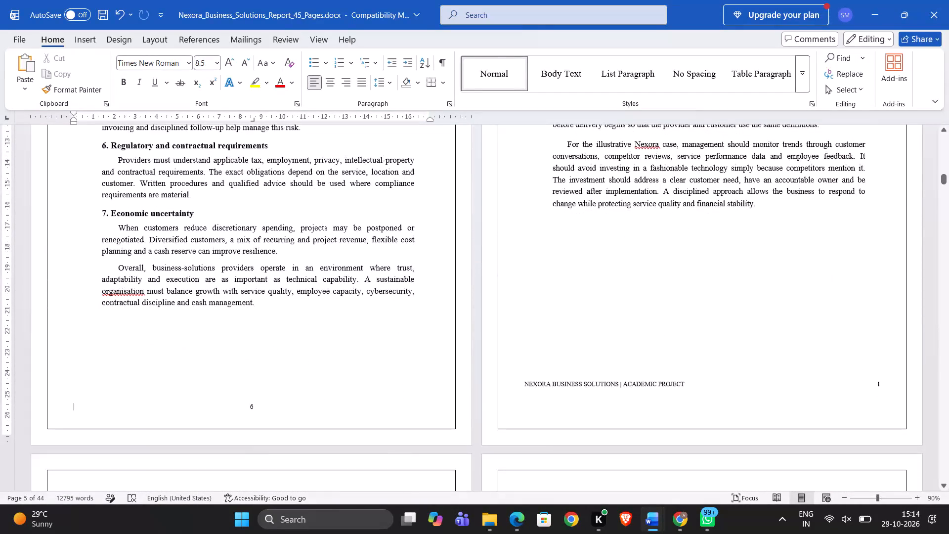
left_click_drag(889, 381, 708, 409)
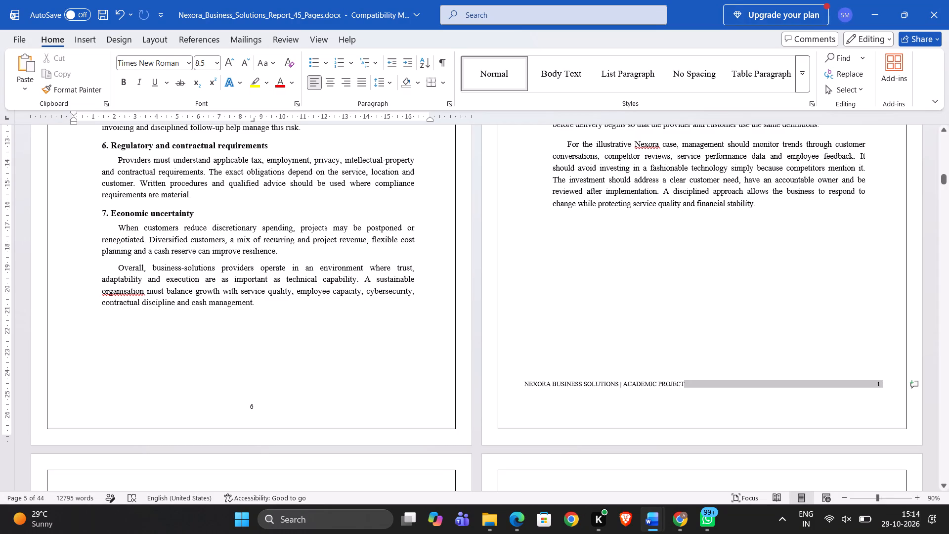
left_click_drag(708, 409, 549, 411)
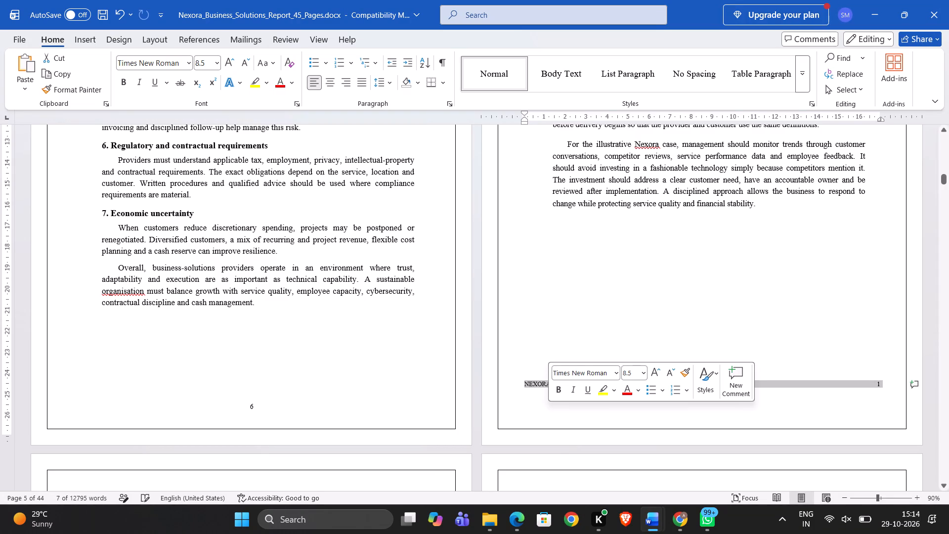
key("BackSpace")
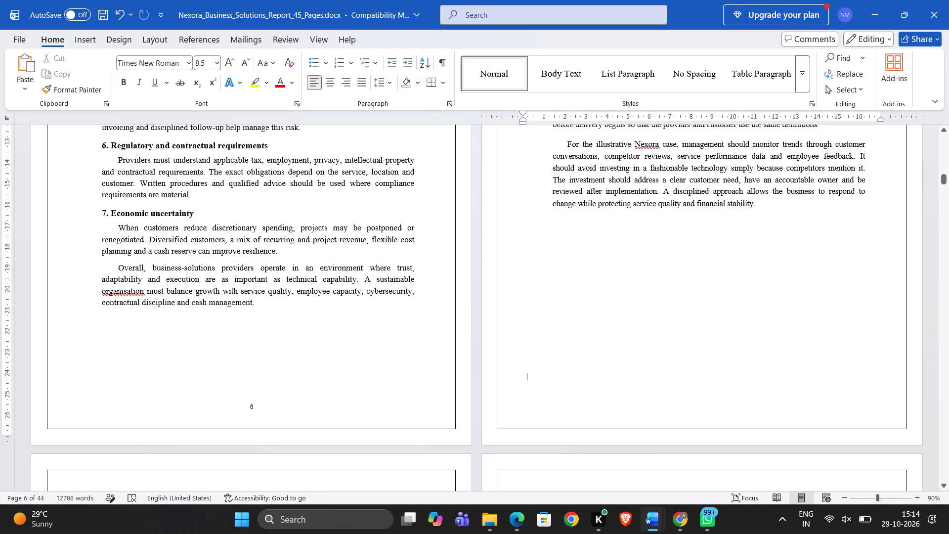
Delete the page number 6 from the foot of the page ending with 7. Economic uncertainty.
left_click(263, 405)
key("BackSpace")
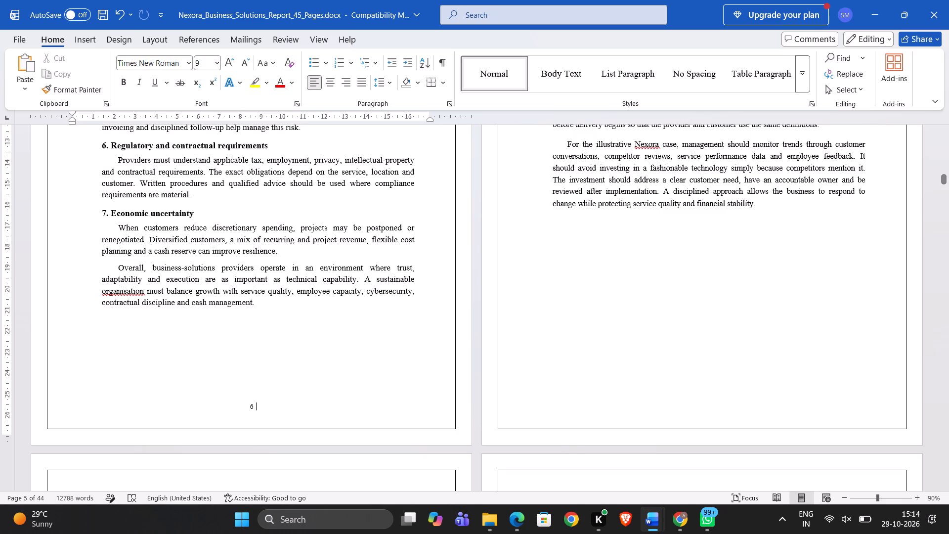
key("BackSpace")
Delete the repeated CHAPTER 1 – INTRODUCTION ABOUT ORGANISATION AND INDUSTRY heading above section 1.7 Stakeholder Analysis.
scroll(263, 405, "down", 1)
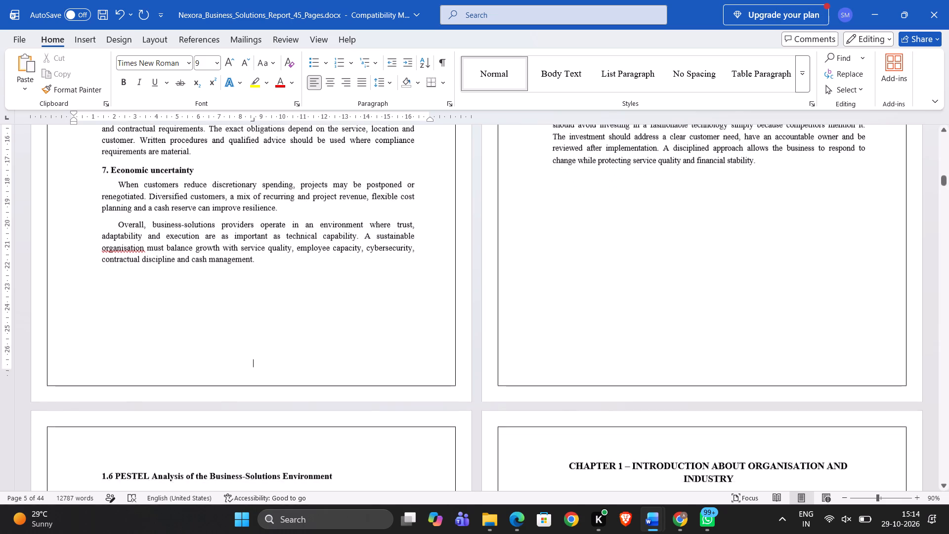
scroll(263, 405, "down", 5)
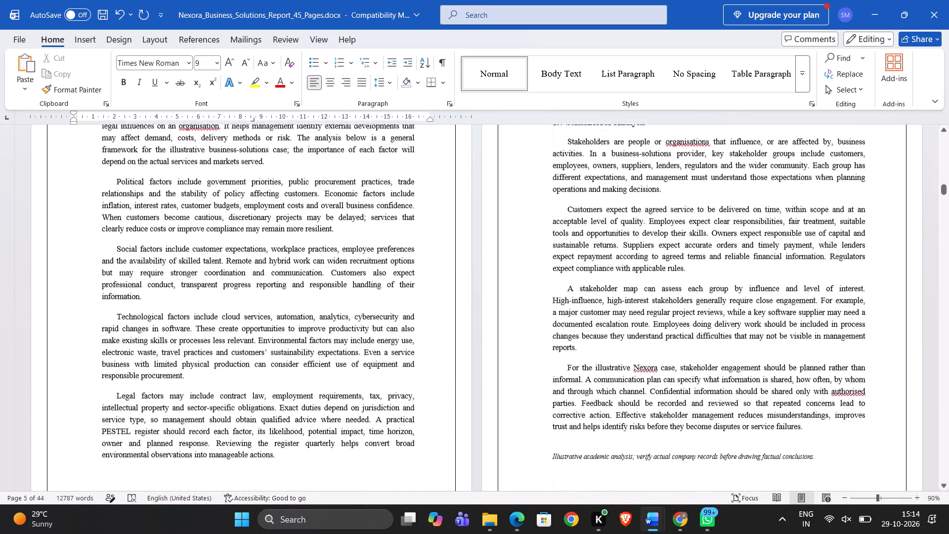
scroll(263, 405, "down", 3)
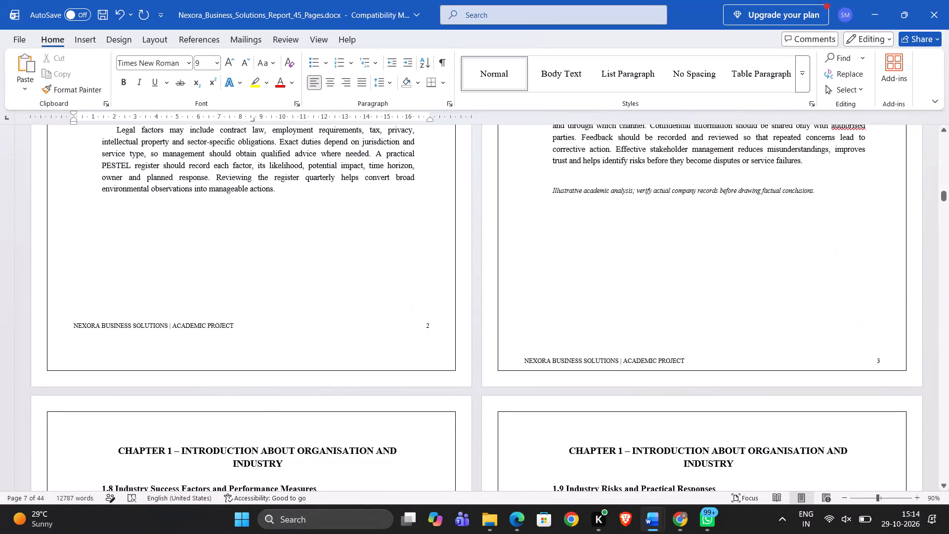
scroll(670, 330, "up", 2)
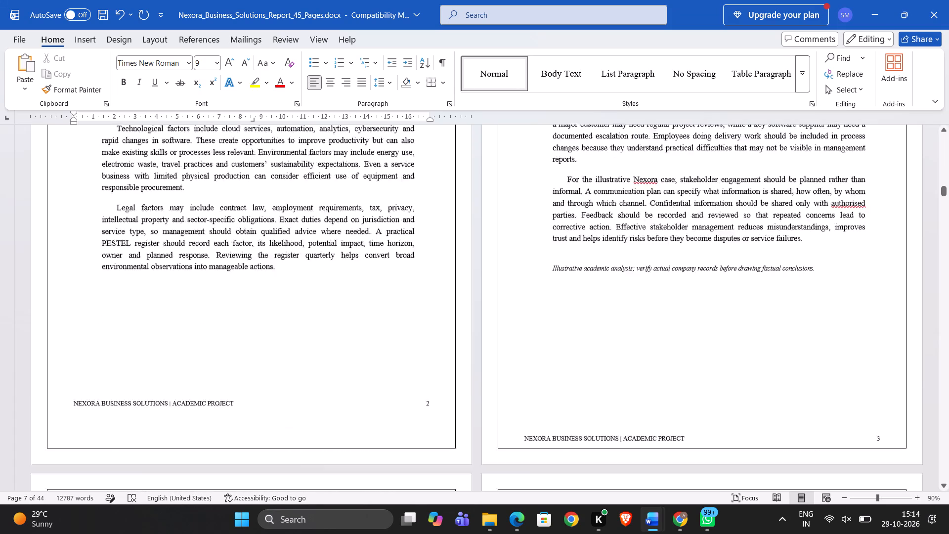
scroll(670, 330, "up", 4)
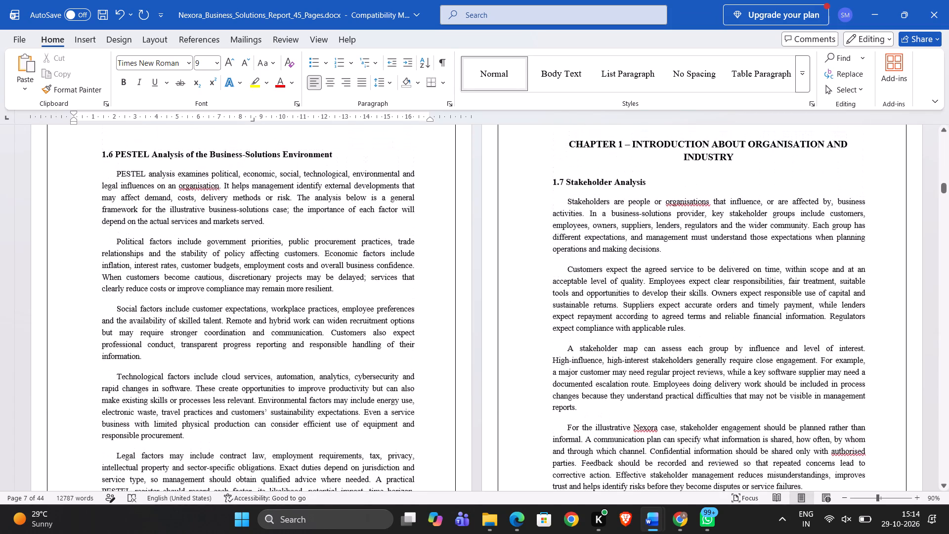
scroll(670, 330, "up", 2)
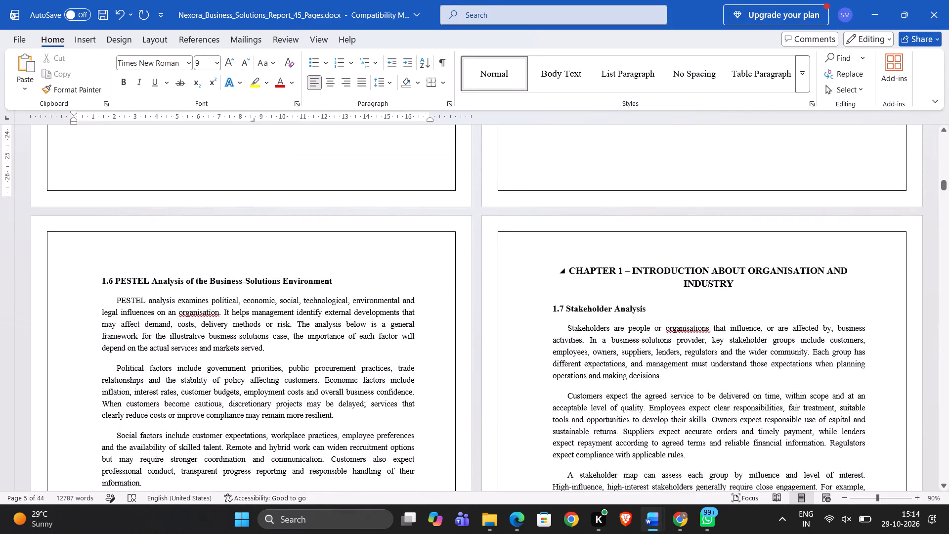
left_click_drag(743, 286, 563, 269)
key("BackSpace")
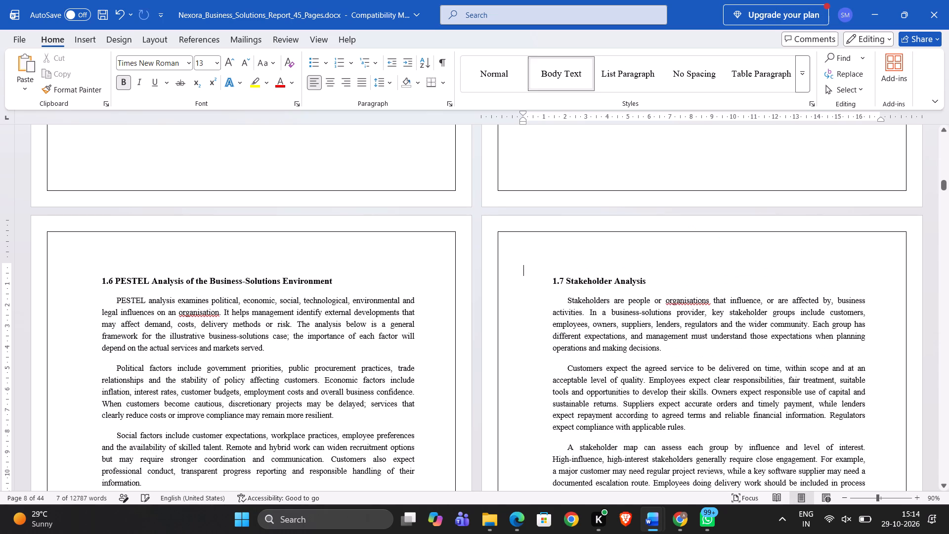
Delete the company footer text and the page number 2 from the section 1.6 PESTEL Analysis page.
scroll(563, 269, "down", 4)
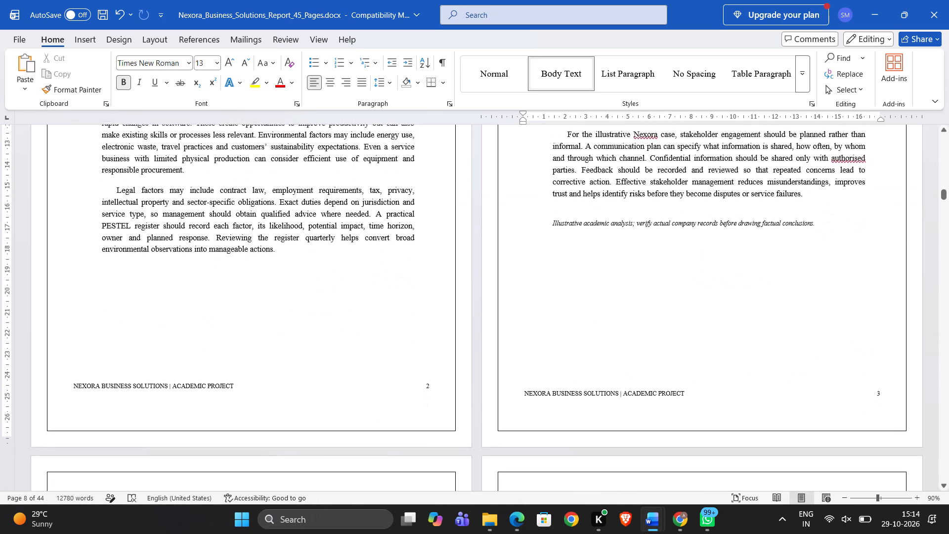
left_click_drag(239, 387, 18, 376)
key("BackSpace")
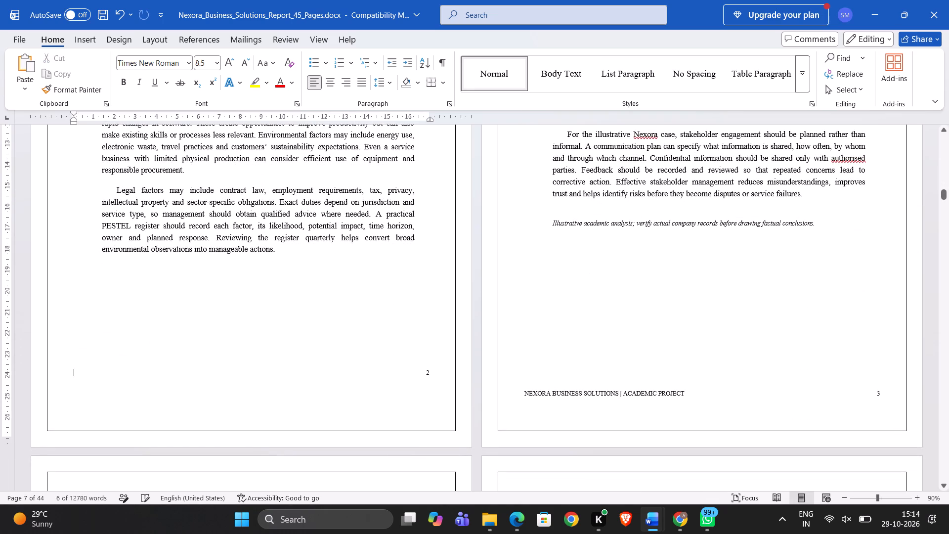
left_click(436, 378)
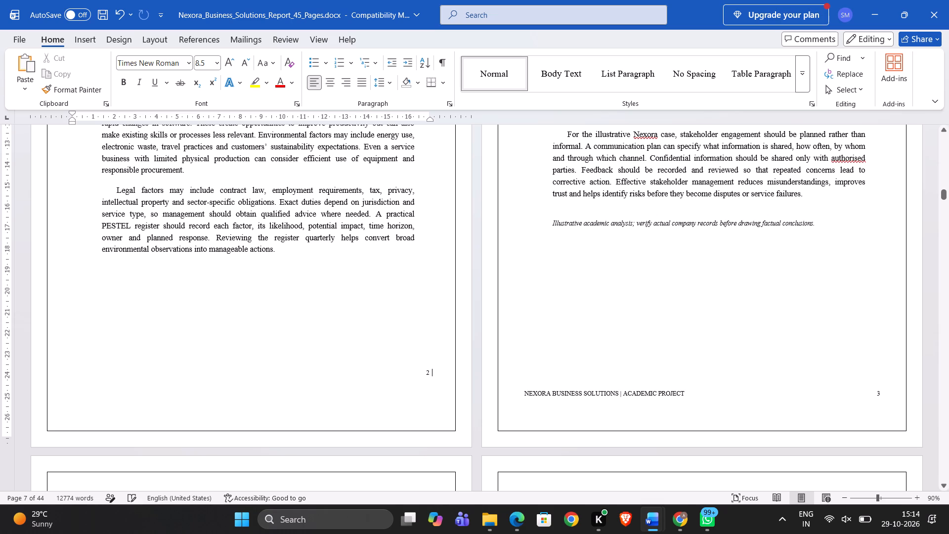
key("BackSpace")
key("BackSpace")
Delete the whole footer line, company text and page number 3, from the section 1.7 Stakeholder Analysis page.
left_click_drag(522, 388, 932, 399)
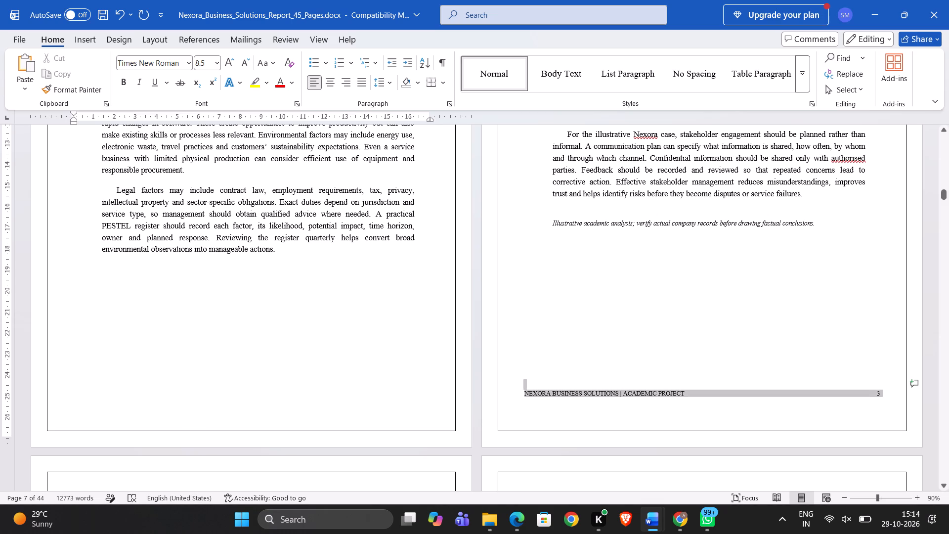
left_click_drag(932, 399, 875, 403)
left_click_drag(875, 403, 904, 398)
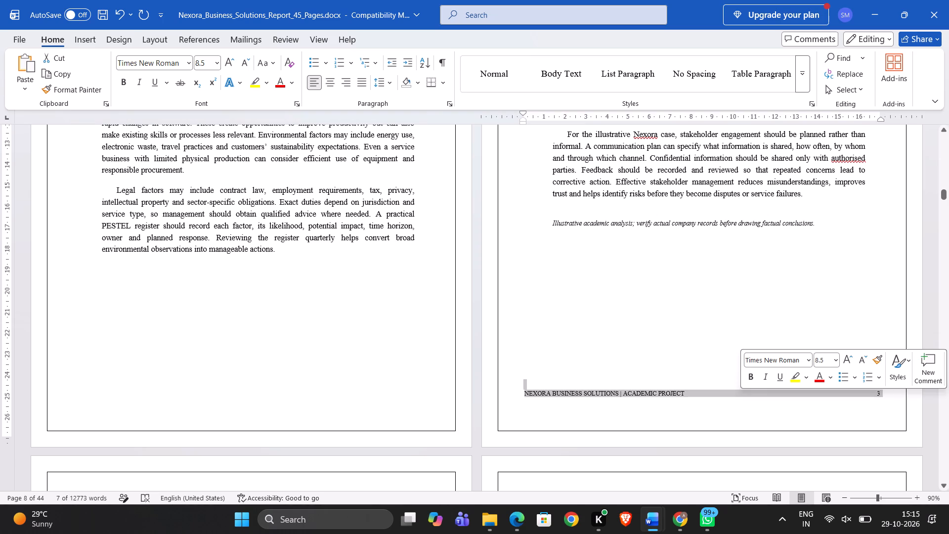
key("BackSpace")
Delete the repeated CHAPTER 1 – INTRODUCTION ABOUT ORGANISATION AND INDUSTRY heading above section 1.9 Industry Risks and Practical Responses.
scroll(904, 398, "down", 4)
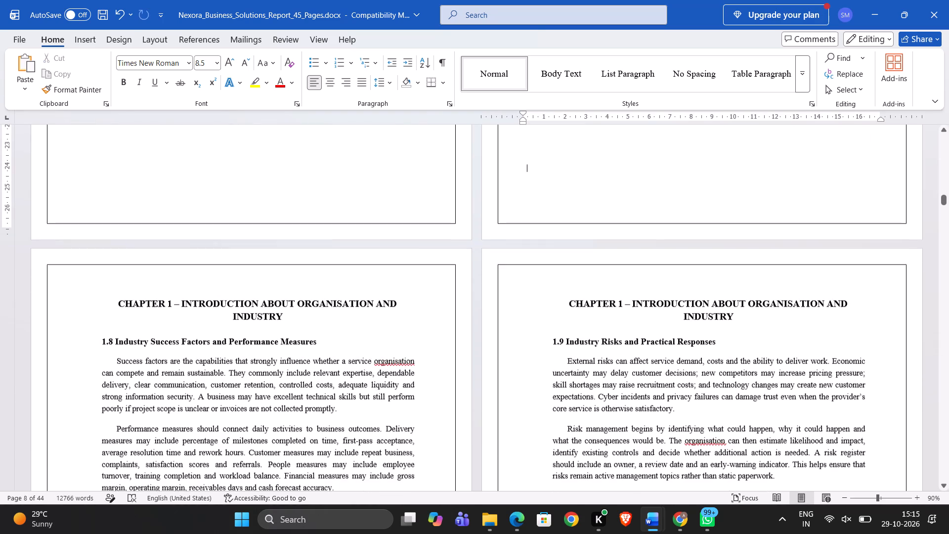
scroll(904, 398, "down", 1)
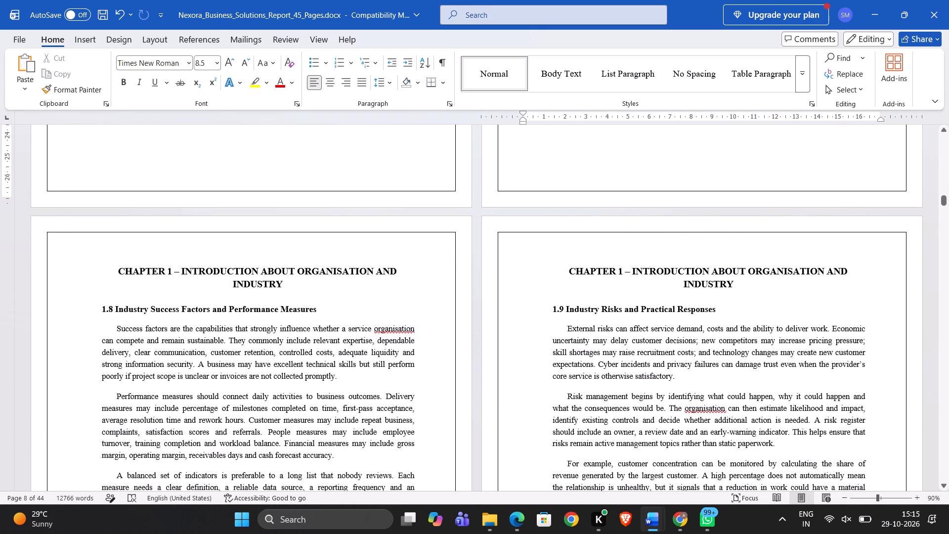
left_click_drag(735, 282, 646, 272)
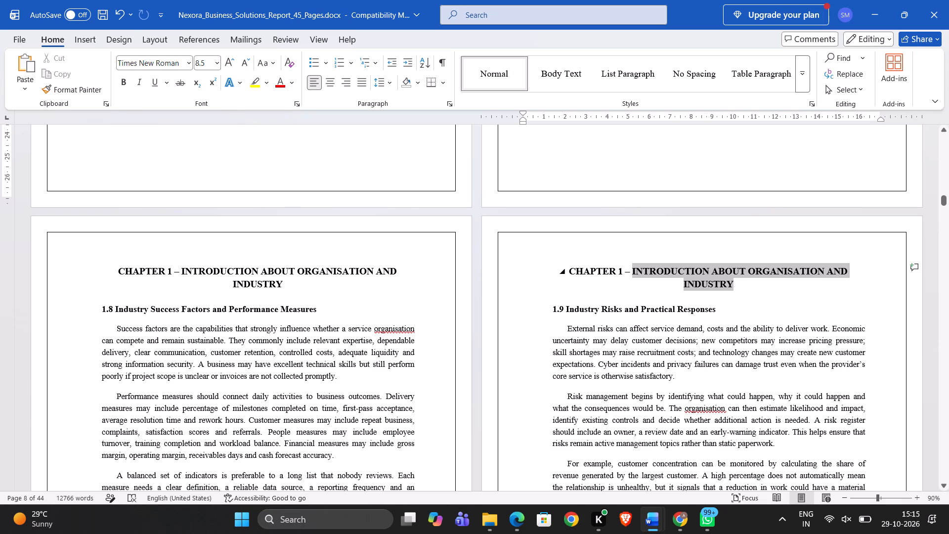
left_click_drag(646, 272, 597, 277)
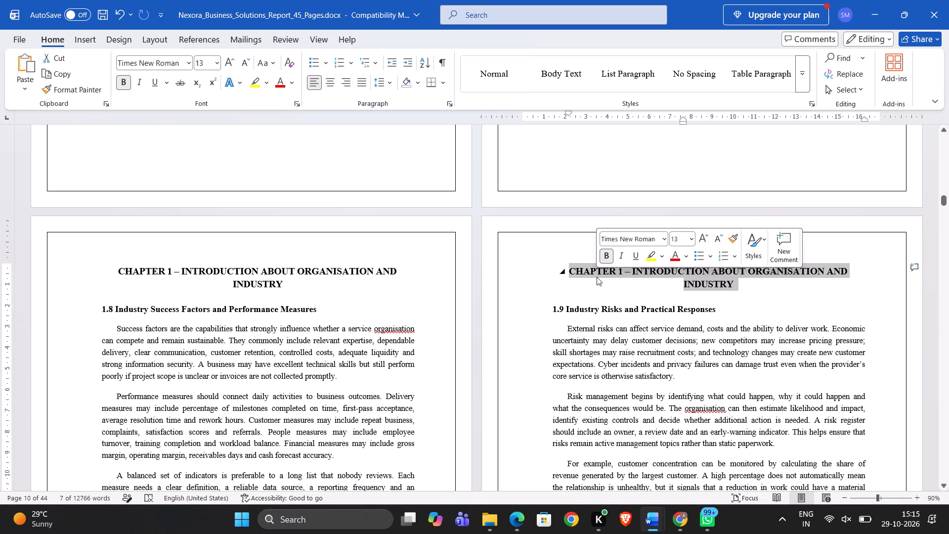
key("BackSpace")
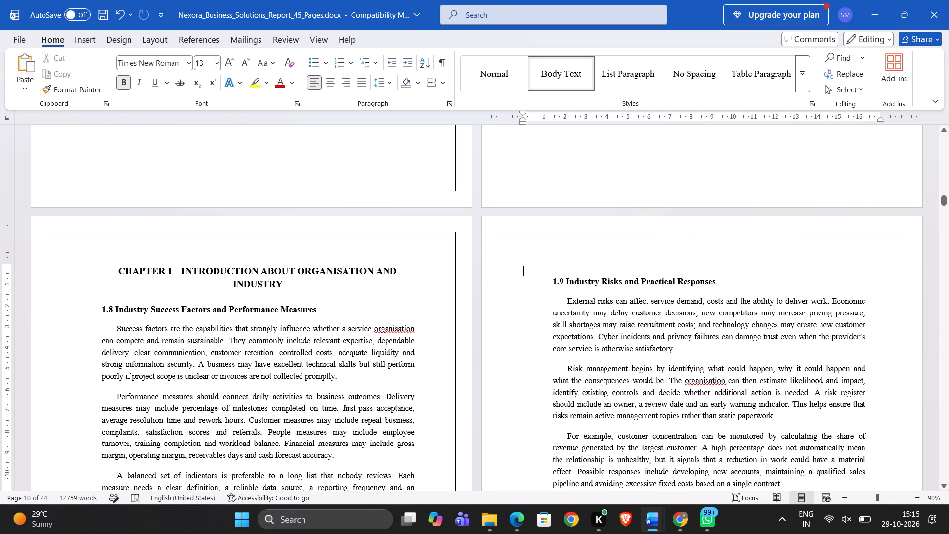
Delete the repeated CHAPTER 1 – INTRODUCTION ABOUT ORGANISATION AND INDUSTRY heading above section 1.8 Industry Success Factors and Performance Measures.
left_click_drag(301, 276, 168, 254)
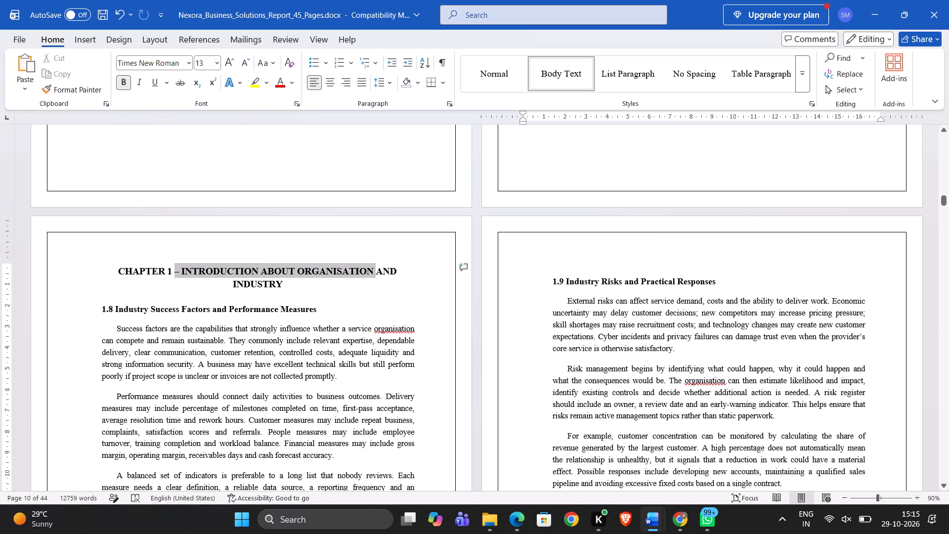
left_click_drag(168, 254, 151, 252)
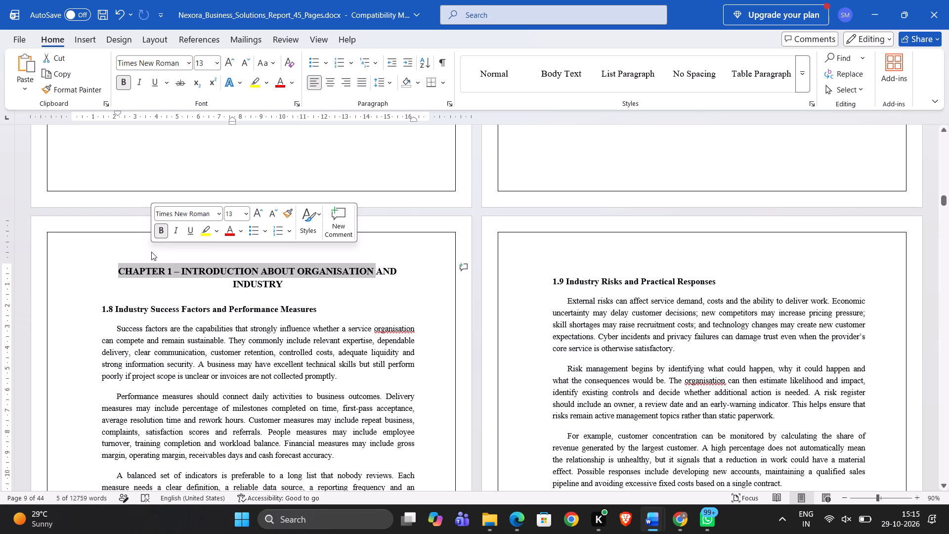
key("BackSpace")
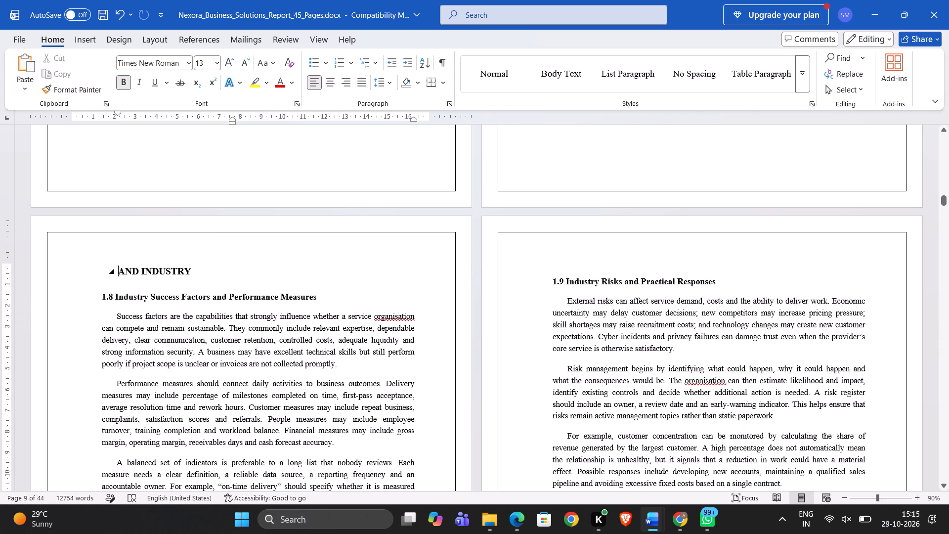
left_click_drag(202, 266, 121, 255)
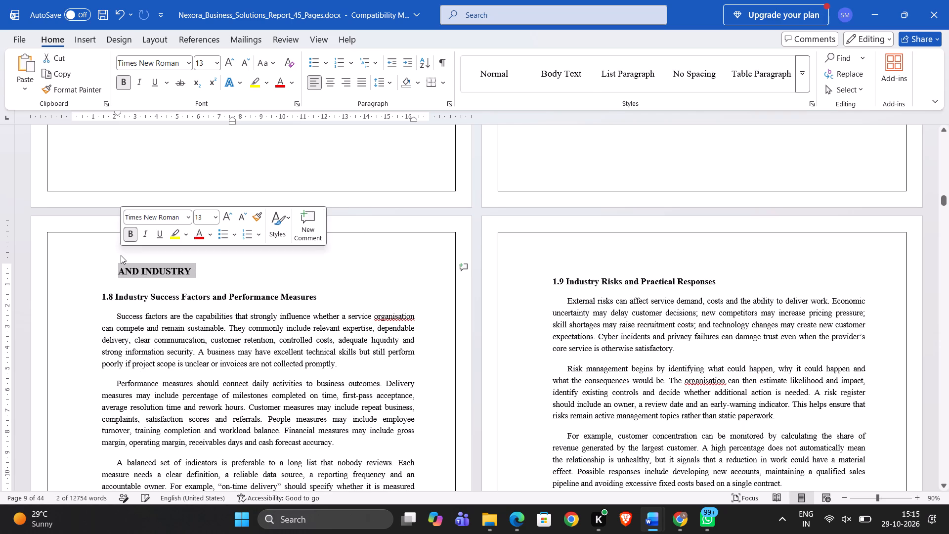
key("BackSpace")
Delete the wording of the italic "Illustrative academic analysis" note at the end of section 1.8.
scroll(121, 255, "down", 3)
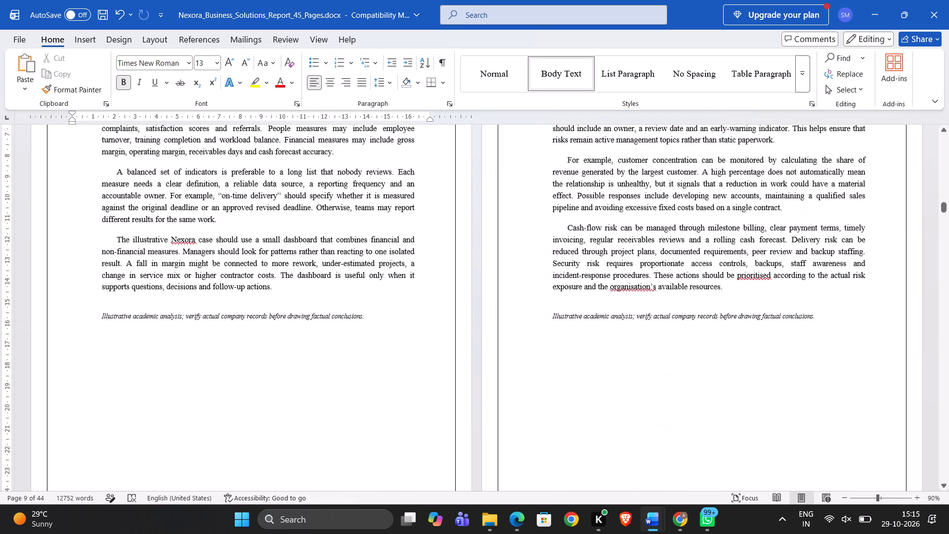
left_click_drag(361, 315, 123, 301)
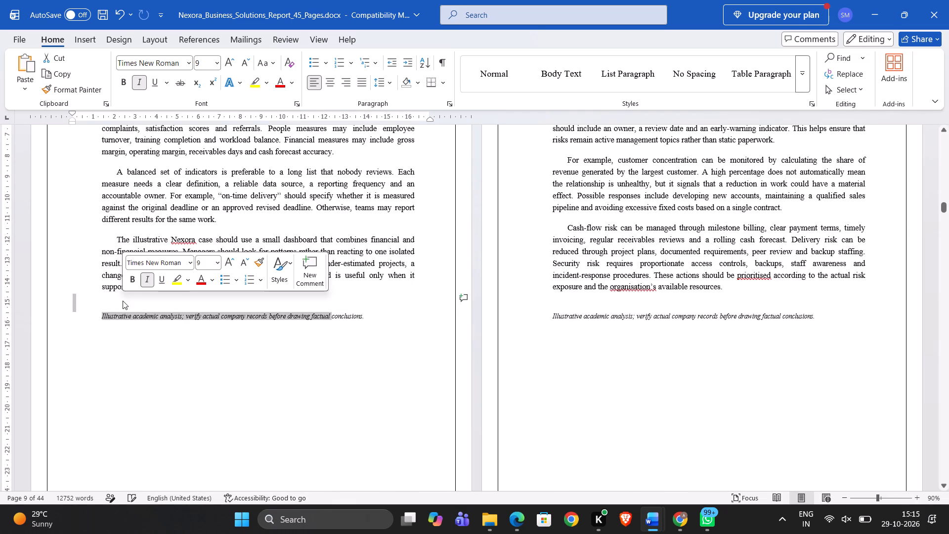
key("BackSpace")
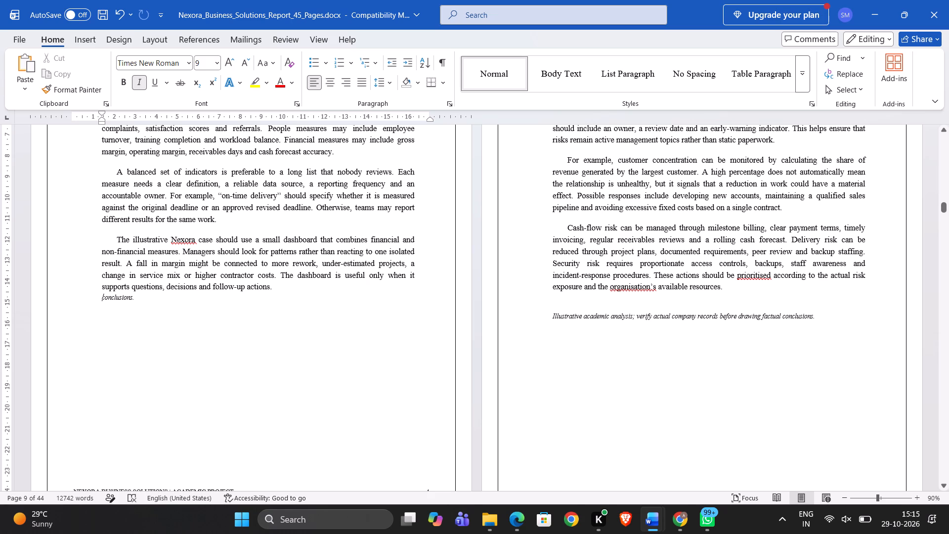
left_click_drag(134, 306, 103, 303)
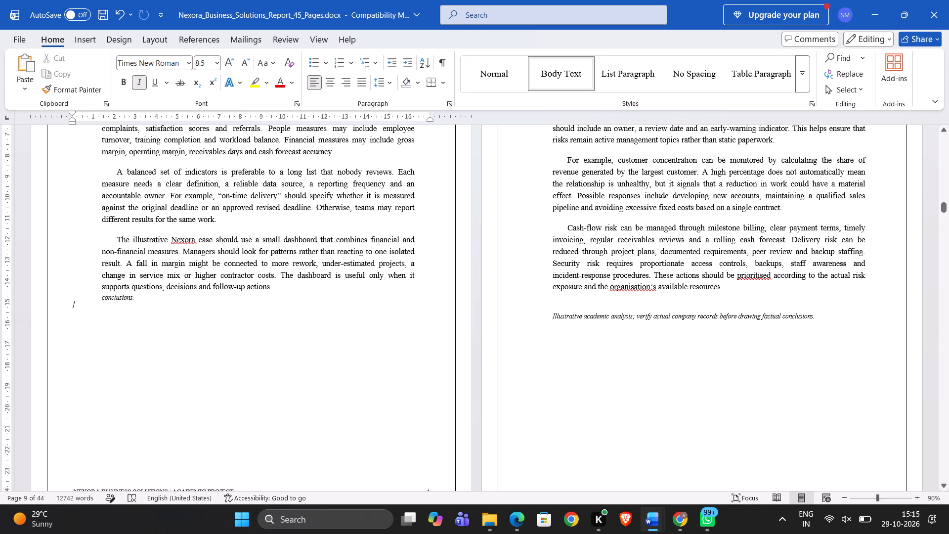
left_click_drag(134, 297, 89, 293)
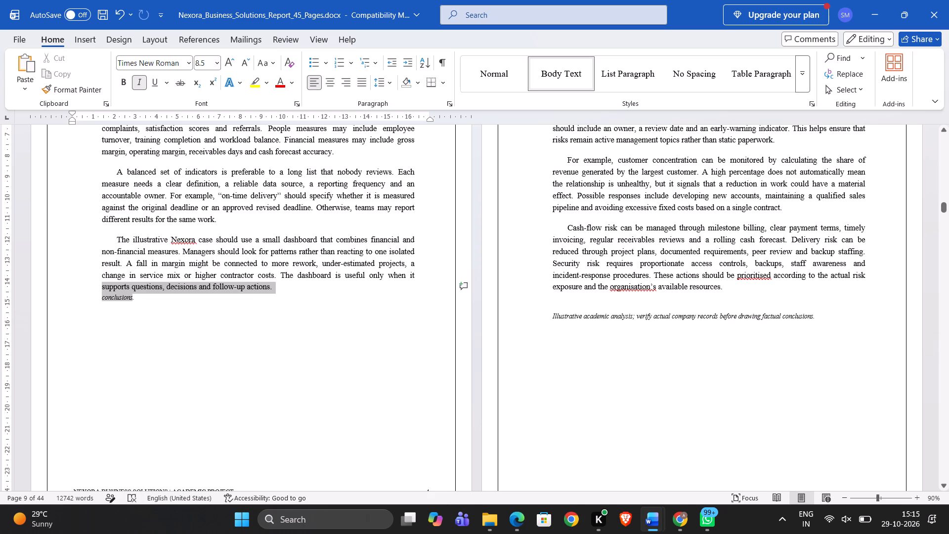
left_click_drag(89, 293, 96, 300)
key("BackSpace")
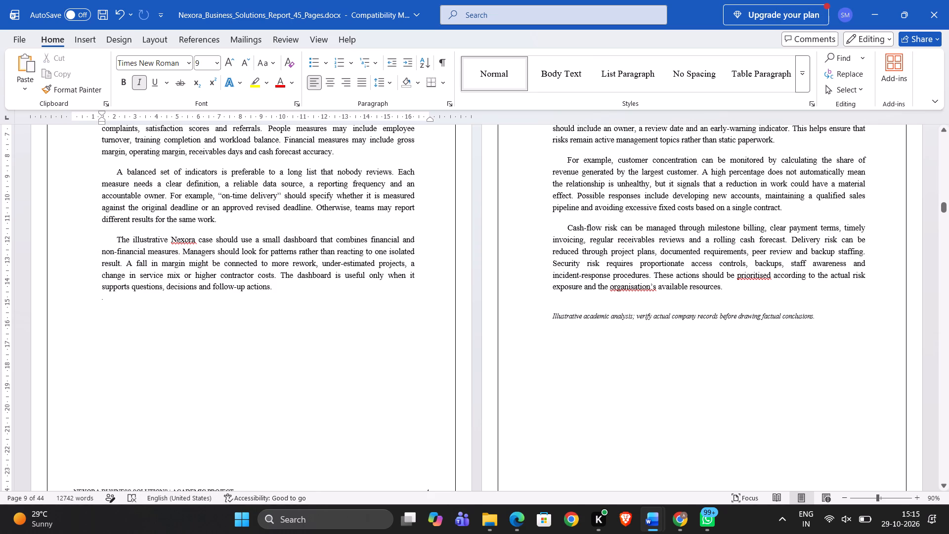
Delete the italic "Illustrative academic analysis" note at the end of section 1.9.
left_click_drag(553, 316, 776, 312)
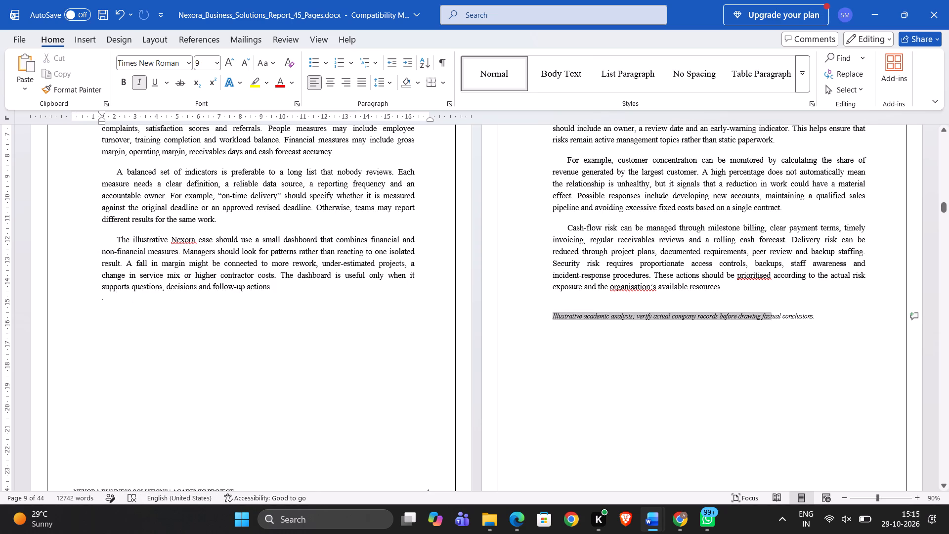
left_click_drag(776, 312, 836, 312)
left_click_drag(836, 312, 825, 312)
key("BackSpace")
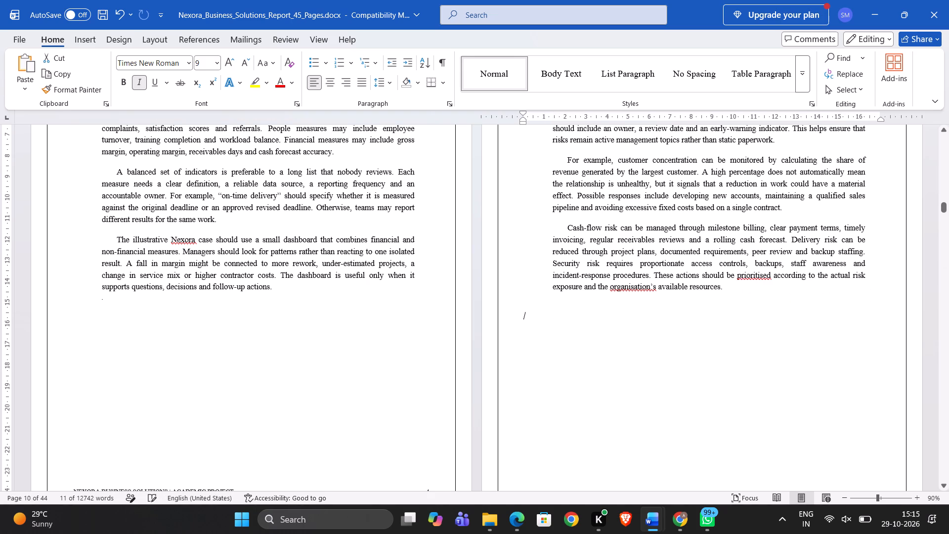
Delete the footer lines, company text and page numbers 5 and 4, from the section 1.9 and section 1.8 pages.
scroll(825, 312, "down", 3)
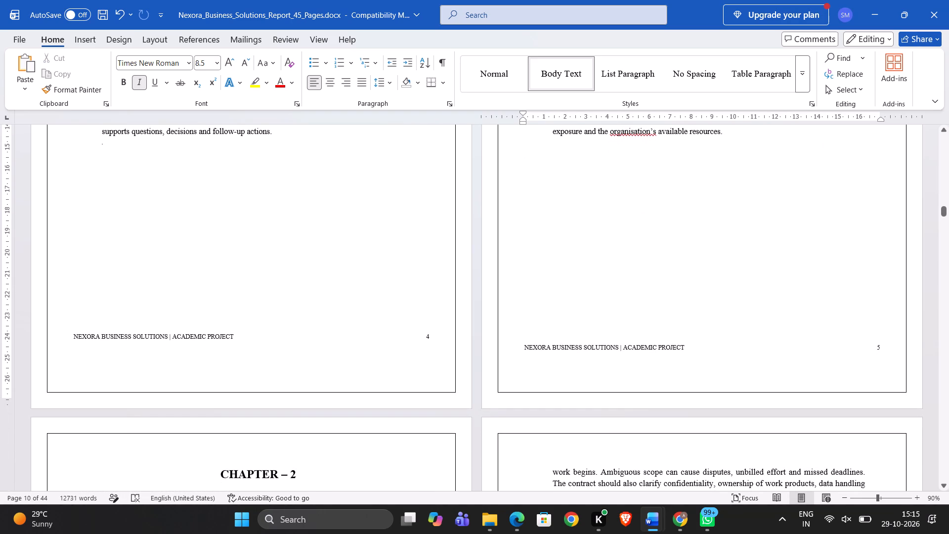
left_click_drag(523, 346, 888, 355)
key("BackSpace")
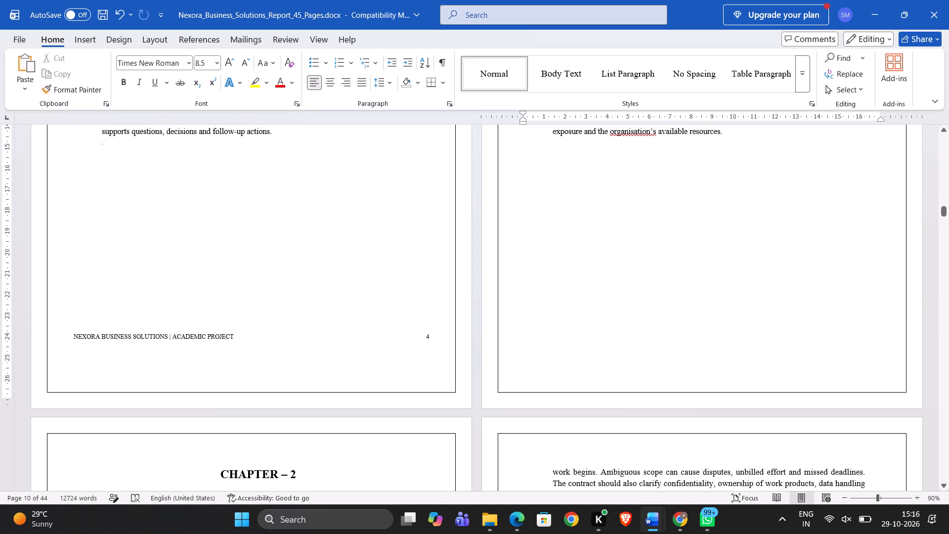
left_click_drag(431, 339, 47, 338)
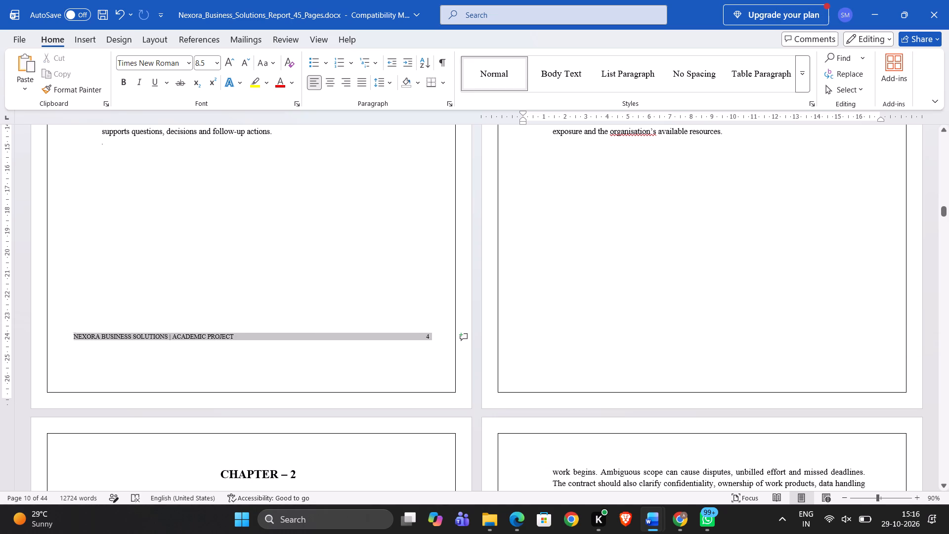
left_click_drag(47, 338, 68, 337)
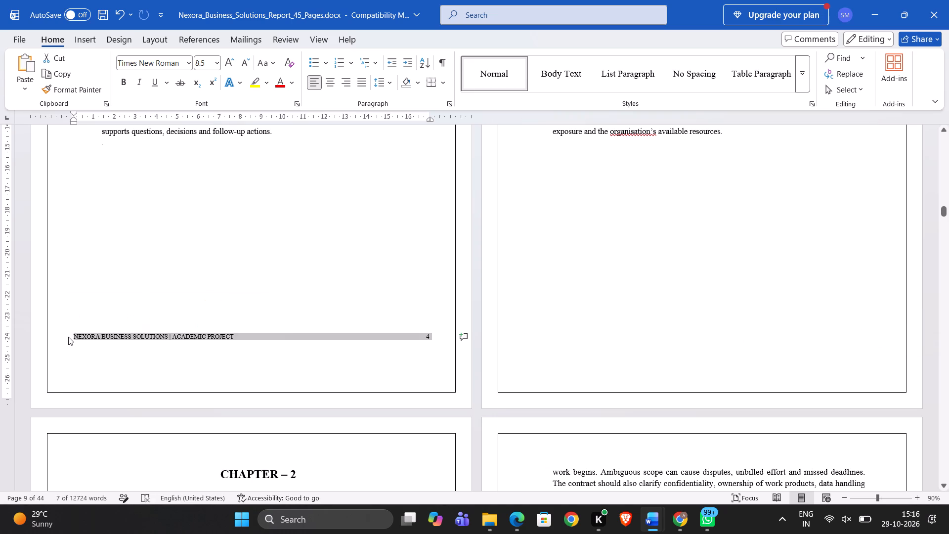
key("BackSpace")
Delete the company footer text and page numbers 7 and 8 from the 2.2 Nature of Business and 2.3 Objectives pages.
scroll(68, 337, "down", 4)
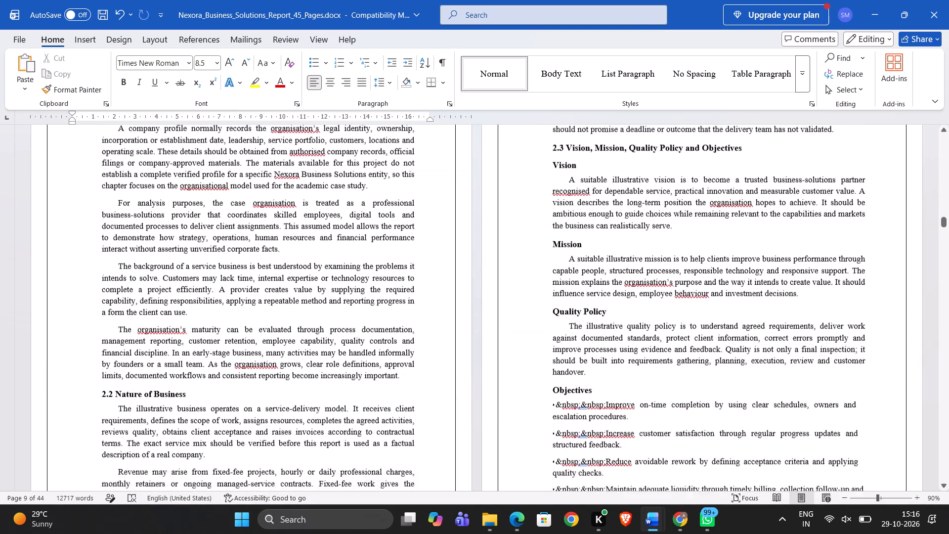
scroll(68, 337, "down", 1)
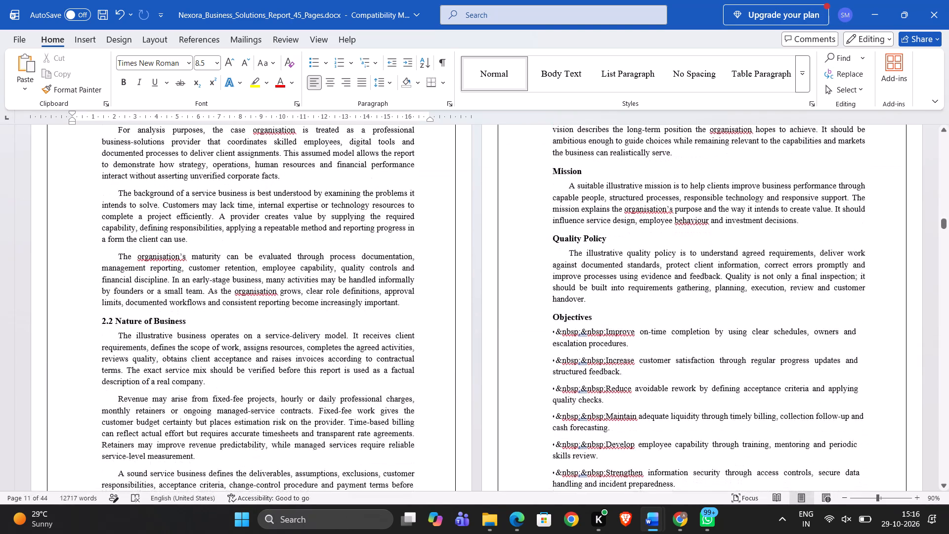
scroll(68, 337, "down", 3)
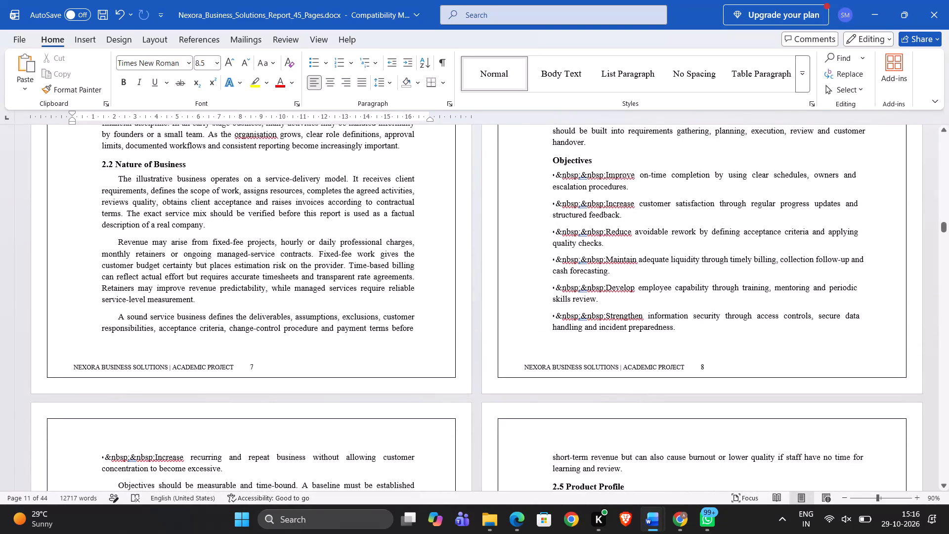
left_click_drag(256, 360, 77, 370)
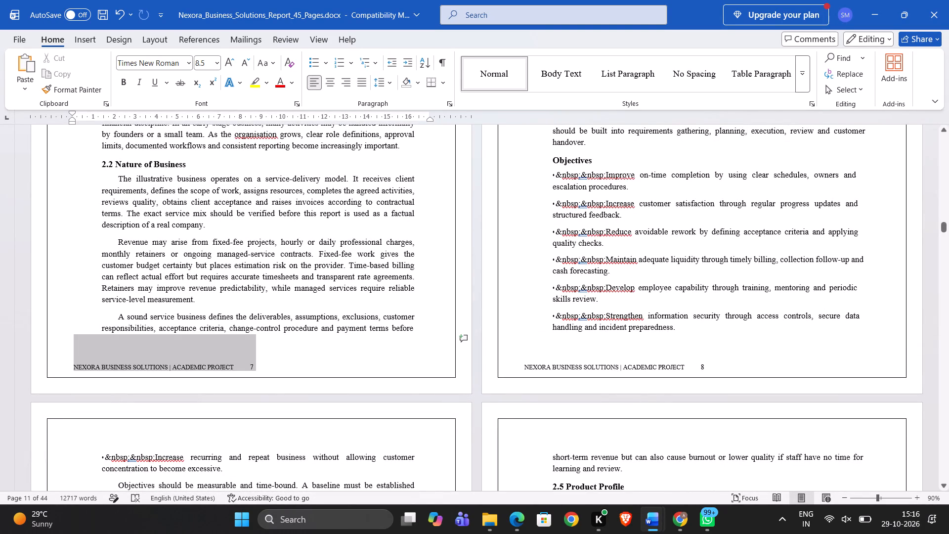
left_click_drag(77, 370, 79, 371)
key("BackSpace")
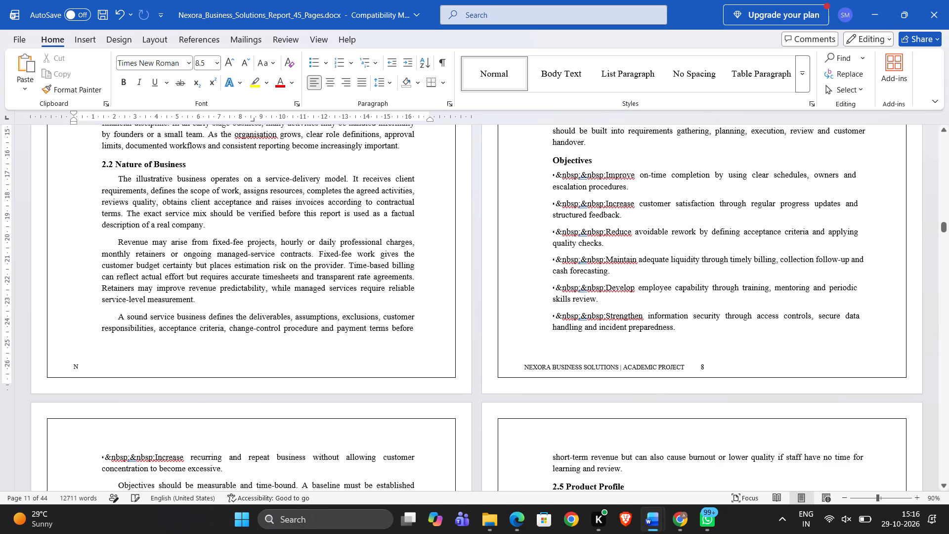
key("BackSpace")
left_click_drag(715, 371, 565, 394)
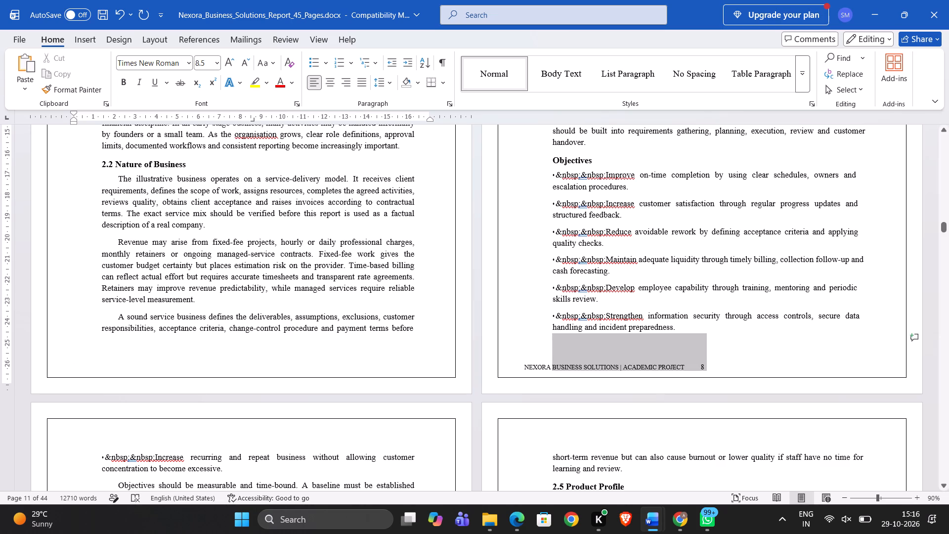
left_click_drag(565, 394, 544, 377)
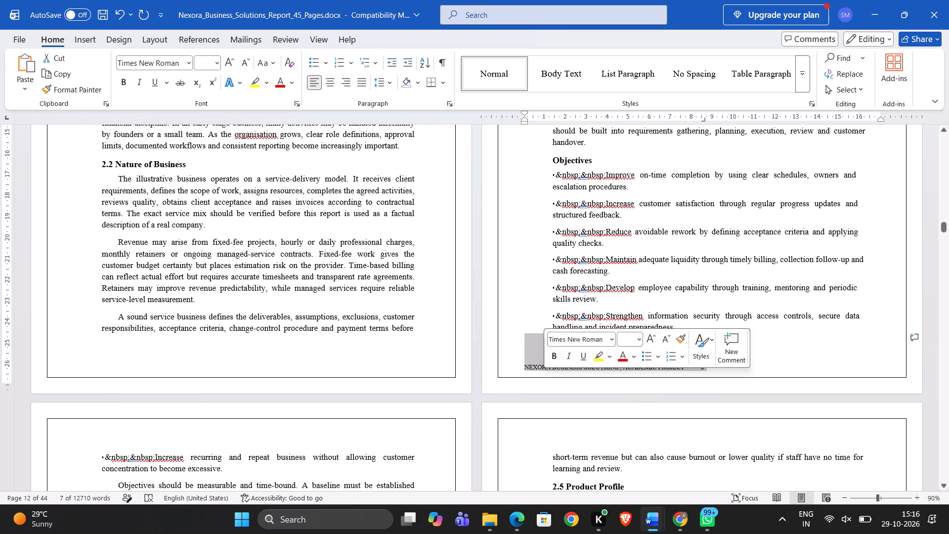
key("BackSpace")
Delete the company footer text and page numbers 9 and 10 from the 2.4 Work Flow Model and 2.6 Ownership Pattern pages.
scroll(544, 377, "down", 5)
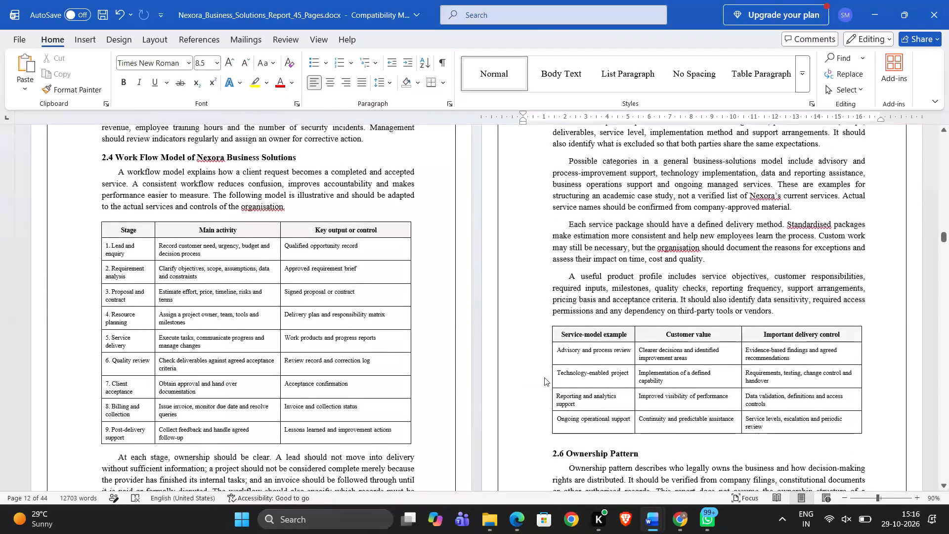
scroll(544, 377, "down", 2)
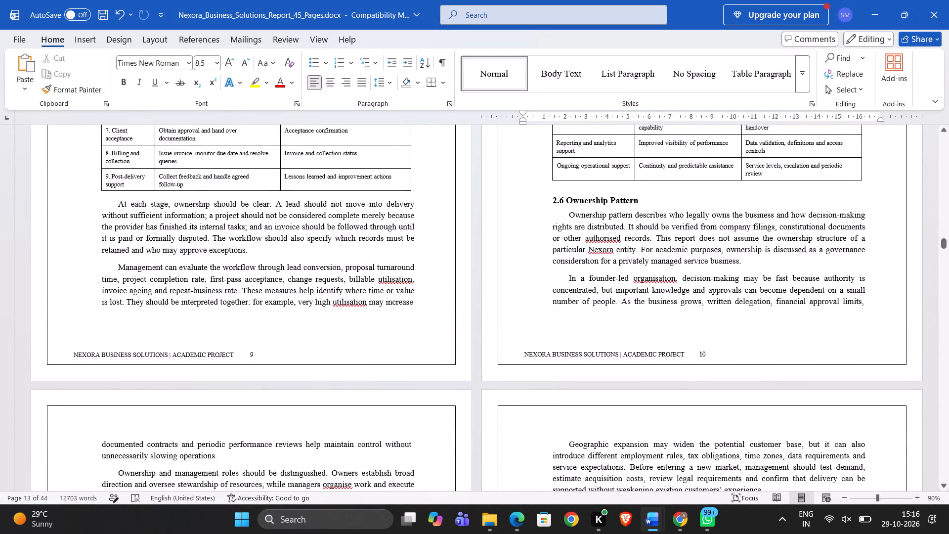
left_click_drag(260, 351, 44, 349)
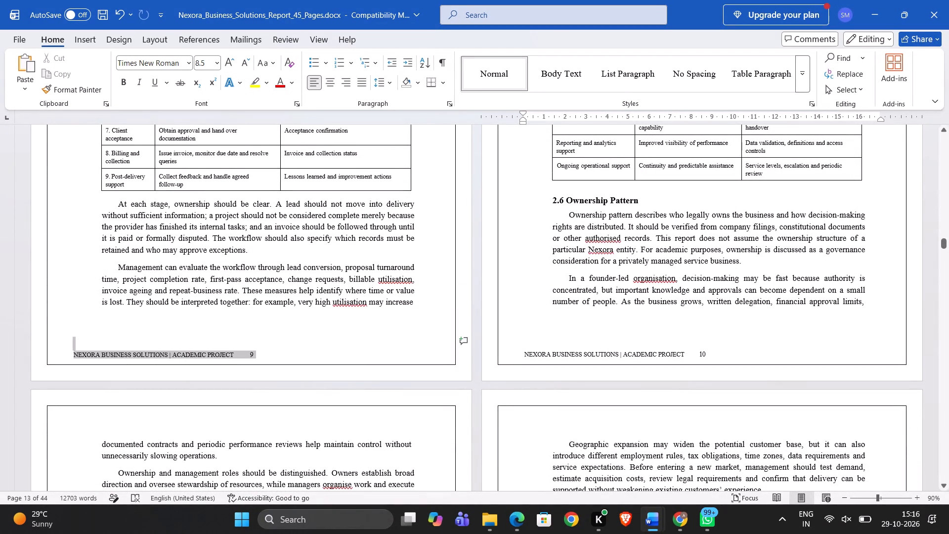
left_click_drag(44, 349, 62, 354)
key("BackSpace")
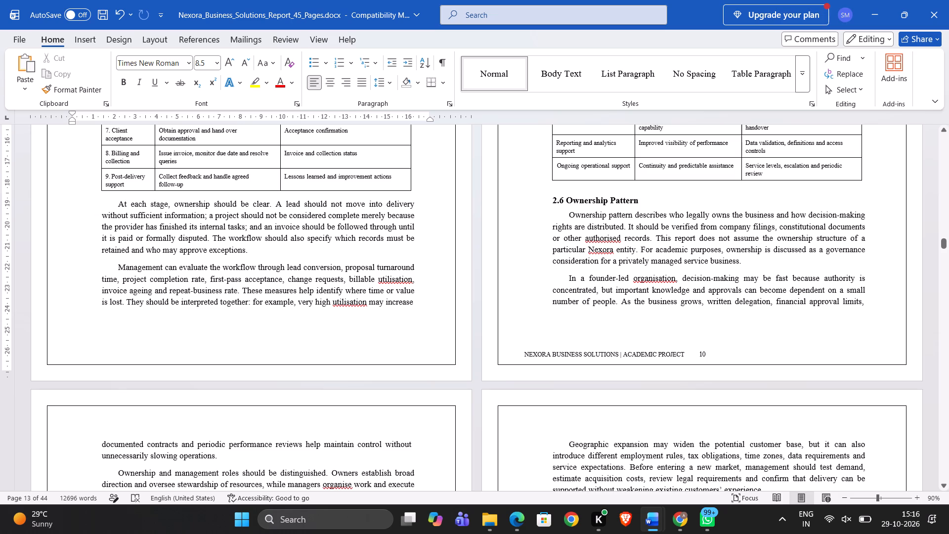
left_click_drag(715, 354, 545, 346)
key("BackSpace")
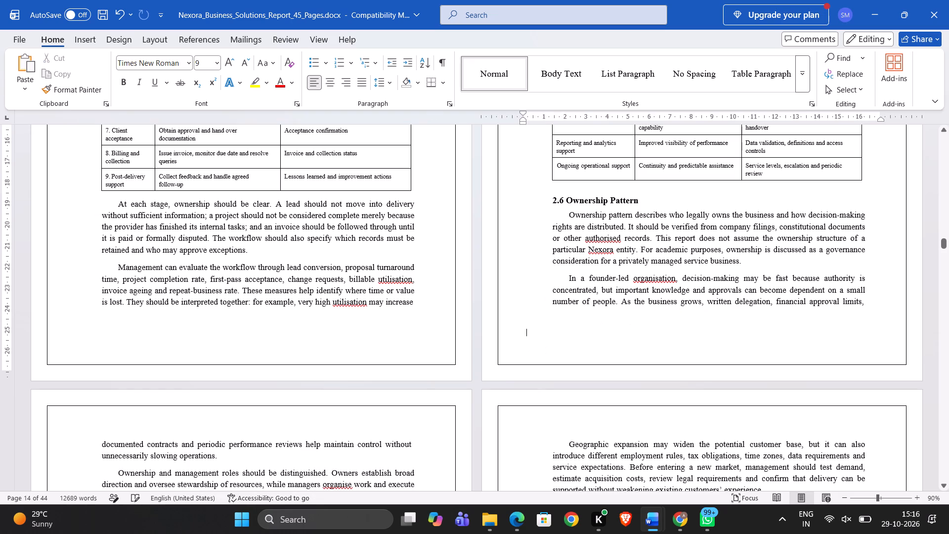
Delete the company footer text and page numbers 11 and 12 from the 2.8 Future Growth page and the page after it.
scroll(545, 346, "down", 7)
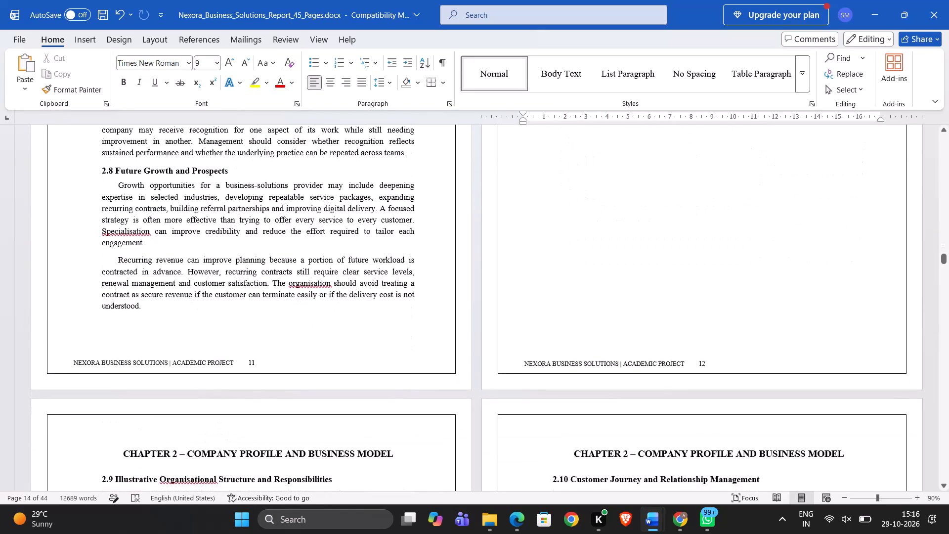
left_click_drag(263, 364, 254, 362)
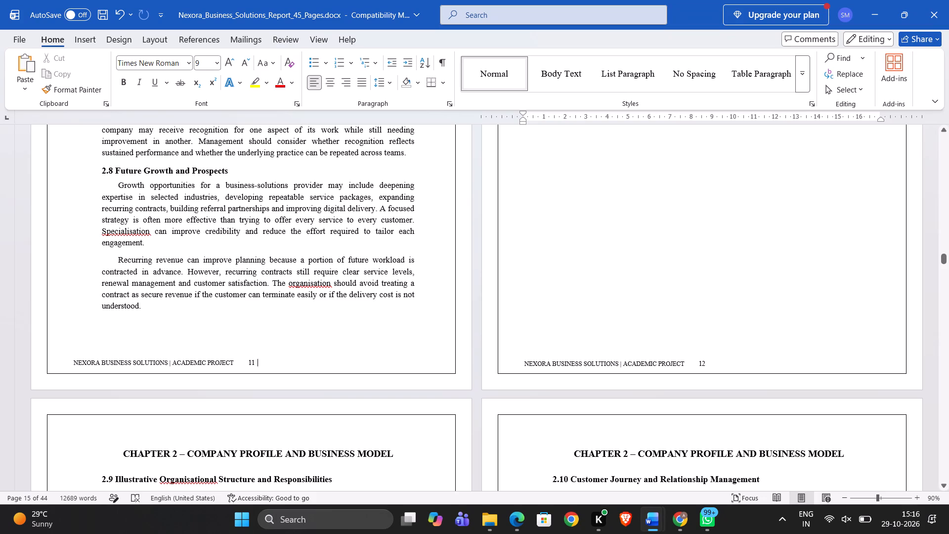
left_click_drag(254, 362, 67, 348)
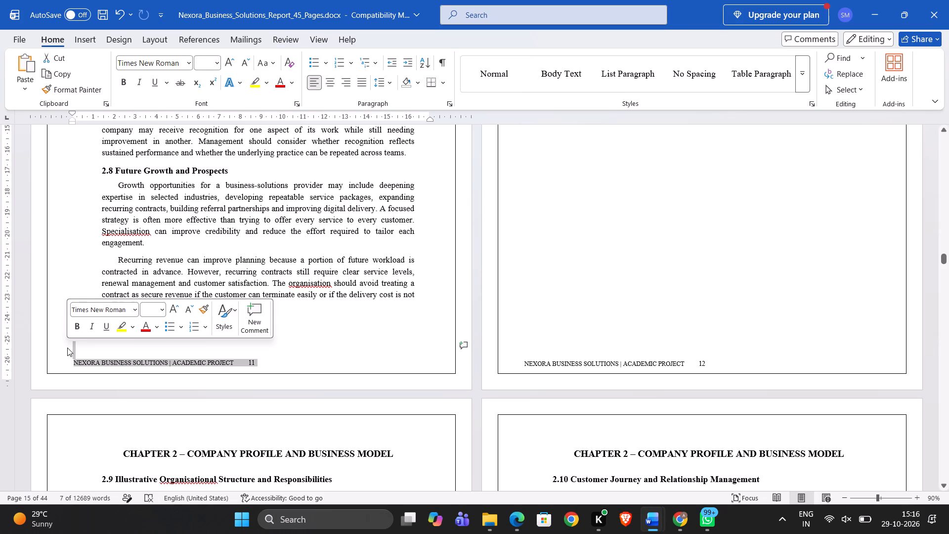
key("BackSpace")
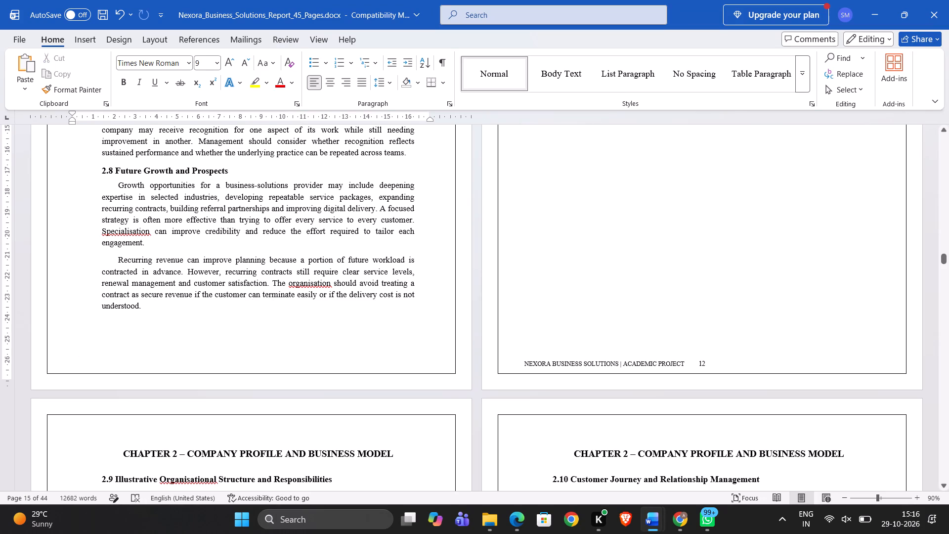
left_click_drag(720, 367, 544, 374)
key("BackSpace")
Delete the company footer text and page numbers 6 and 7 from the 2.9 Organisational Structure and 2.10 Customer Journey pages.
scroll(544, 374, "down", 2)
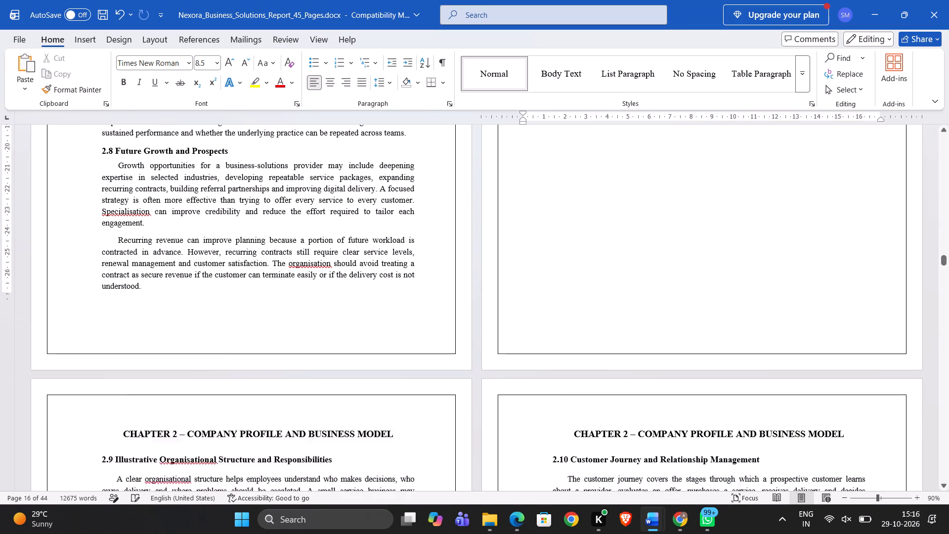
scroll(544, 374, "down", 7)
scroll(544, 374, "up", 2)
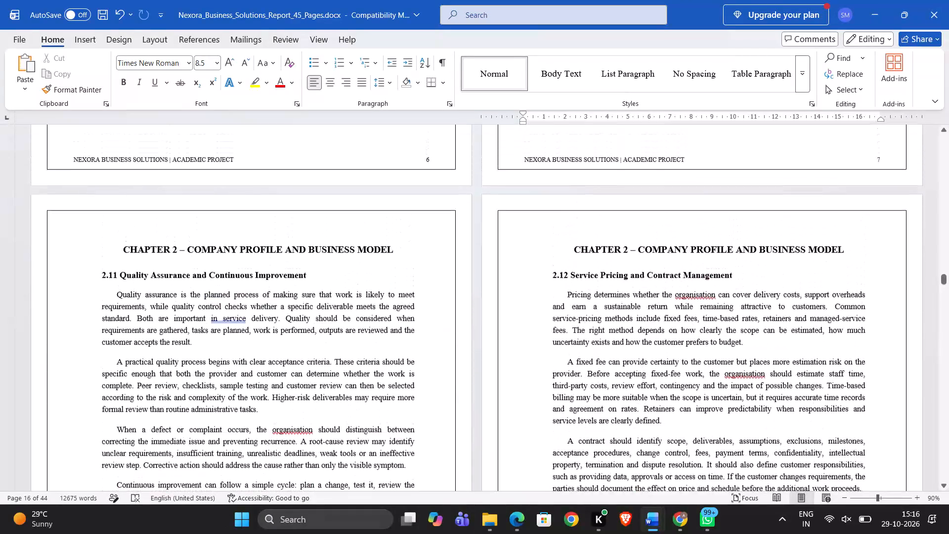
scroll(544, 374, "up", 2)
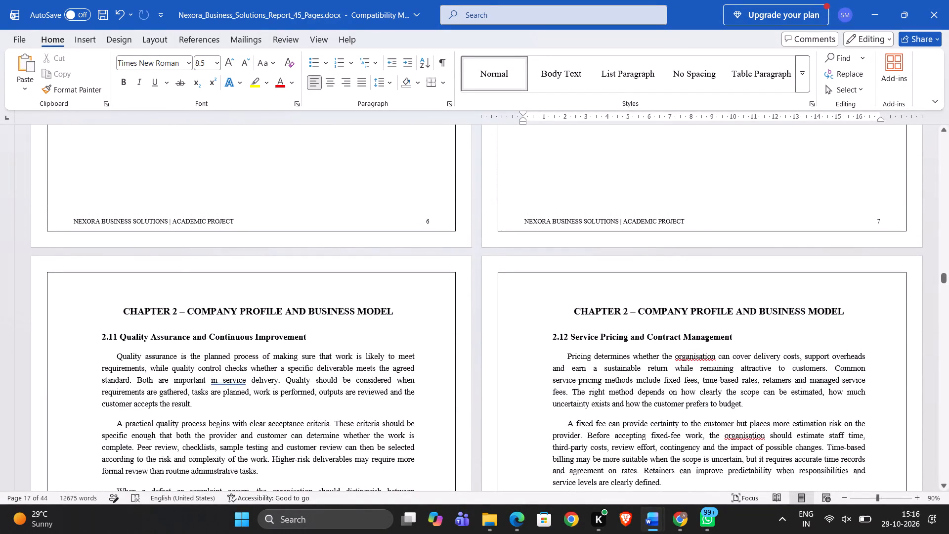
left_click_drag(433, 220, 192, 225)
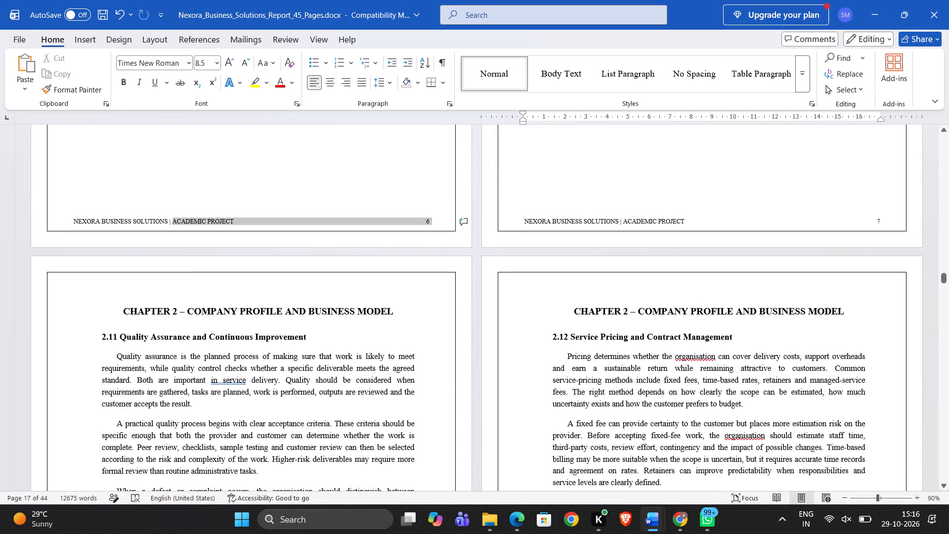
left_click_drag(192, 225, 66, 224)
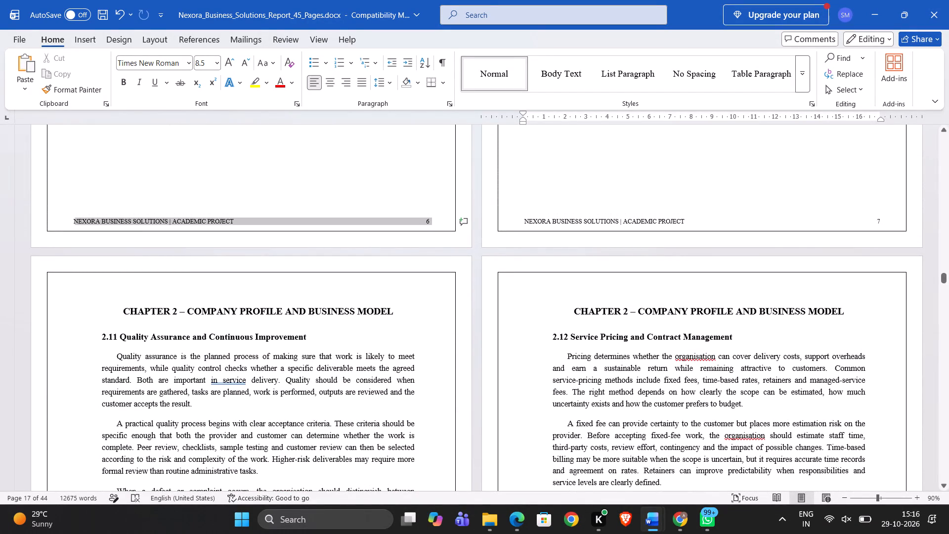
left_click_drag(66, 224, 72, 223)
key("BackSpace")
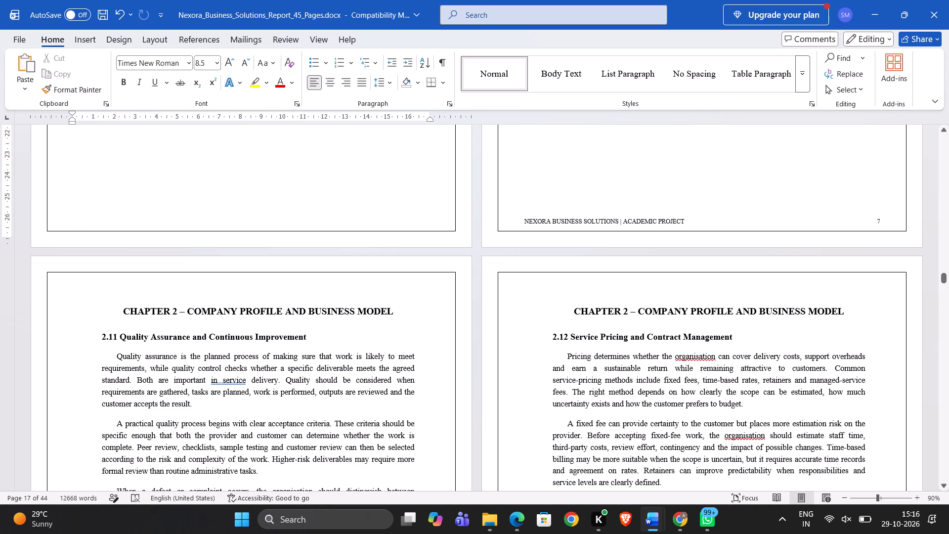
left_click_drag(525, 215, 903, 220)
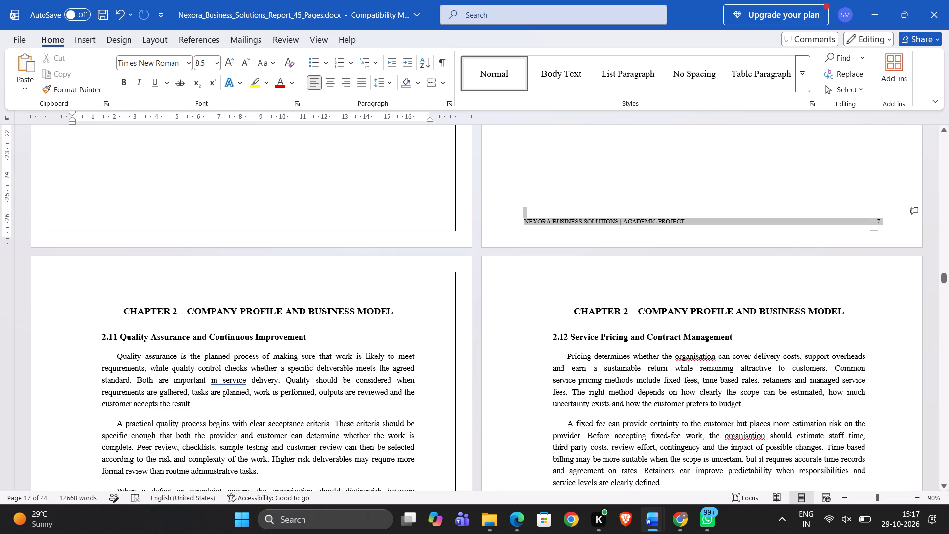
left_click_drag(903, 220, 897, 218)
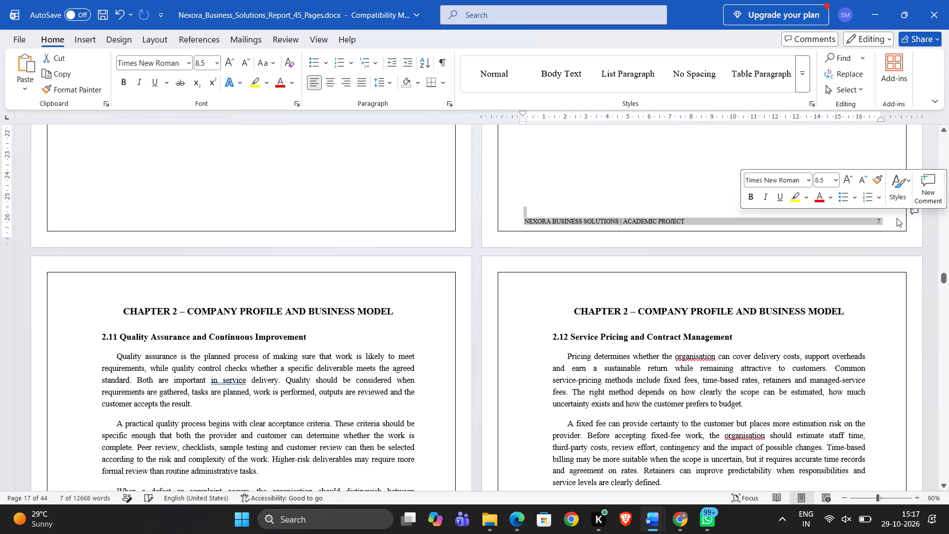
key("BackSpace")
Delete the italic "Illustrative academic analysis" notes at the end of sections 2.10 and 2.9.
scroll(897, 218, "down", 4)
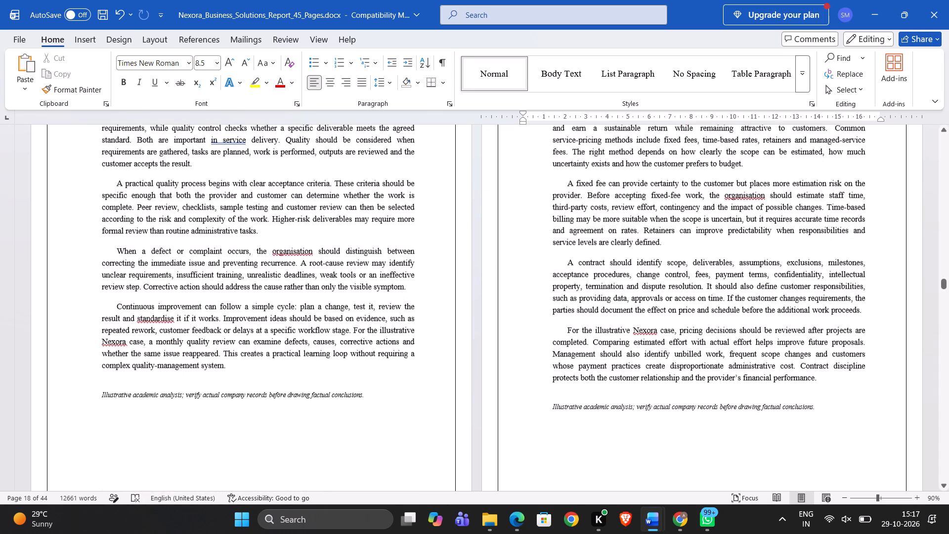
scroll(897, 218, "up", 4)
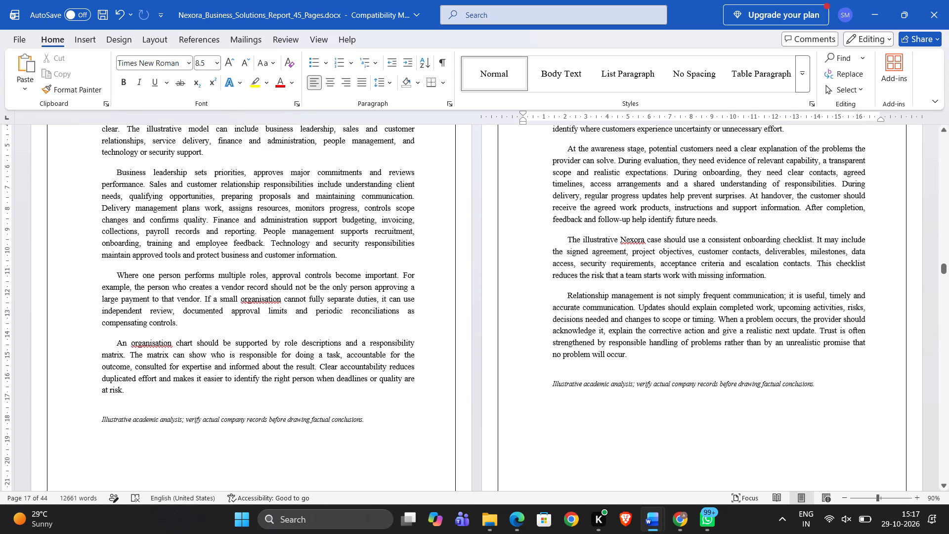
left_click_drag(823, 377, 826, 362)
left_click_drag(826, 362, 835, 401)
key("Return")
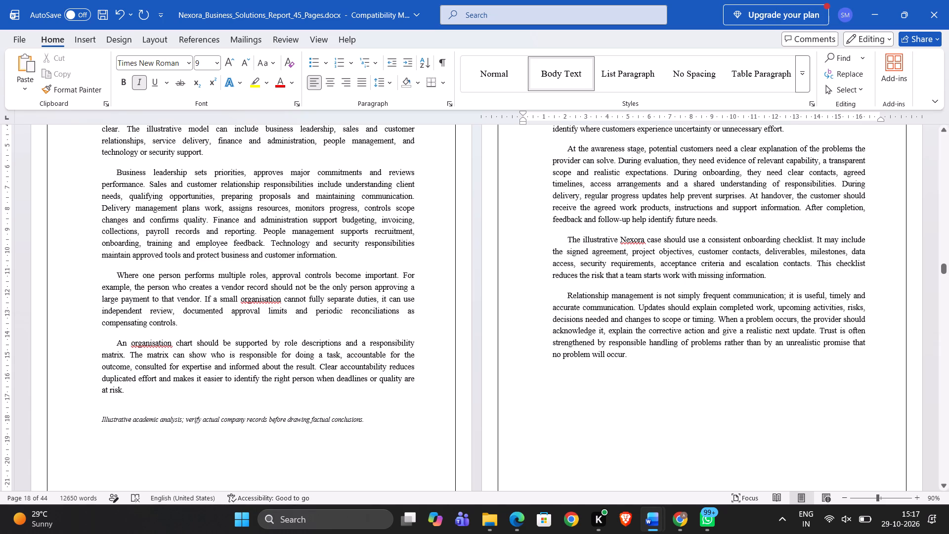
left_click_drag(371, 418, 114, 423)
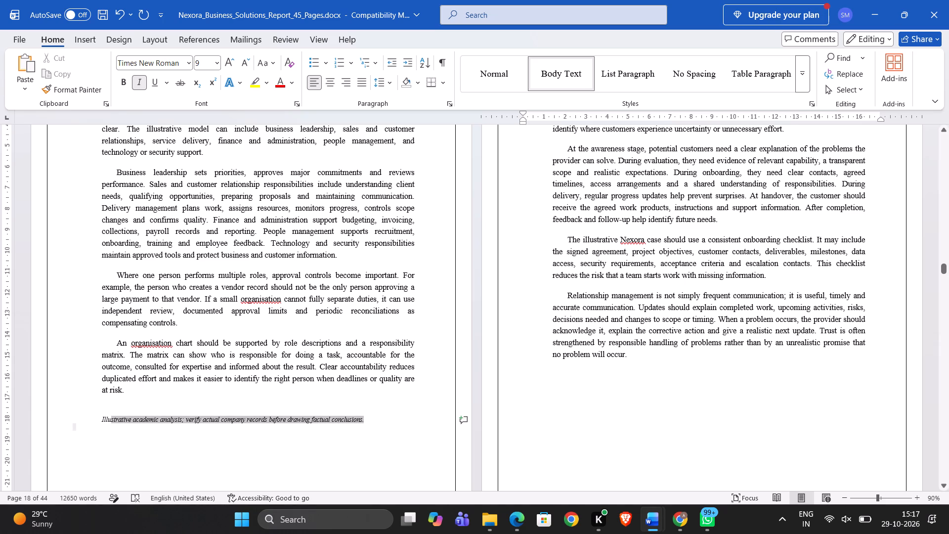
left_click_drag(114, 423, 73, 415)
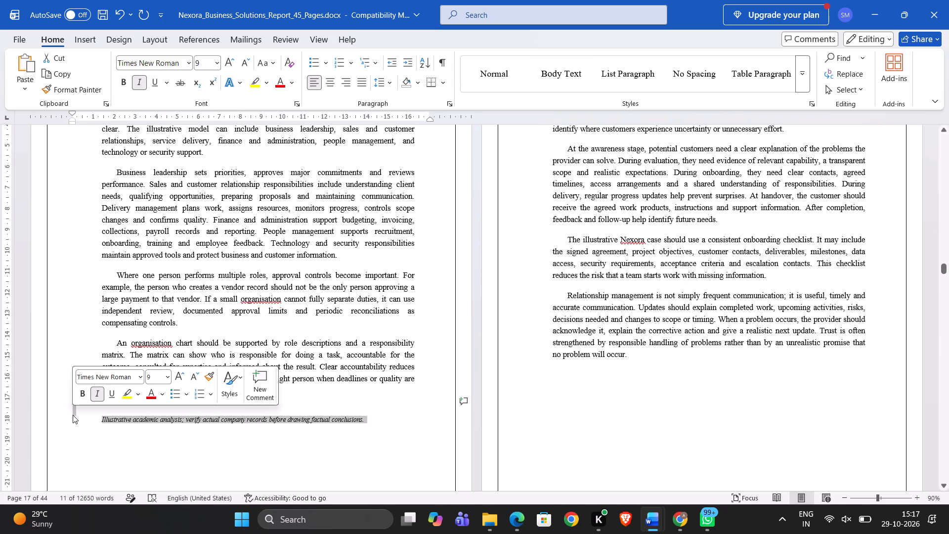
key("BackSpace")
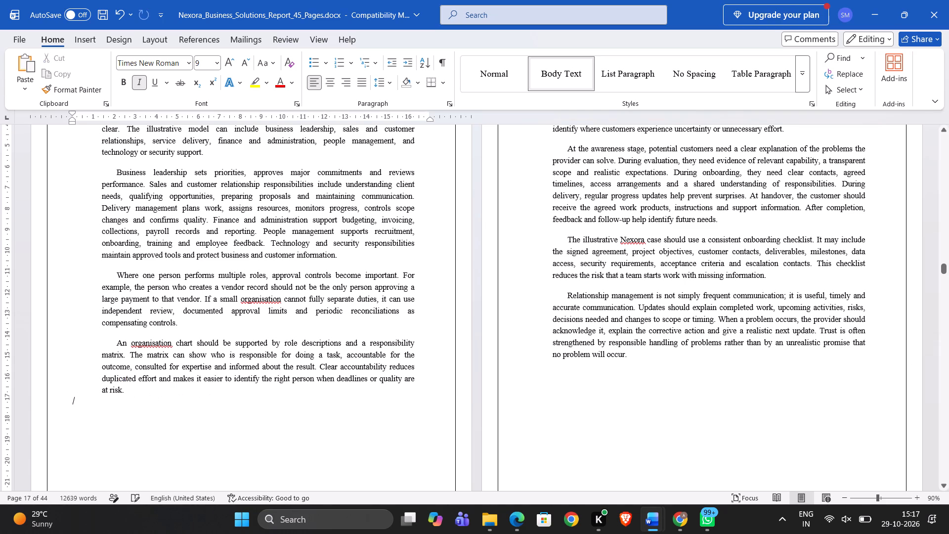
Delete the repeated "CHAPTER 2 – COMPANY PROFILE AND BUSINESS MODEL" heading above section 2.12 Service Pricing and Contract Management.
scroll(73, 415, "down", 4)
scroll(73, 415, "right", 1)
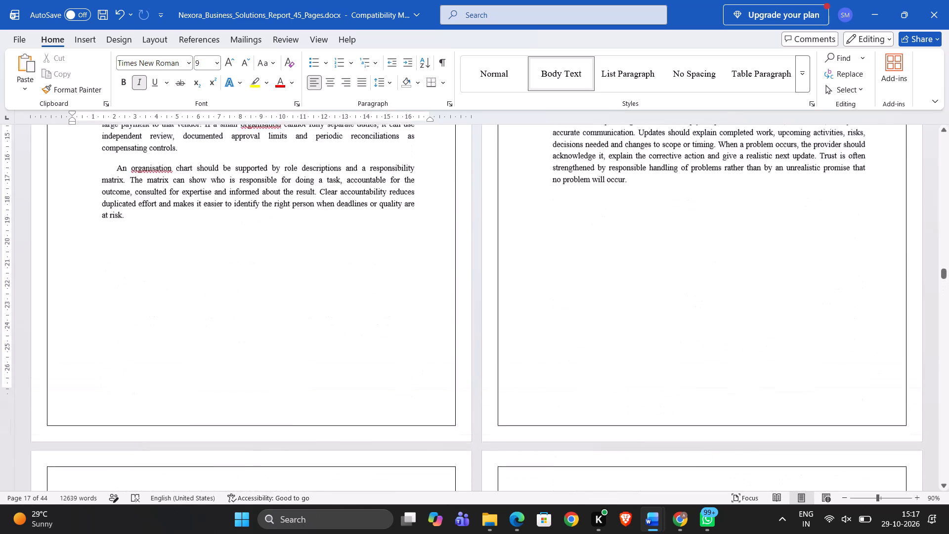
scroll(73, 415, "right", 1)
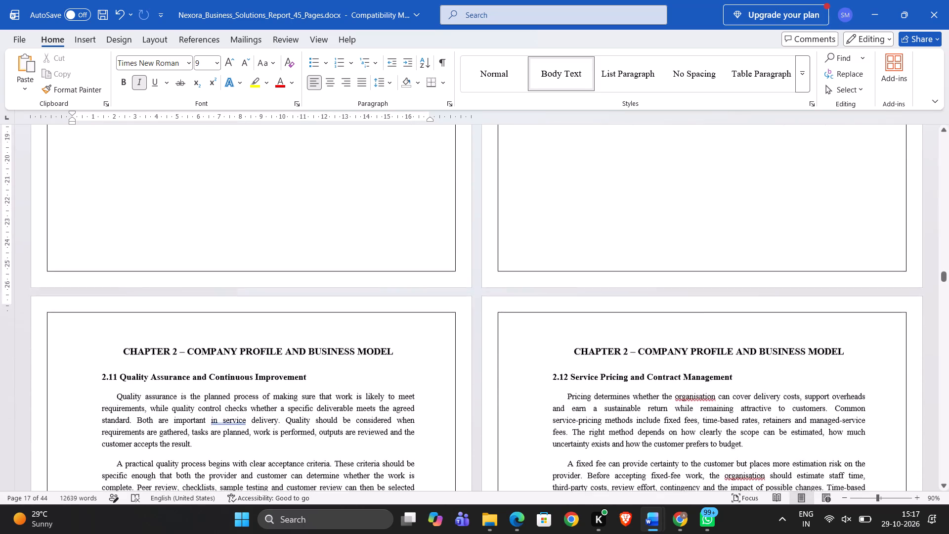
scroll(73, 415, "right", 2)
scroll(73, 415, "left", 1)
scroll(73, 415, "right", 1)
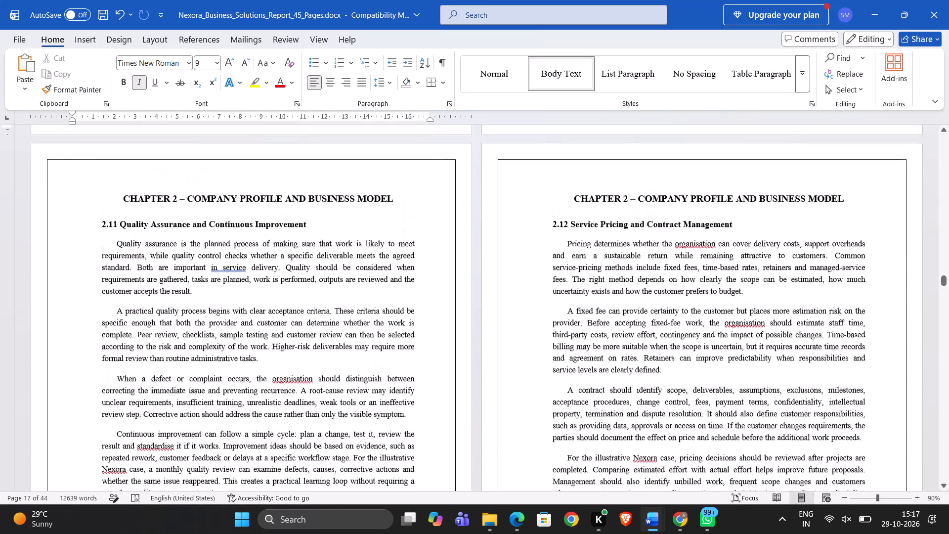
scroll(73, 415, "right", 1)
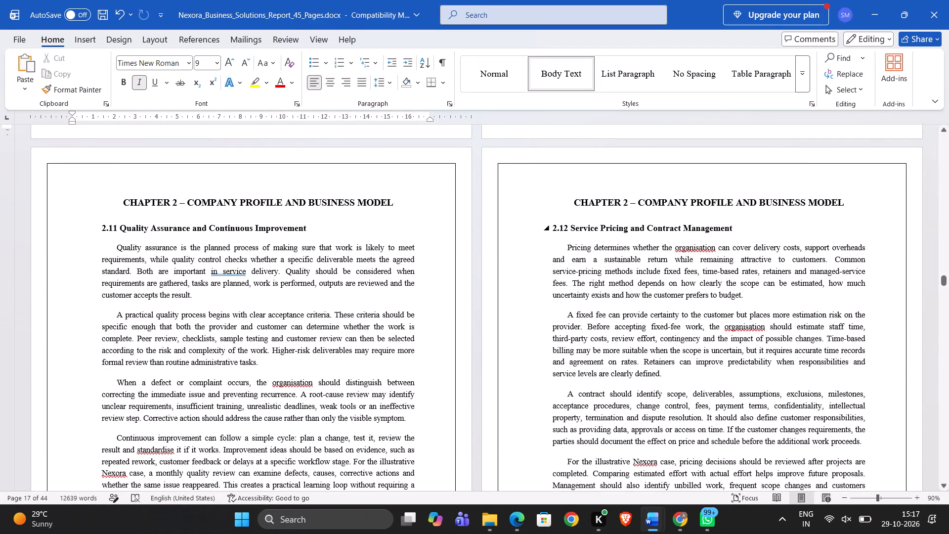
left_click_drag(576, 200, 747, 188)
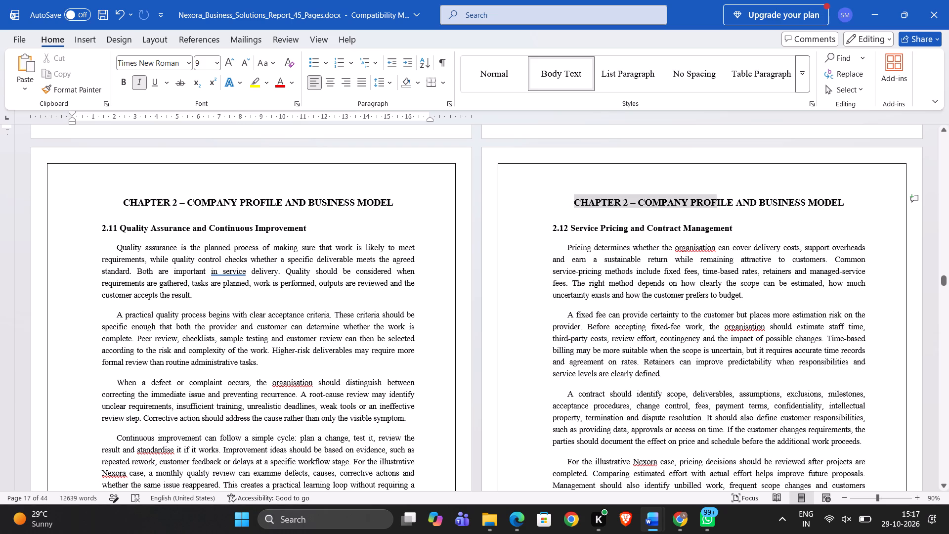
left_click_drag(747, 188, 865, 199)
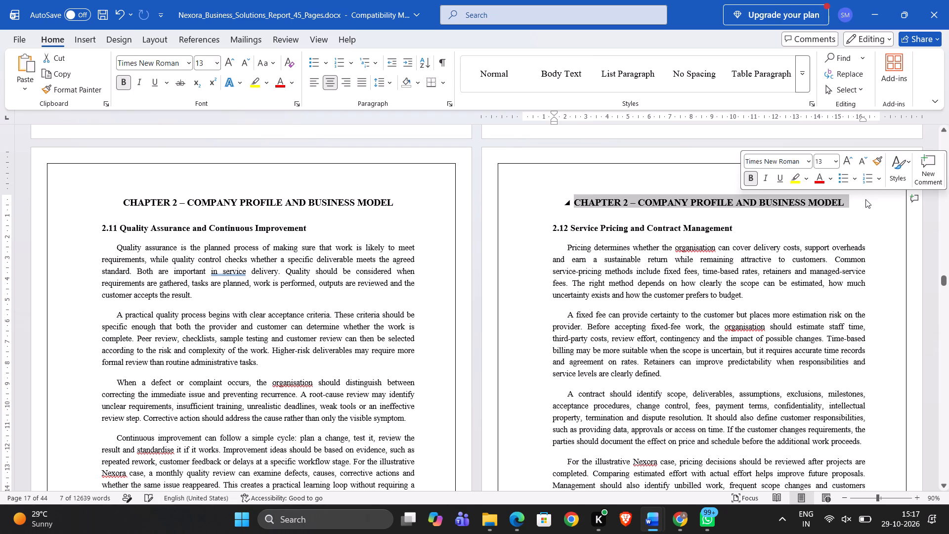
key("BackSpace")
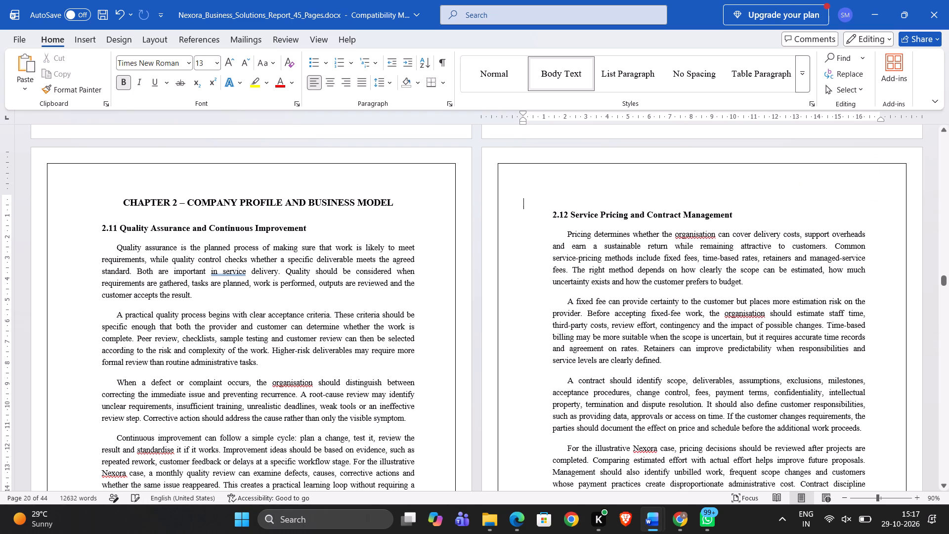
Delete the italic illustrative notes and the company footers with page numbers 8 and 9 from the section 2.11 and 2.12 pages.
scroll(865, 199, "down", 4)
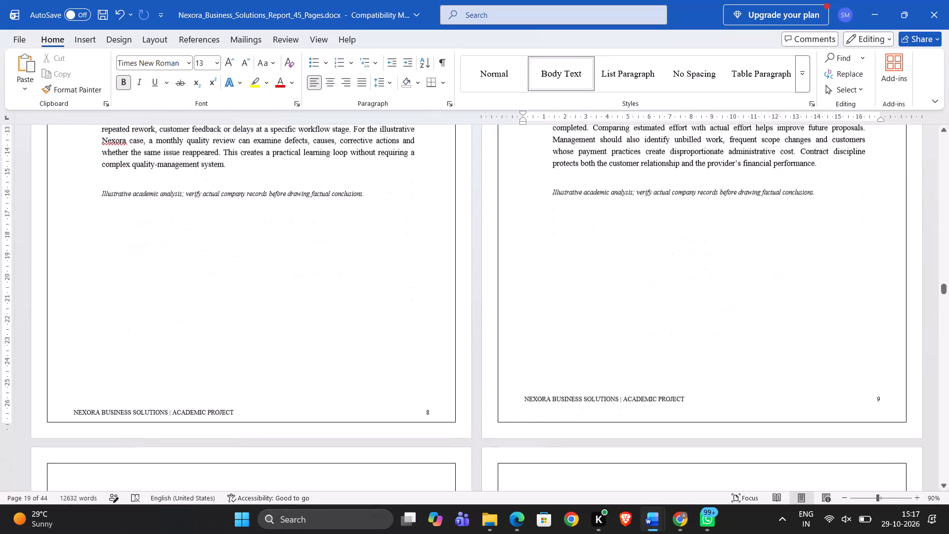
scroll(865, 199, "down", 1)
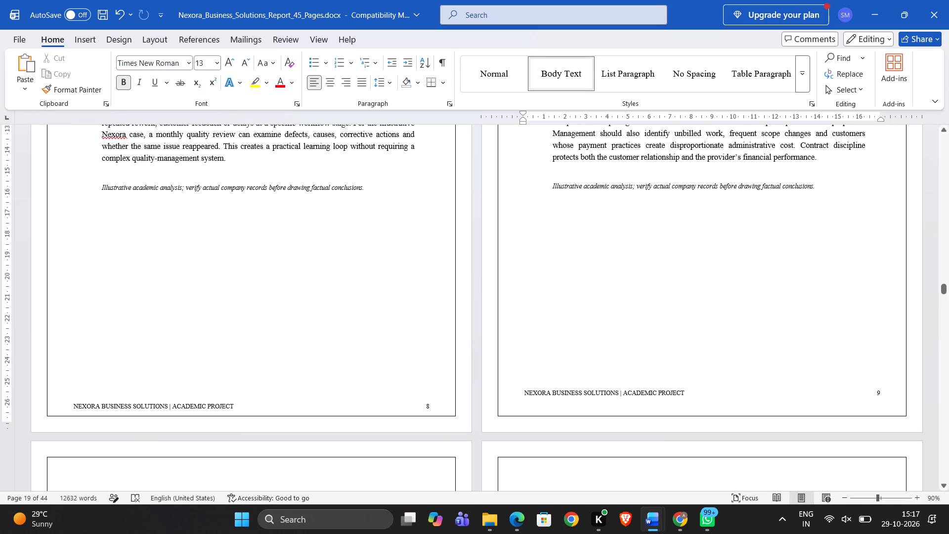
left_click_drag(97, 191, 261, 453)
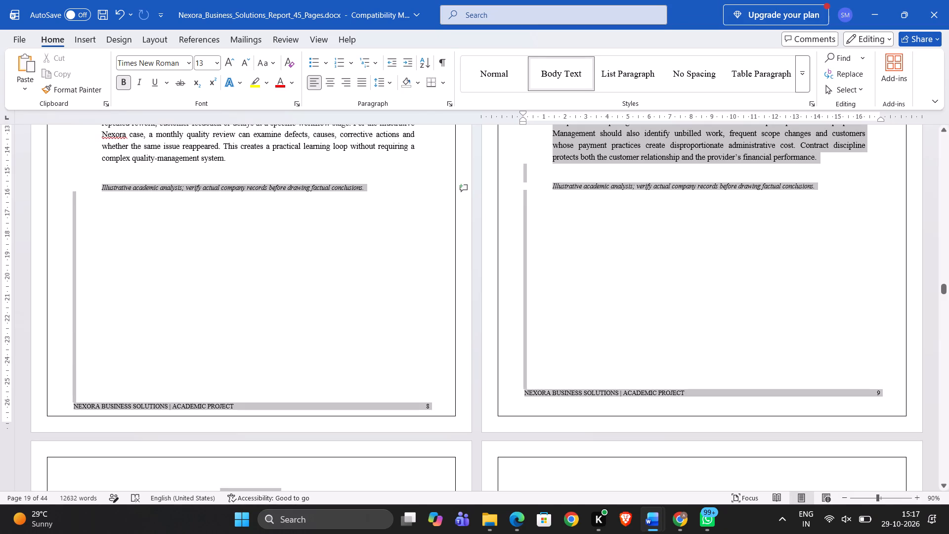
left_click_drag(261, 453, 417, 400)
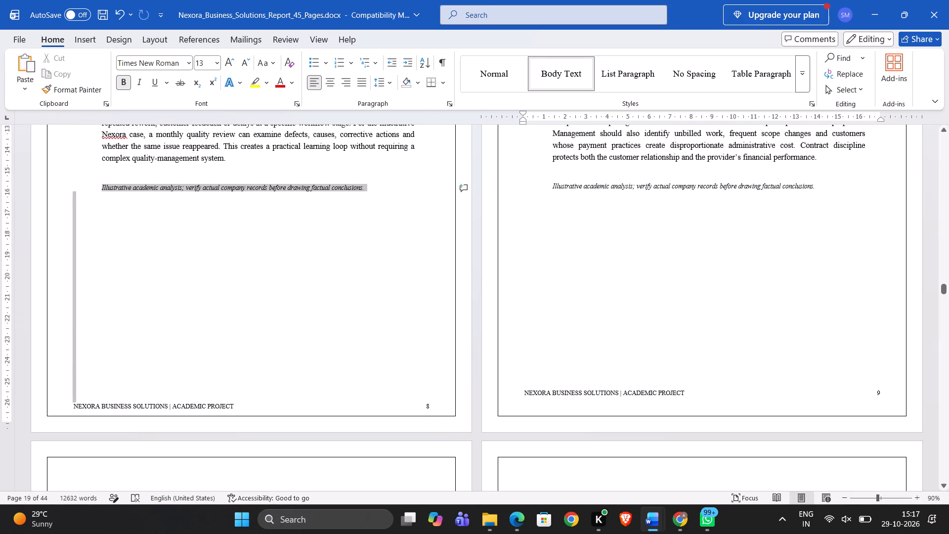
left_click_drag(417, 400, 431, 404)
key("BackSpace")
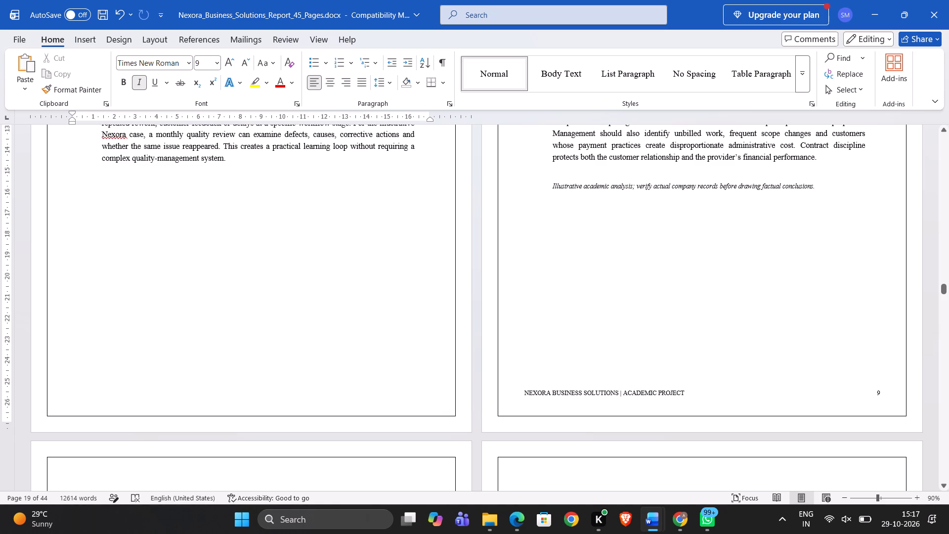
left_click_drag(552, 184, 850, 337)
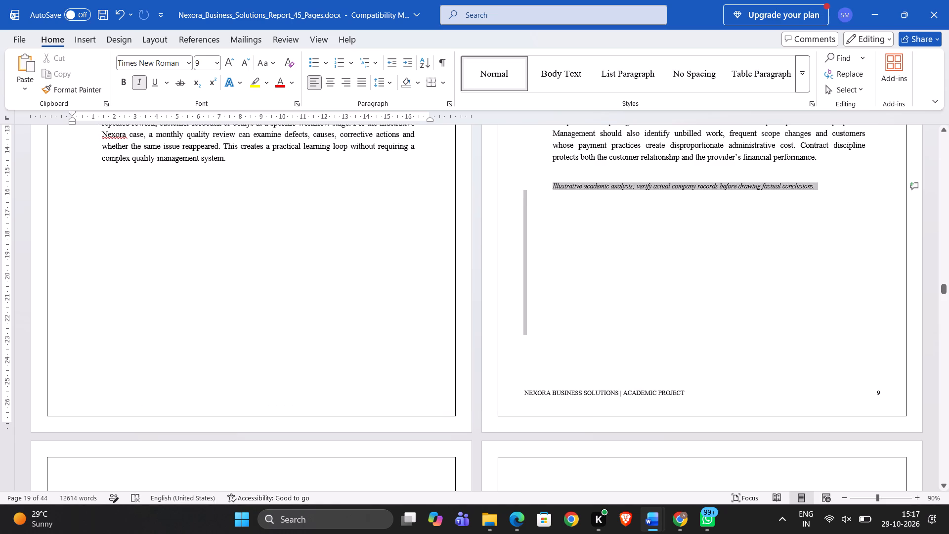
left_click_drag(850, 337, 894, 388)
left_click_drag(894, 388, 899, 392)
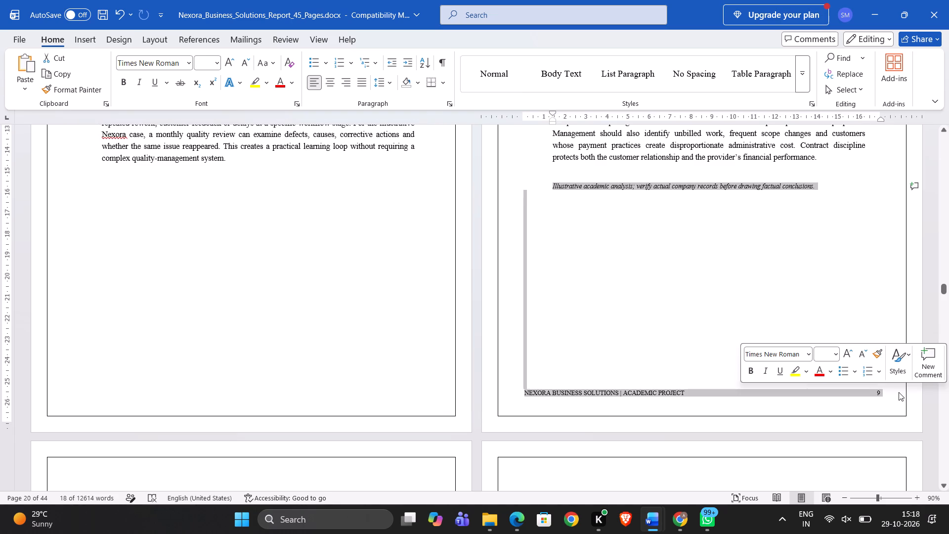
key("BackSpace")
scroll(899, 392, "down", 5)
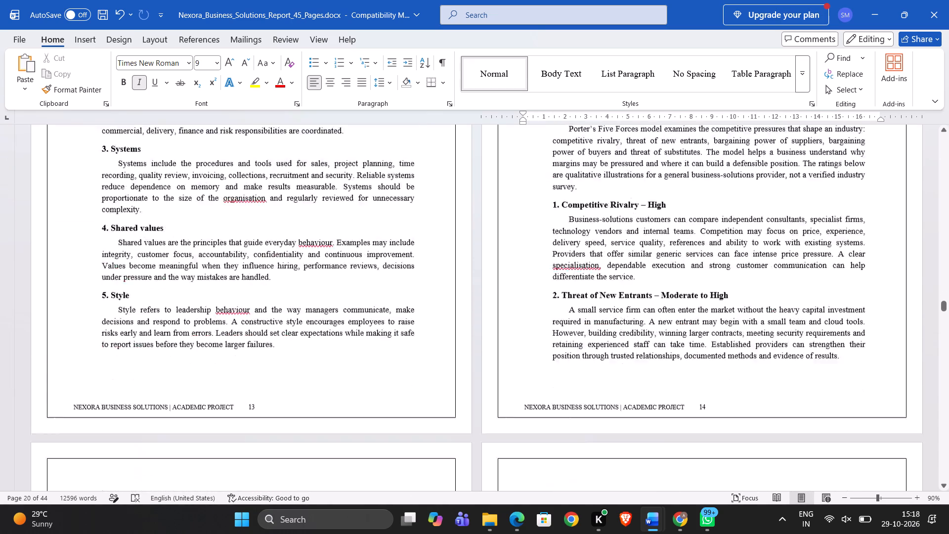
Review the pages from section 2.11 through the Chapter 3 management frameworks pages for leftover headings, notes and footers.
scroll(899, 392, "down", 1)
scroll(899, 392, "up", 8)
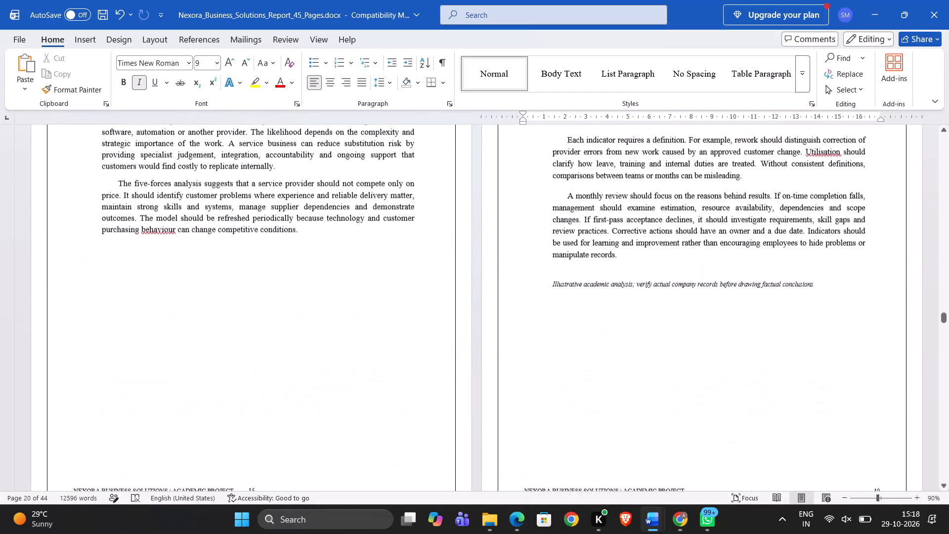
scroll(899, 392, "up", 2)
scroll(899, 392, "down", 1)
scroll(899, 392, "up", 1)
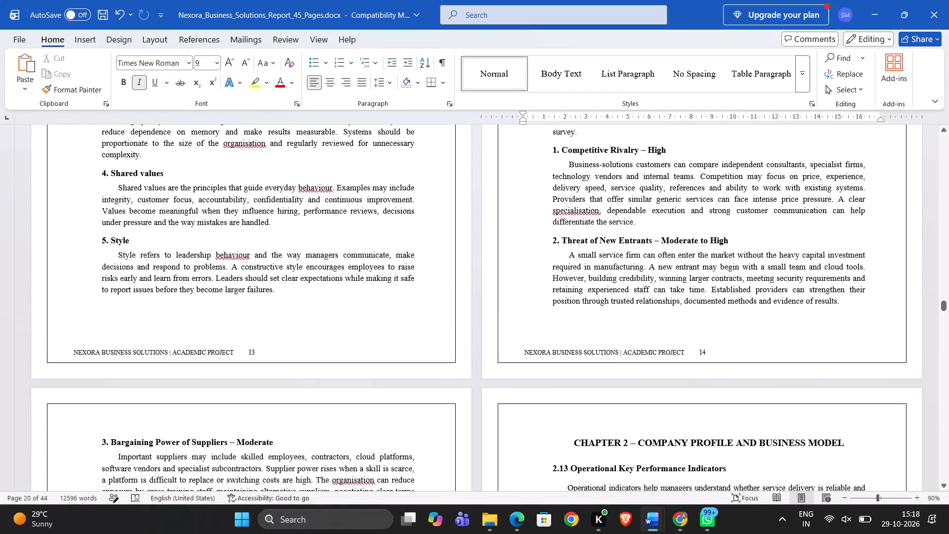
scroll(899, 392, "up", 1)
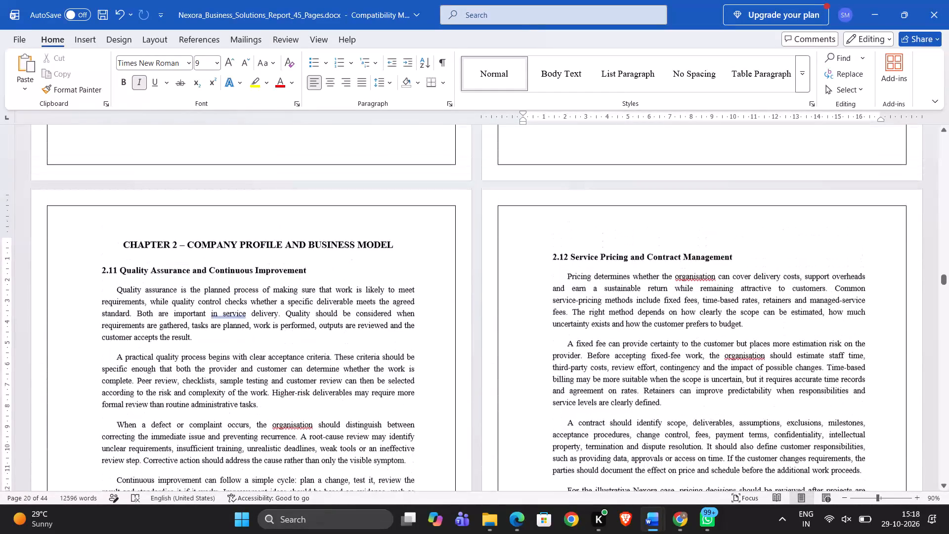
scroll(899, 392, "down", 2)
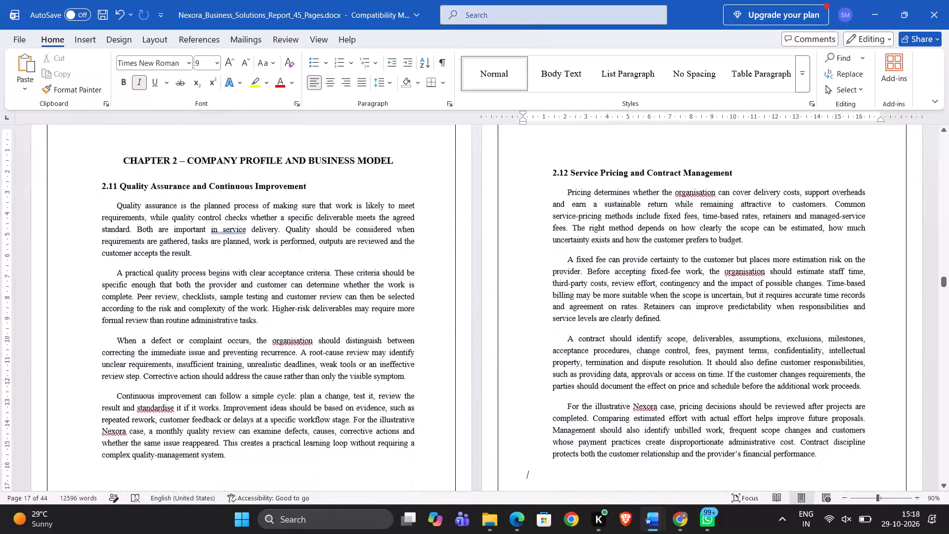
scroll(899, 392, "down", 6)
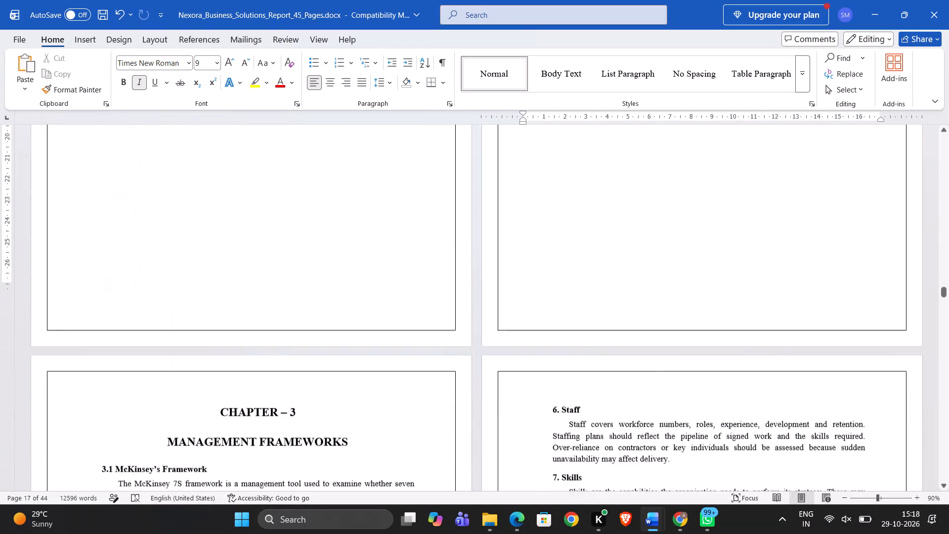
scroll(899, 392, "down", 4)
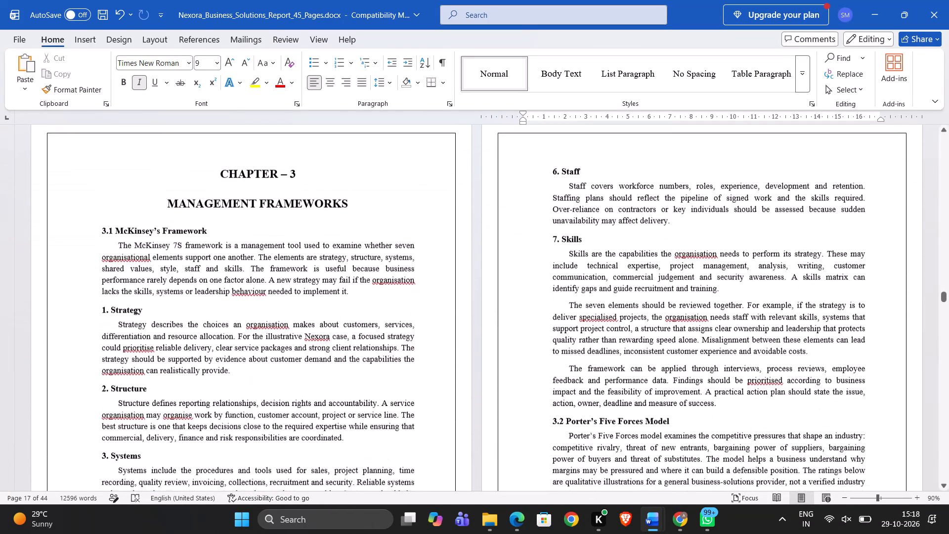
Delete the company footer text and page numbers 13 and 14 from the McKinsey framework and Porter's Five Forces pages.
scroll(899, 392, "down", 3)
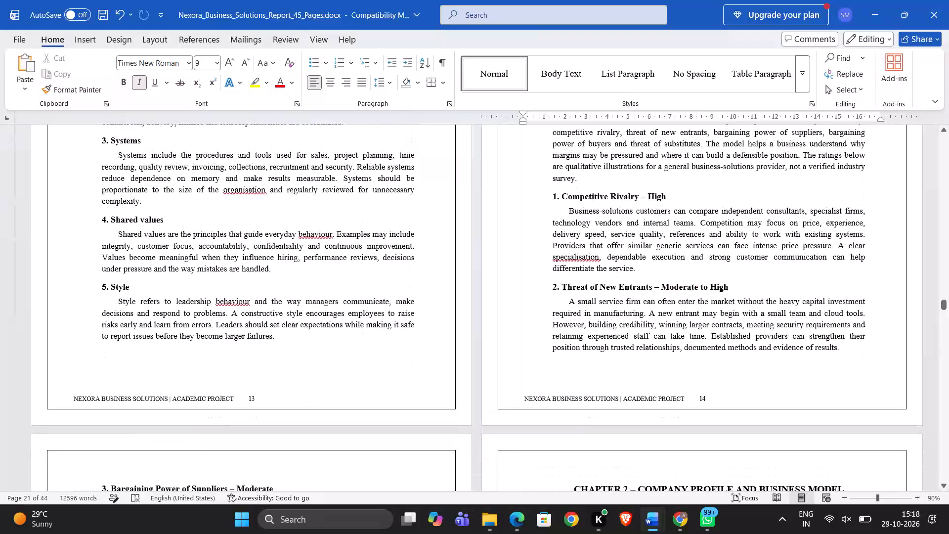
scroll(899, 392, "down", 1)
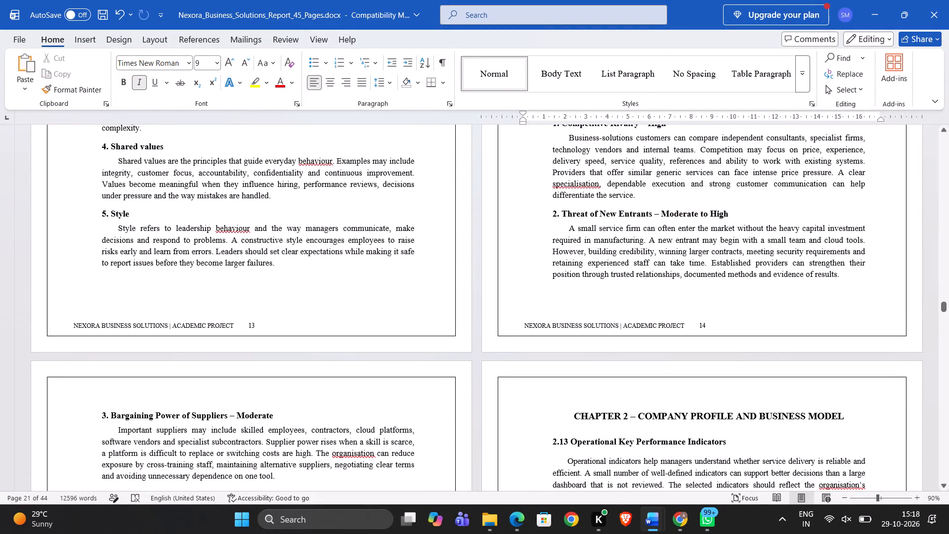
left_click_drag(272, 319, 215, 318)
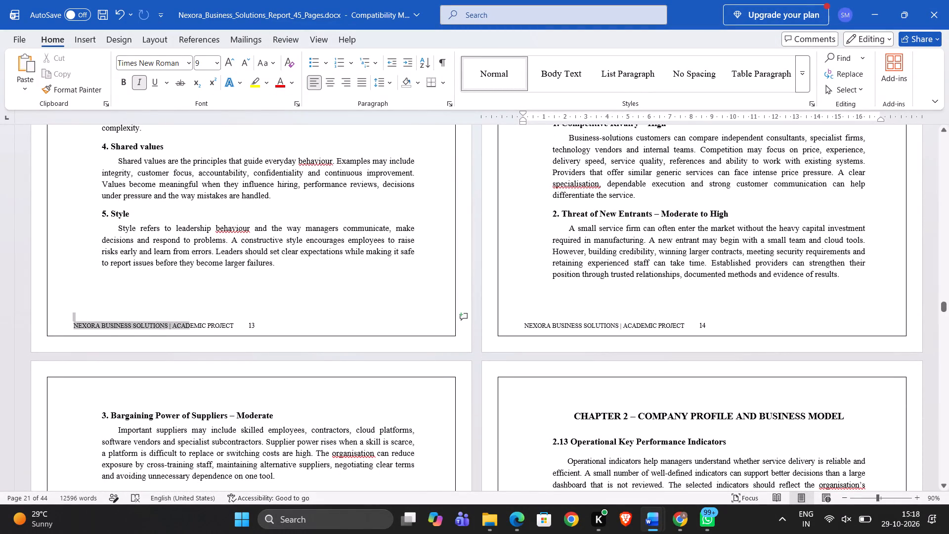
left_click_drag(215, 318, 275, 331)
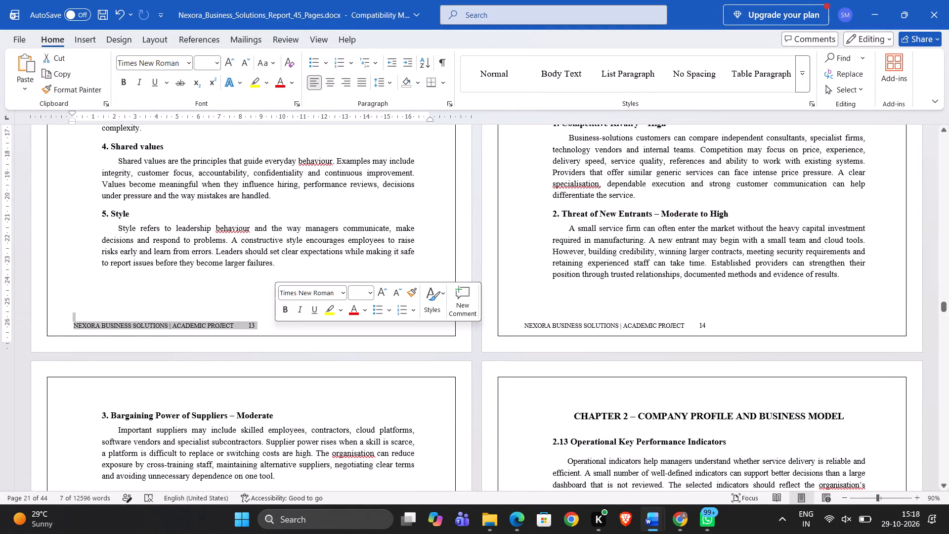
key("BackSpace")
left_click_drag(748, 319, 612, 321)
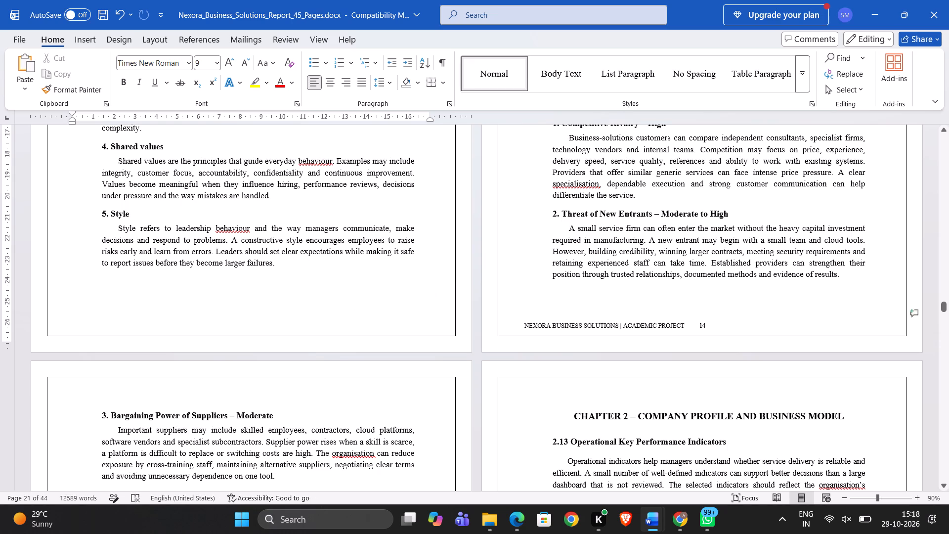
left_click_drag(612, 321, 735, 328)
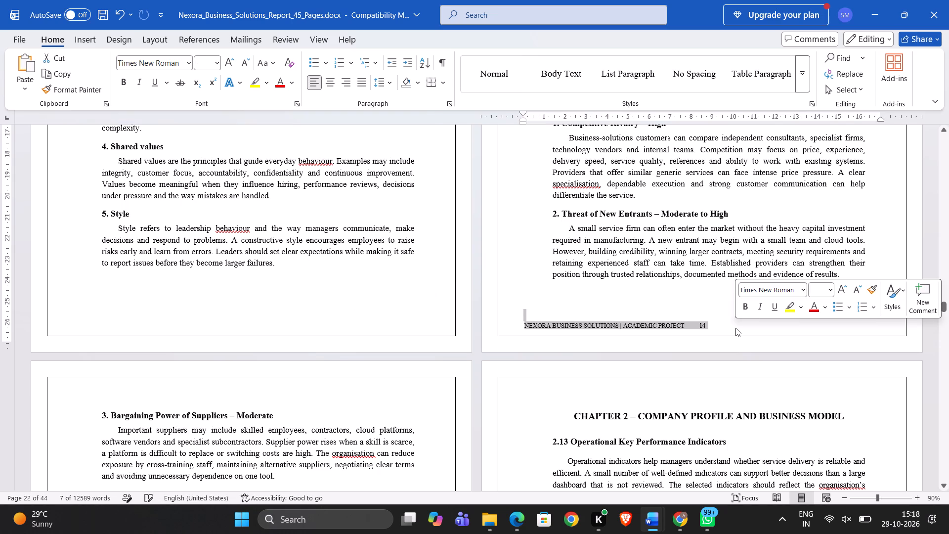
key("BackSpace")
Delete the italic "Illustrative academic analysis" note and the blank lines below it at the end of section 2.13 Operational Key Performance Indicators.
scroll(735, 328, "down", 4)
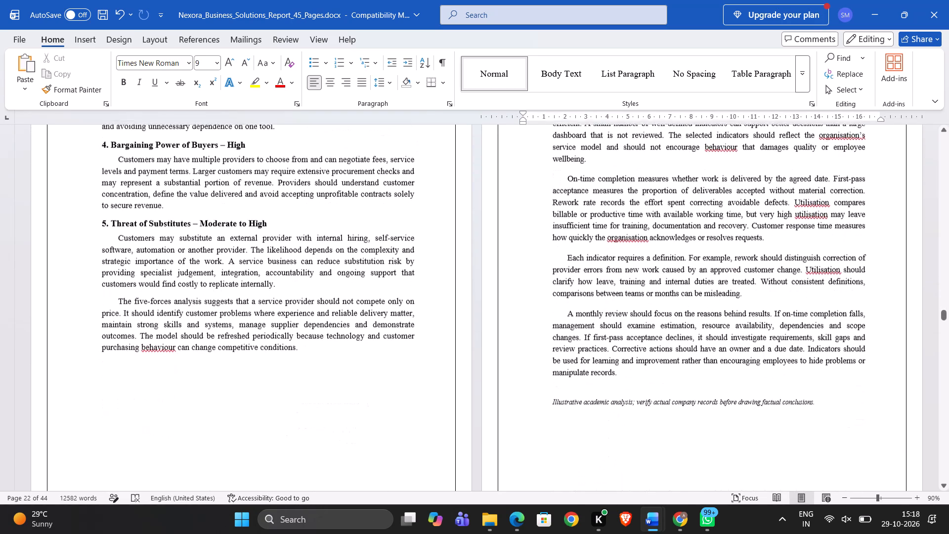
scroll(735, 328, "down", 2)
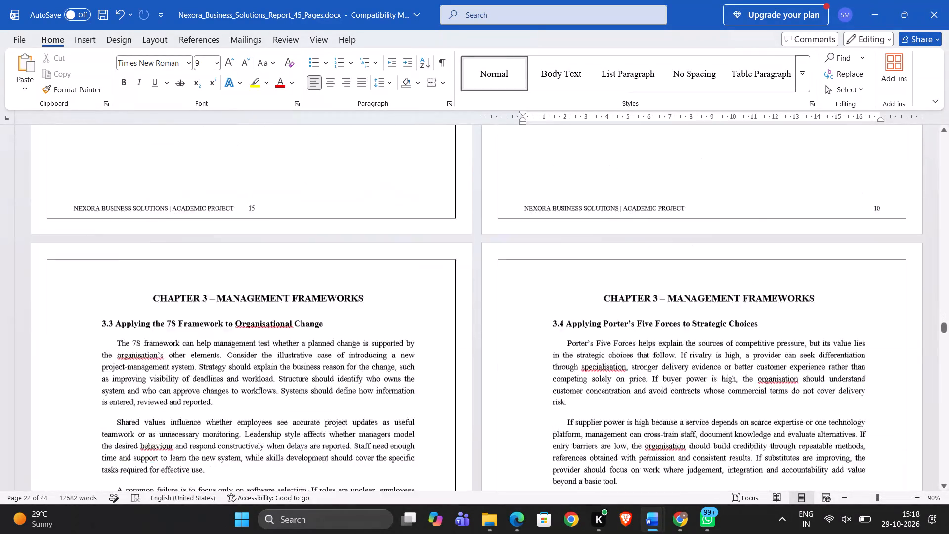
scroll(735, 328, "down", 1)
scroll(735, 328, "up", 4)
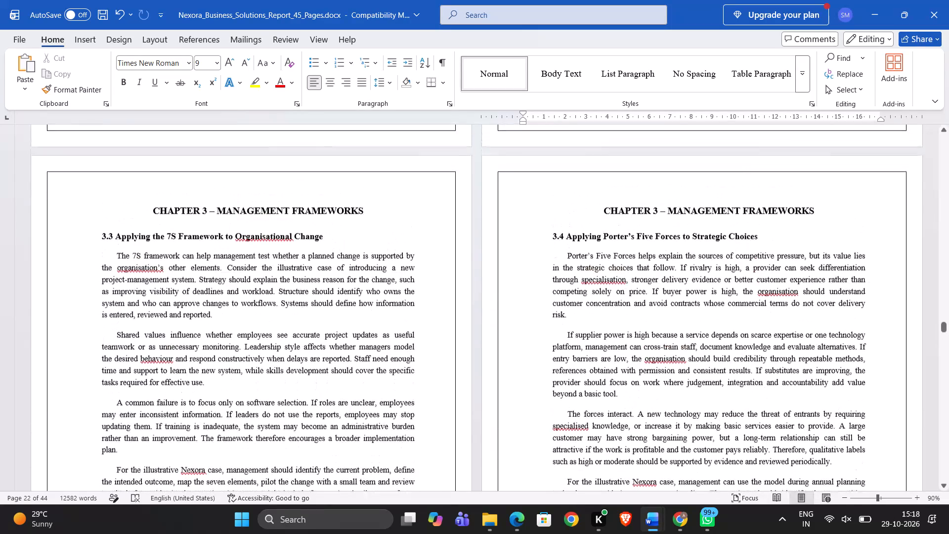
scroll(735, 328, "up", 1)
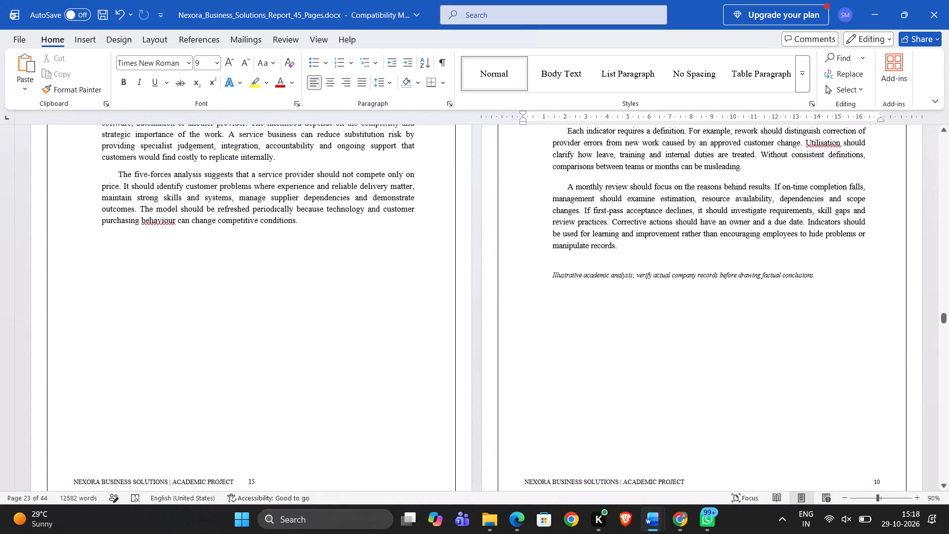
left_click_drag(545, 270, 859, 437)
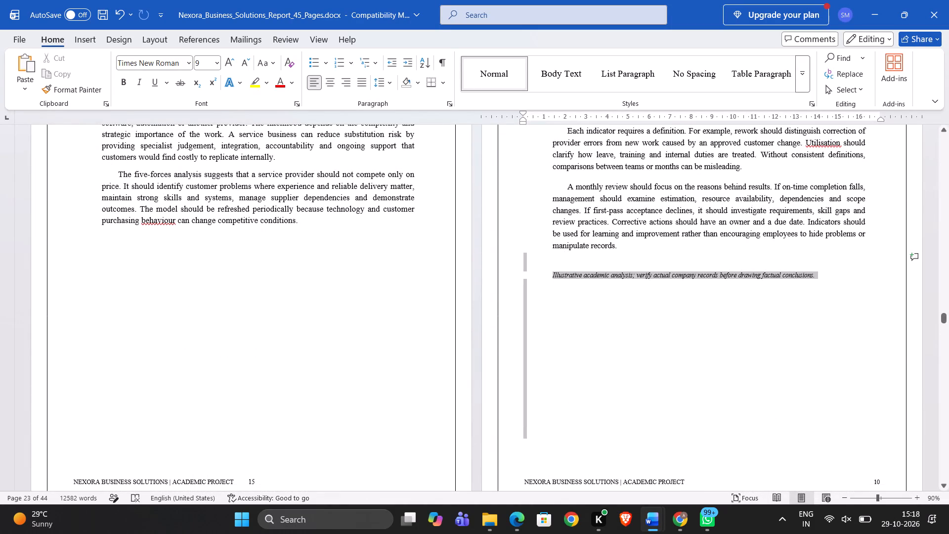
left_click_drag(859, 437, 905, 334)
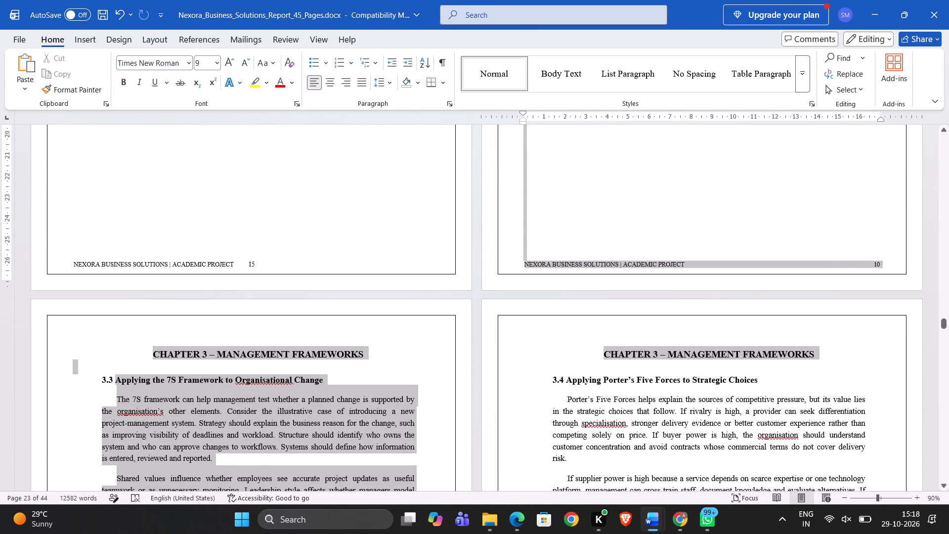
left_click_drag(905, 334, 889, 260)
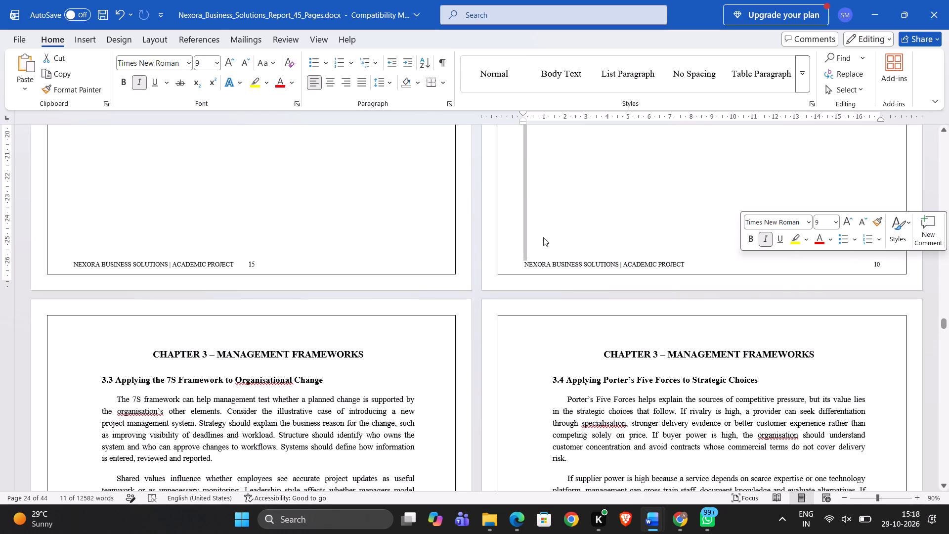
left_click(591, 223)
scroll(591, 223, "up", 3)
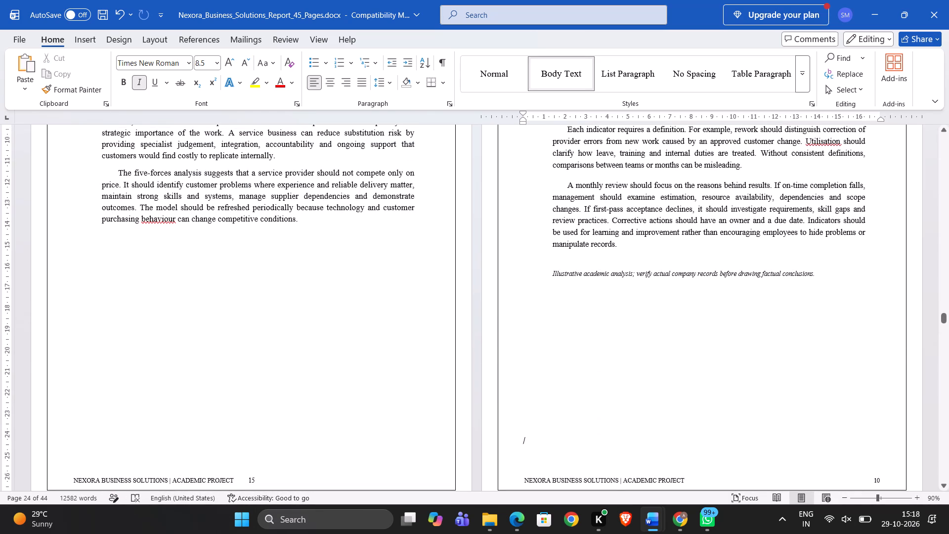
left_click_drag(548, 275, 747, 385)
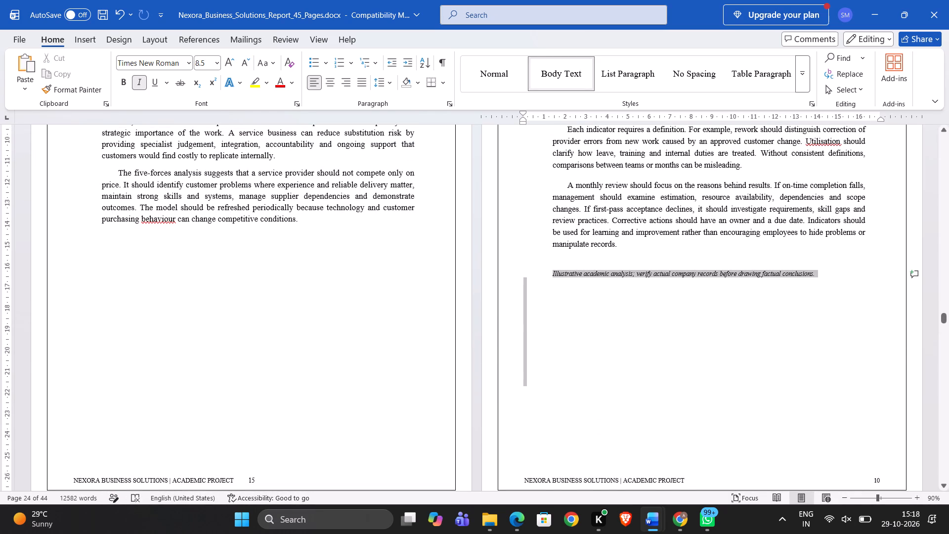
left_click_drag(747, 385, 820, 457)
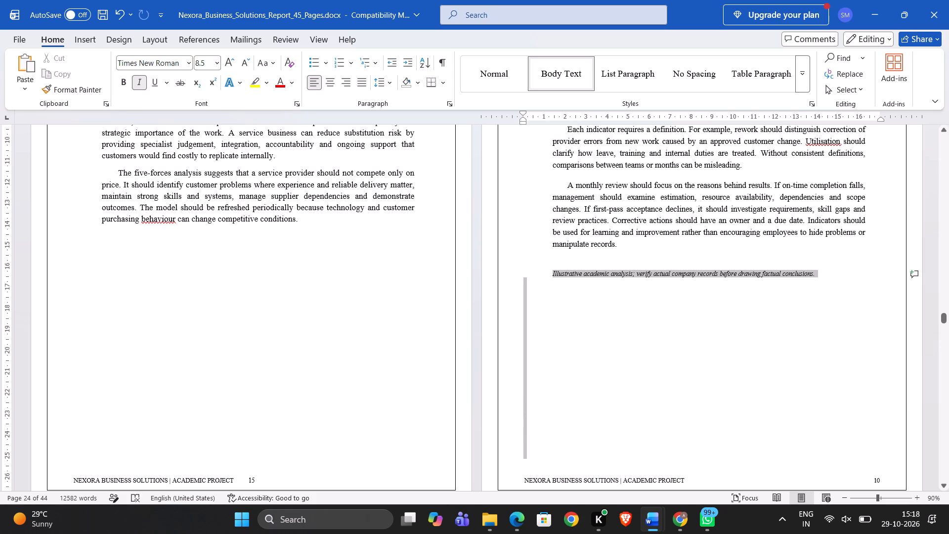
left_click_drag(820, 457, 888, 495)
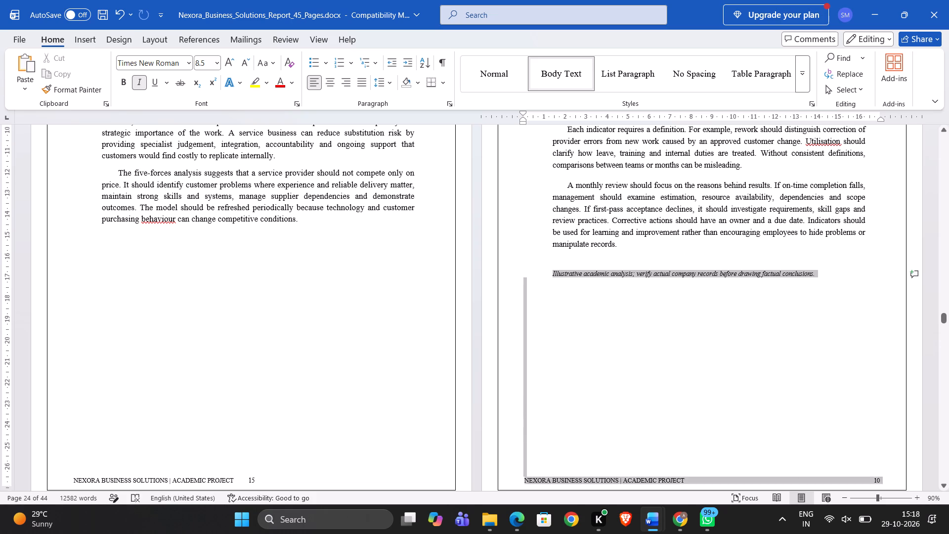
left_click_drag(888, 495, 901, 246)
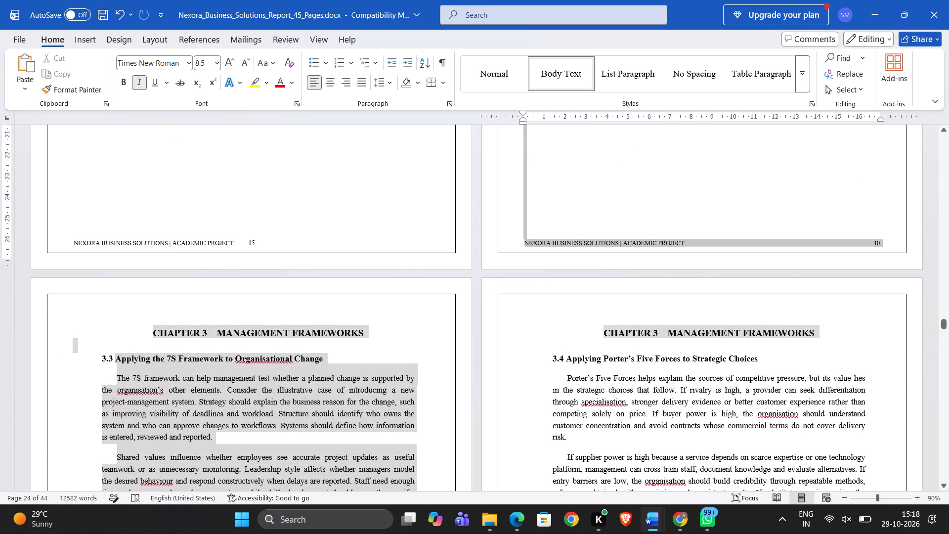
left_click_drag(901, 246, 896, 238)
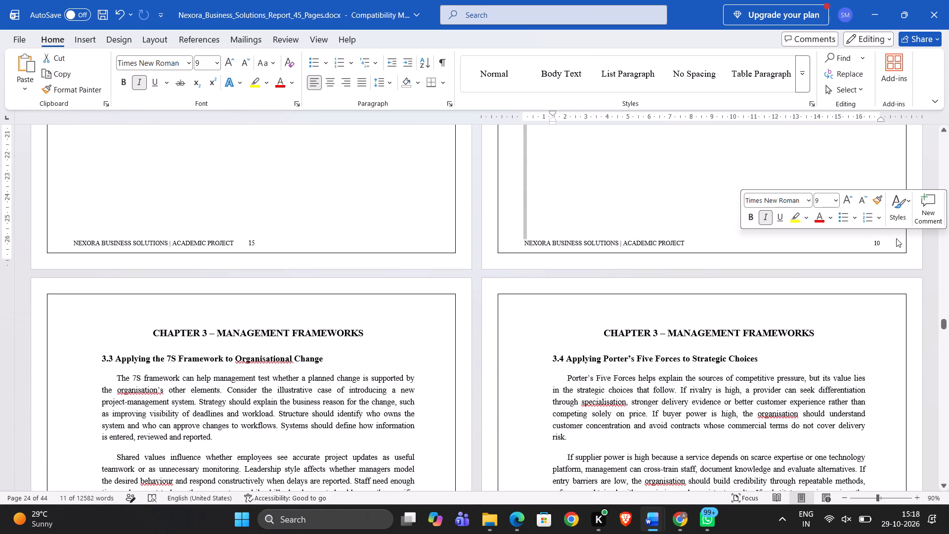
key("BackSpace")
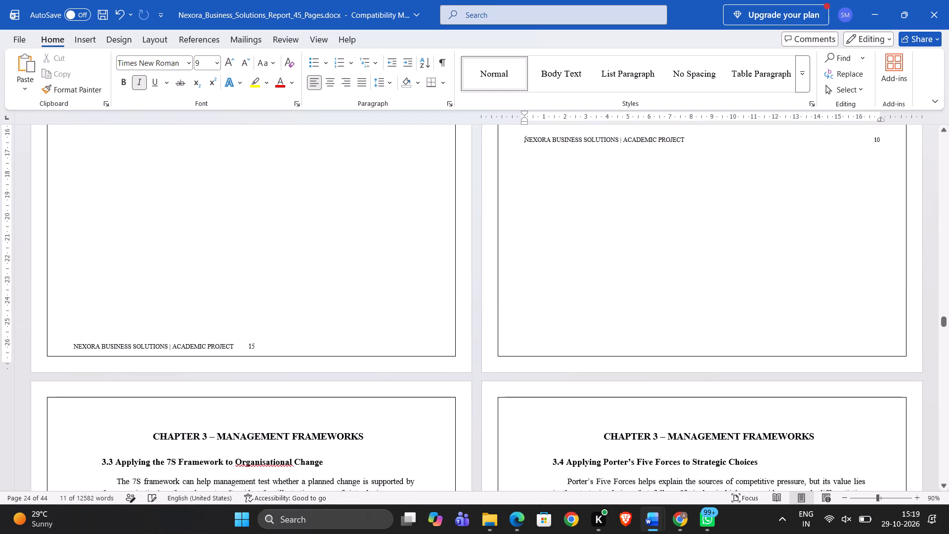
Delete the company footers with page numbers 10 and 15 from the section 2.13 page and the last Porter's Five Forces page.
left_click_drag(889, 138, 526, 162)
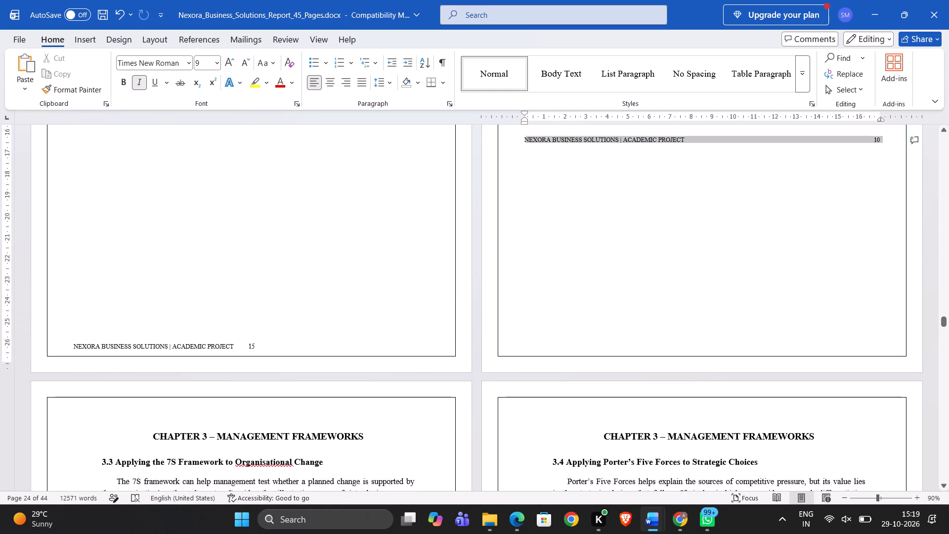
left_click_drag(526, 162, 526, 160)
key("BackSpace")
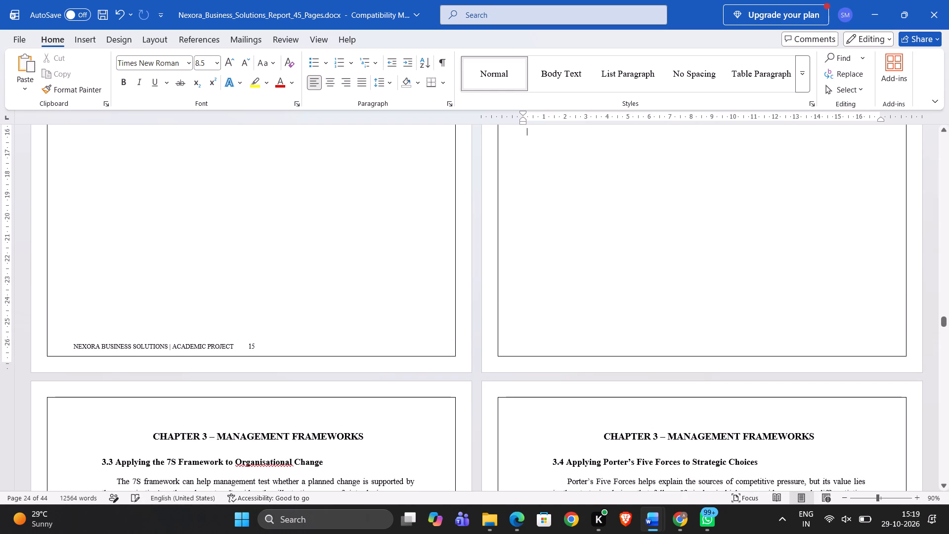
scroll(284, 338, "up", 1)
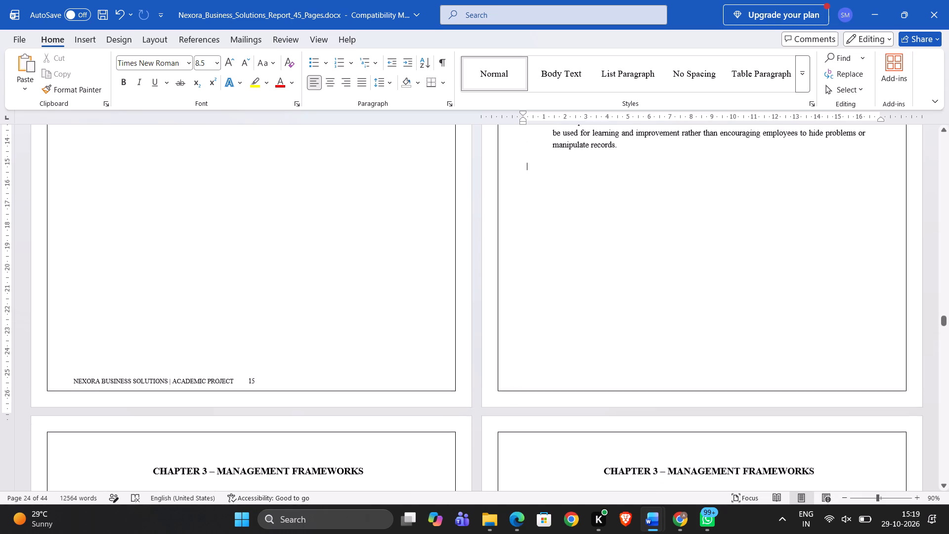
scroll(284, 338, "up", 1)
left_click_drag(269, 401, 201, 399)
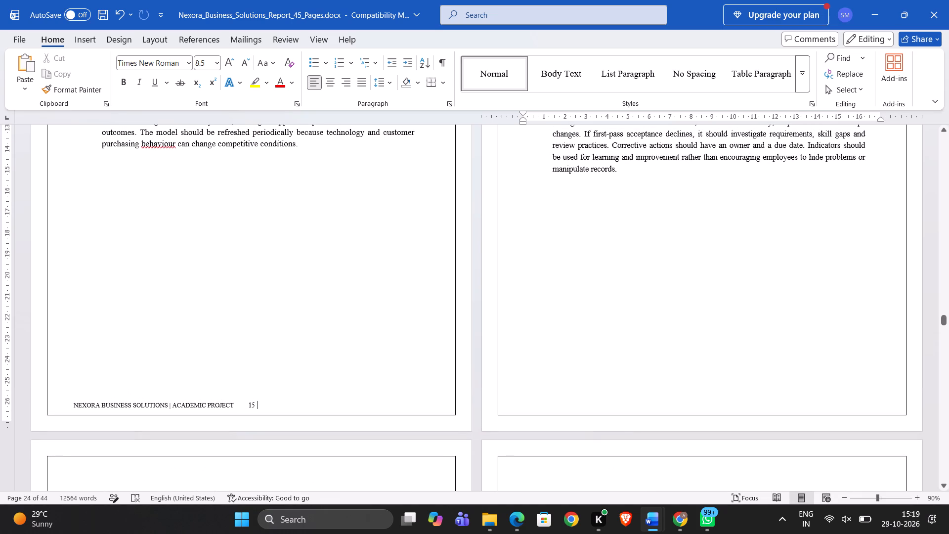
left_click_drag(201, 399, 66, 400)
key("BackSpace")
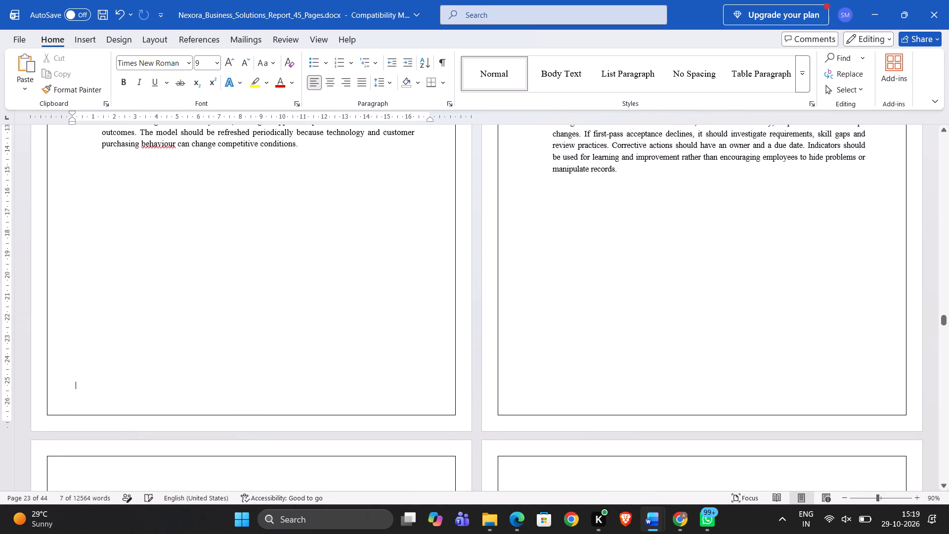
Delete the repeated "CHAPTER 3 – MANAGEMENT FRAMEWORKS" heading above section 3.3 Applying the 7S Framework to Organisational Change.
scroll(66, 400, "down", 4)
scroll(66, 400, "up", 1)
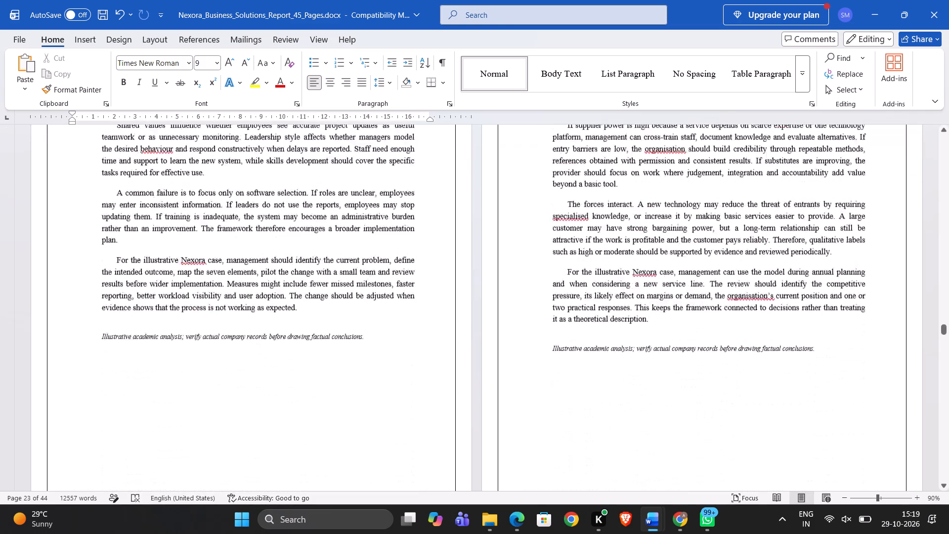
scroll(66, 400, "up", 2)
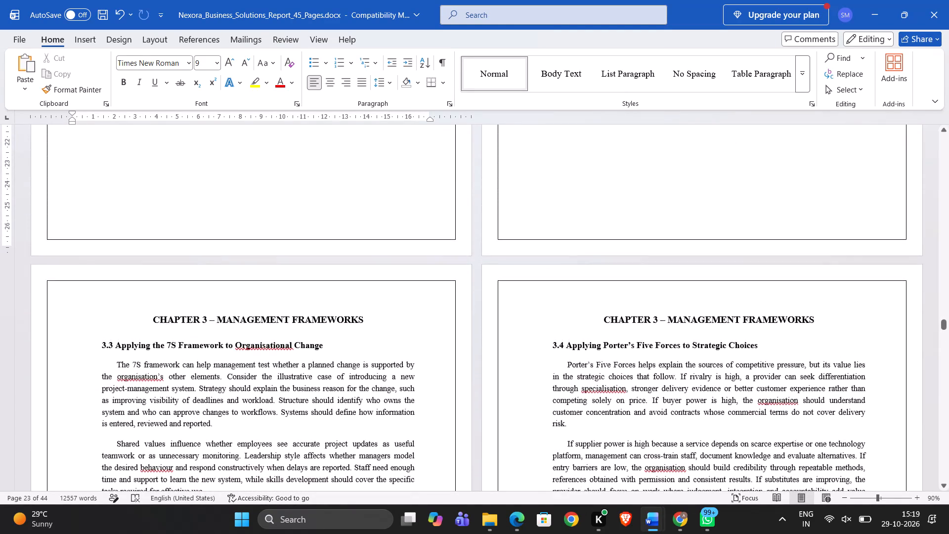
left_click_drag(363, 317, 142, 312)
key("BackSpace")
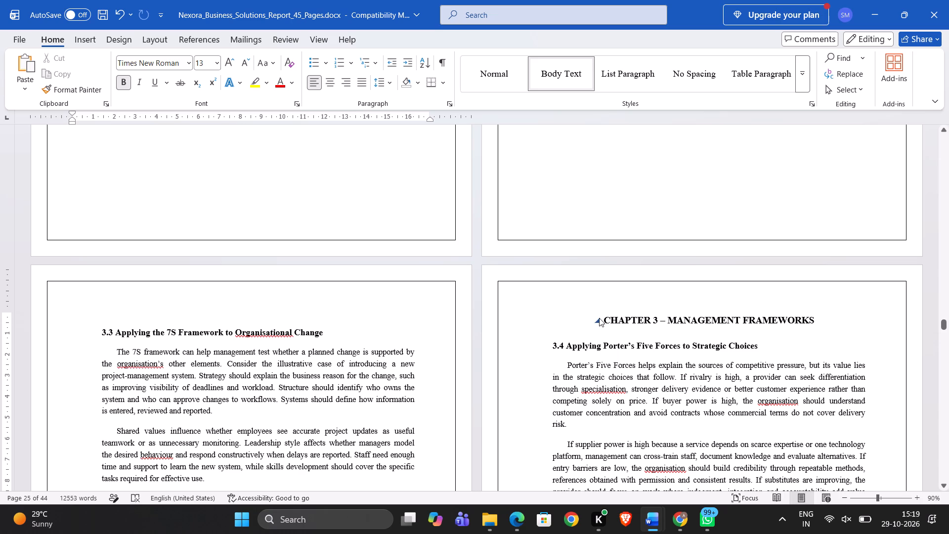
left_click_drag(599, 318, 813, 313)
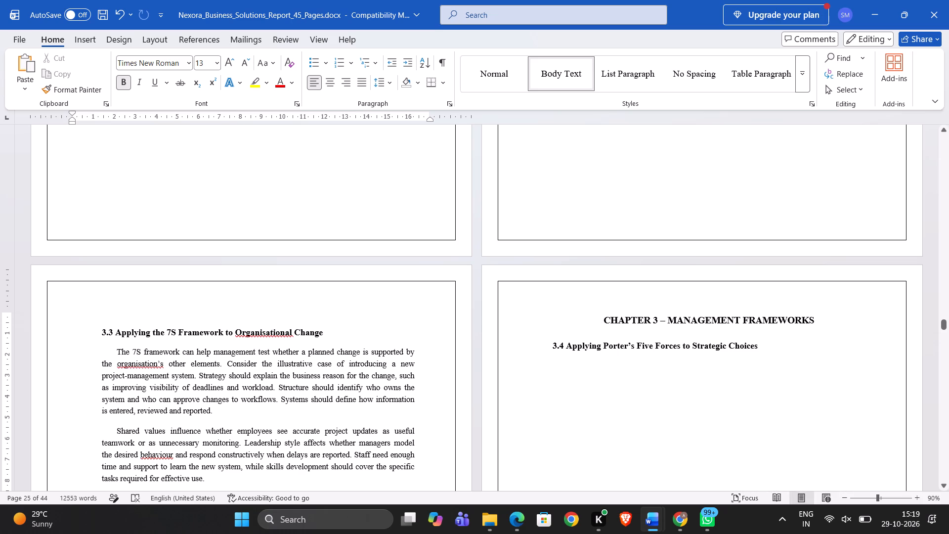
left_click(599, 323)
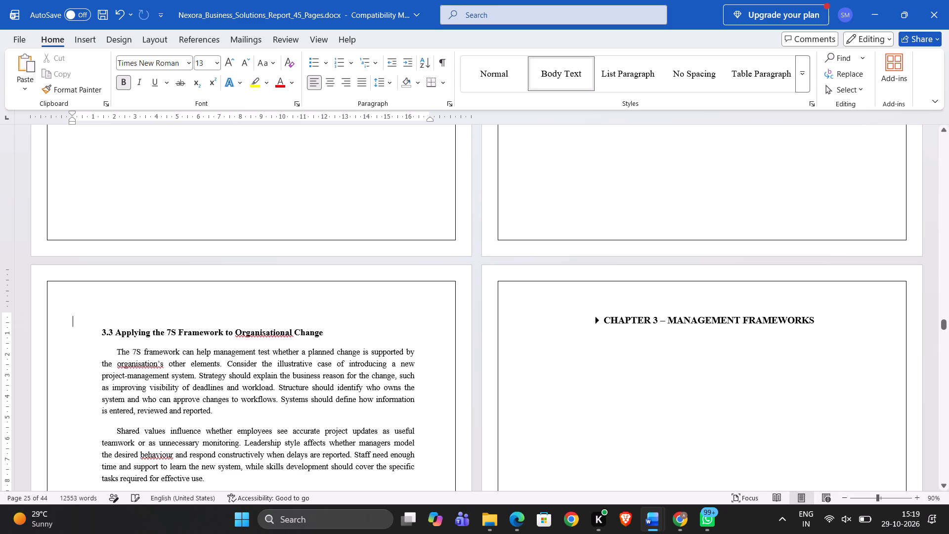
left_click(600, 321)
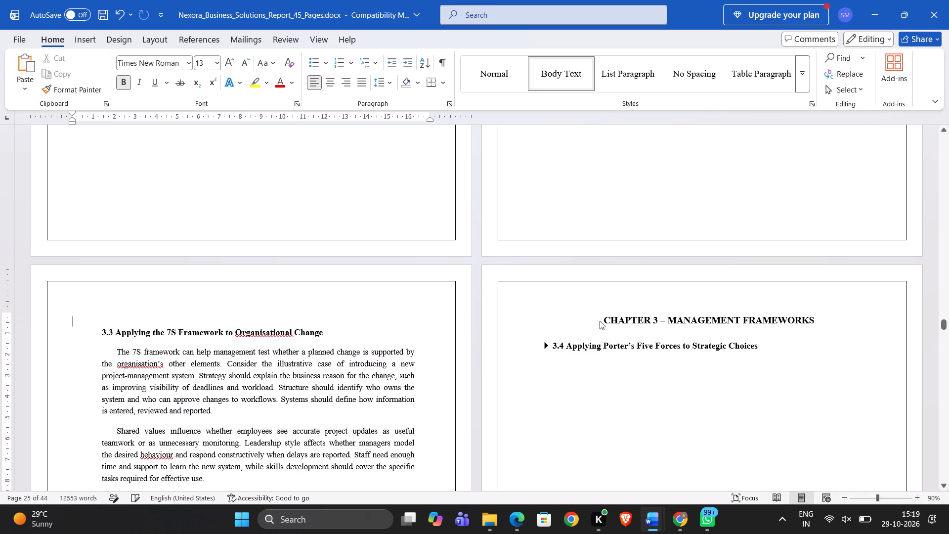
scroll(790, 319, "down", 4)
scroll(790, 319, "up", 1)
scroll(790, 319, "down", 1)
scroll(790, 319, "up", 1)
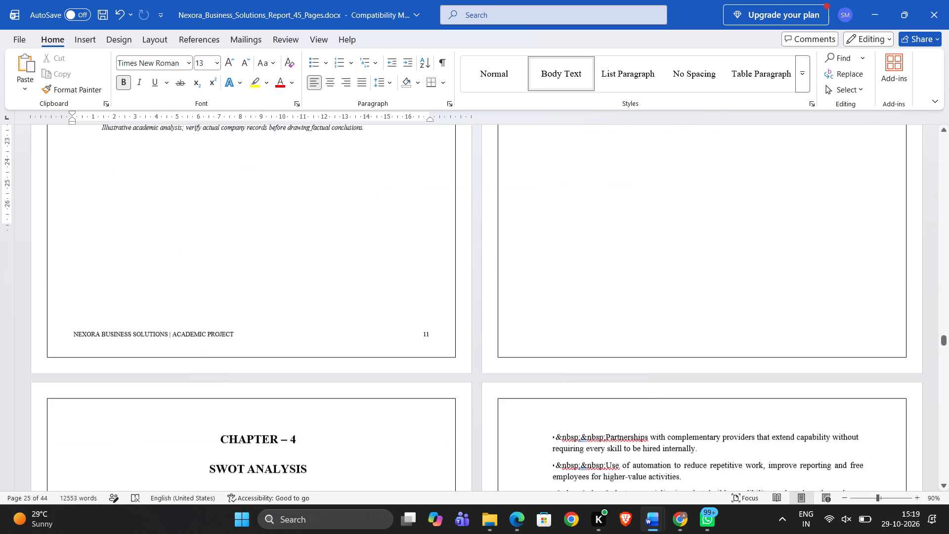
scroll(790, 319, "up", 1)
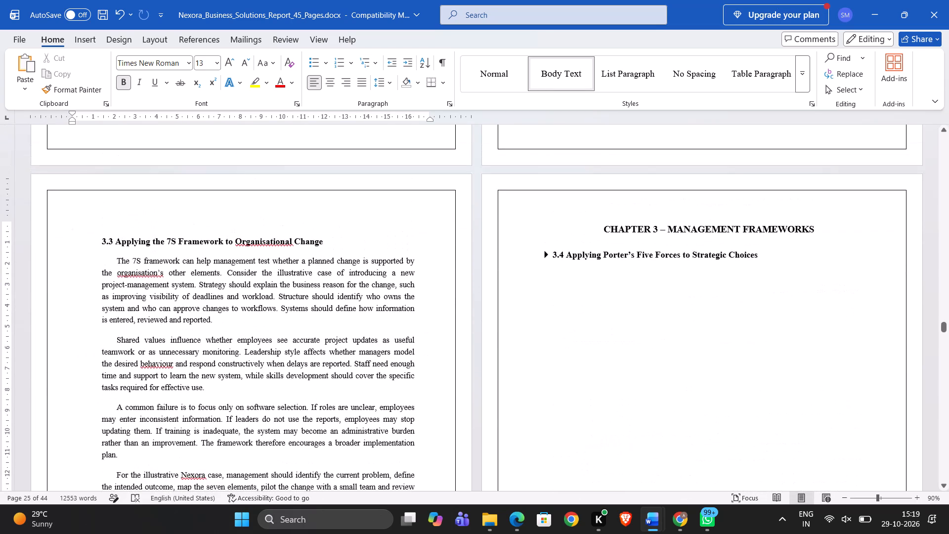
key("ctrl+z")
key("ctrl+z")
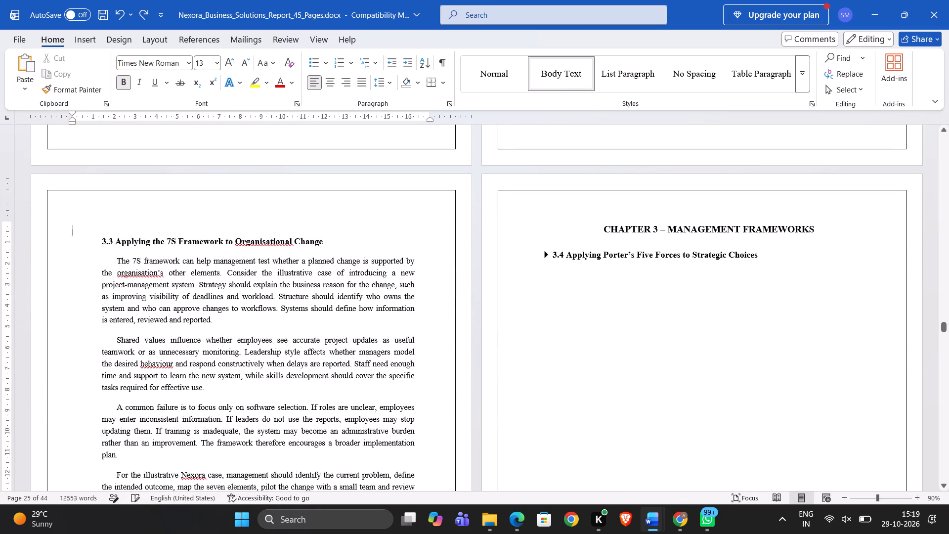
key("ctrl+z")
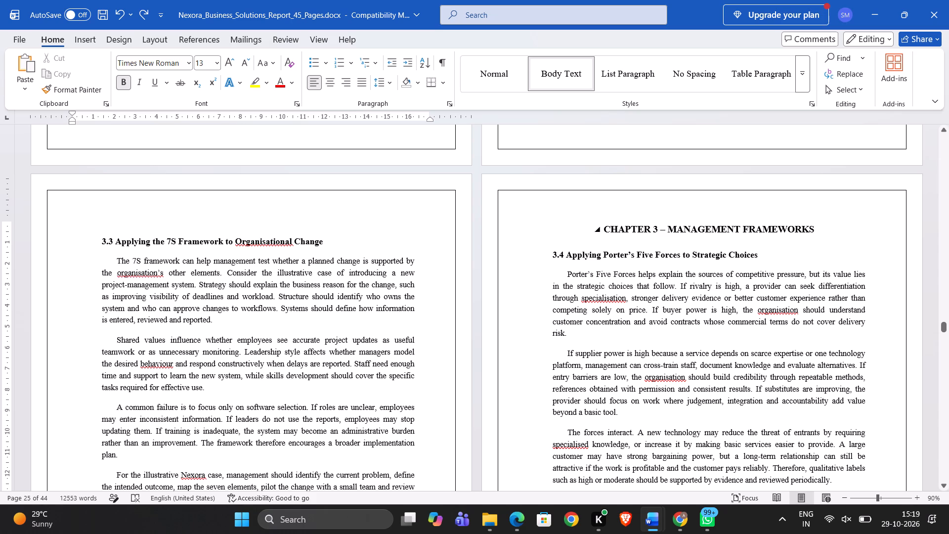
Delete the repeated "CHAPTER 3 – MANAGEMENT FRAMEWORKS" heading above section 3.4 Applying Porter's Five Forces to Strategic Choices.
left_click_drag(827, 222, 606, 224)
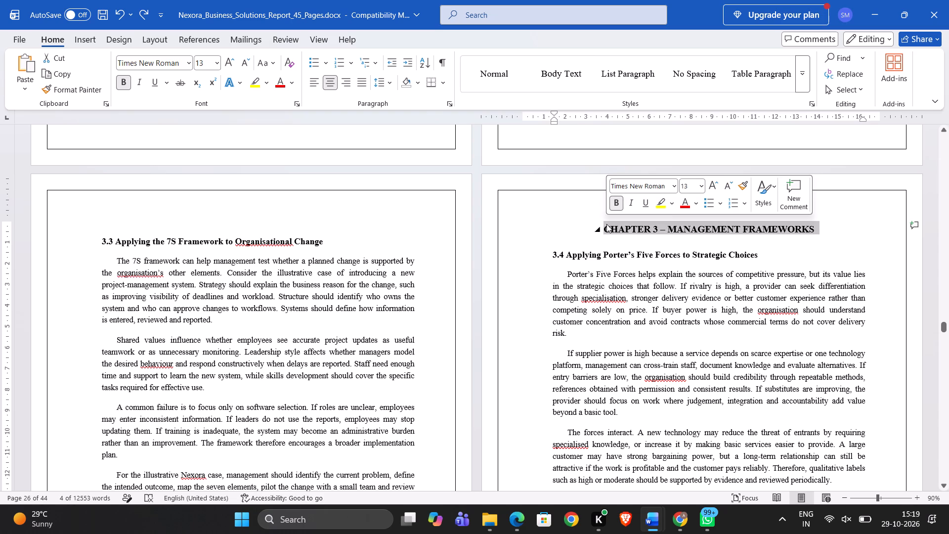
key("BackSpace")
Delete the italic illustrative notes, the blank lines below them and the company footers numbered 12 and 11 from the section 3.4 and 3.3 pages.
scroll(606, 224, "down", 2)
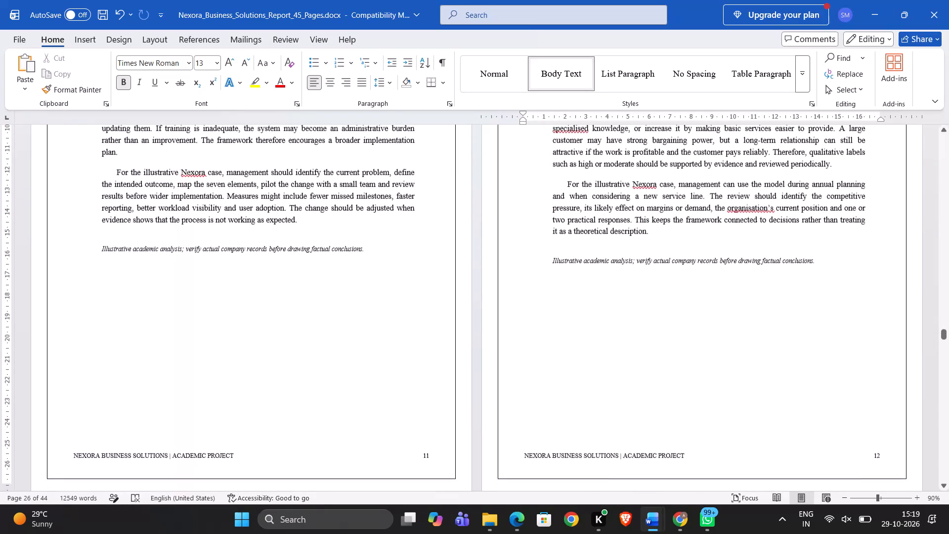
scroll(606, 224, "down", 1)
left_click_drag(548, 257, 749, 376)
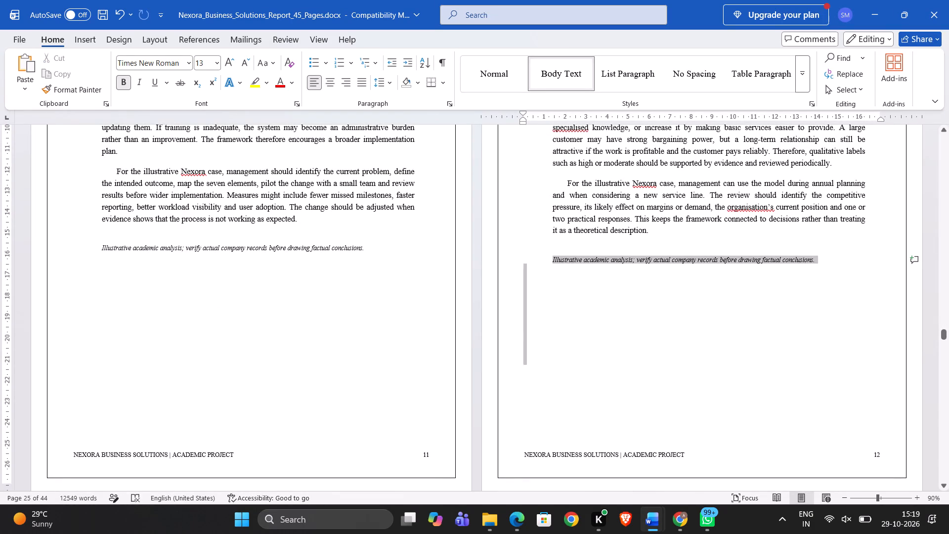
left_click_drag(749, 376, 888, 427)
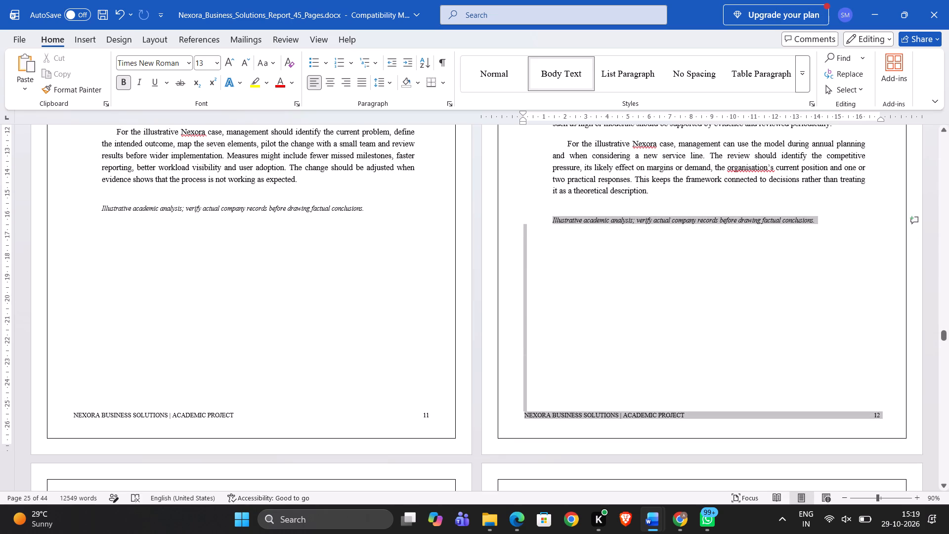
left_click_drag(888, 427, 888, 426)
key("BackSpace")
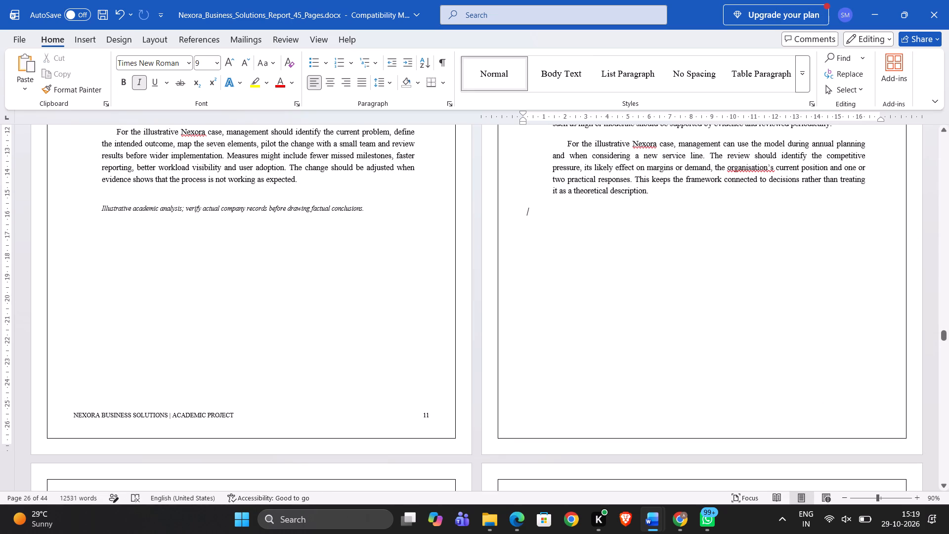
left_click_drag(100, 209, 456, 400)
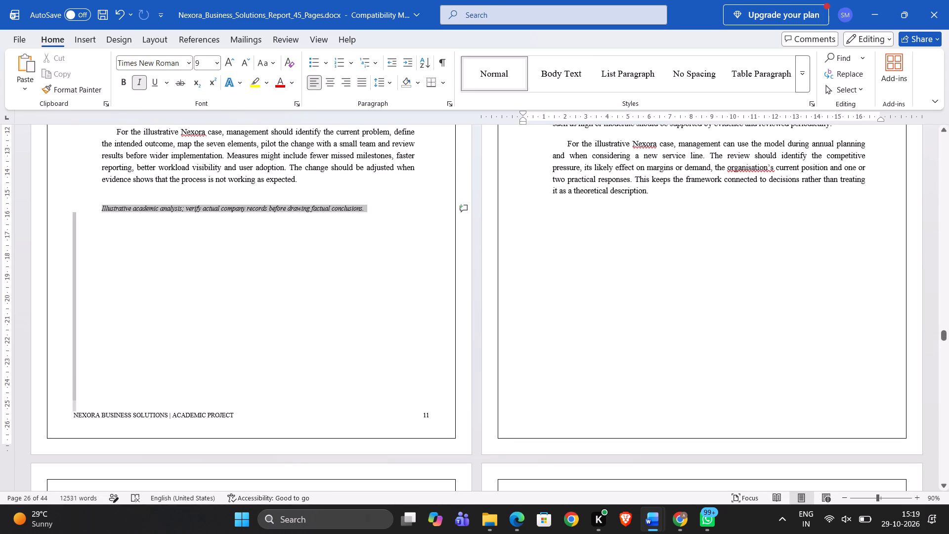
left_click_drag(456, 400, 445, 414)
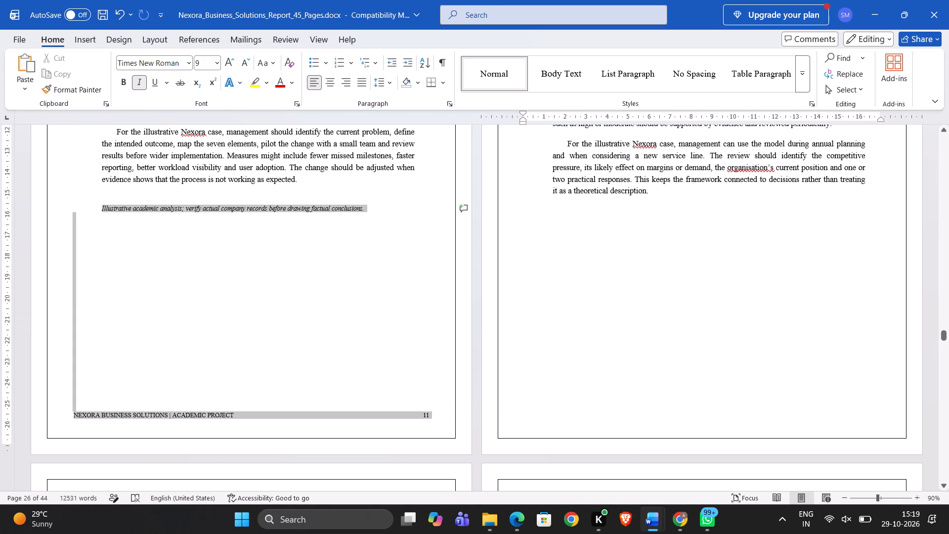
left_click_drag(445, 414, 445, 413)
key("BackSpace")
Delete the company footers with page numbers 17 and 16 from the two Chapter 4 SWOT Analysis pages.
scroll(445, 413, "down", 1)
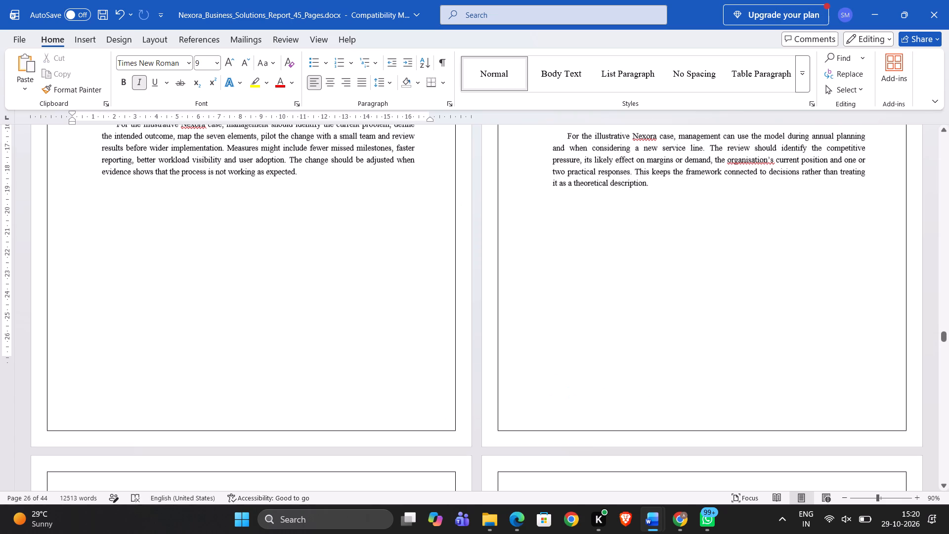
scroll(445, 413, "down", 6)
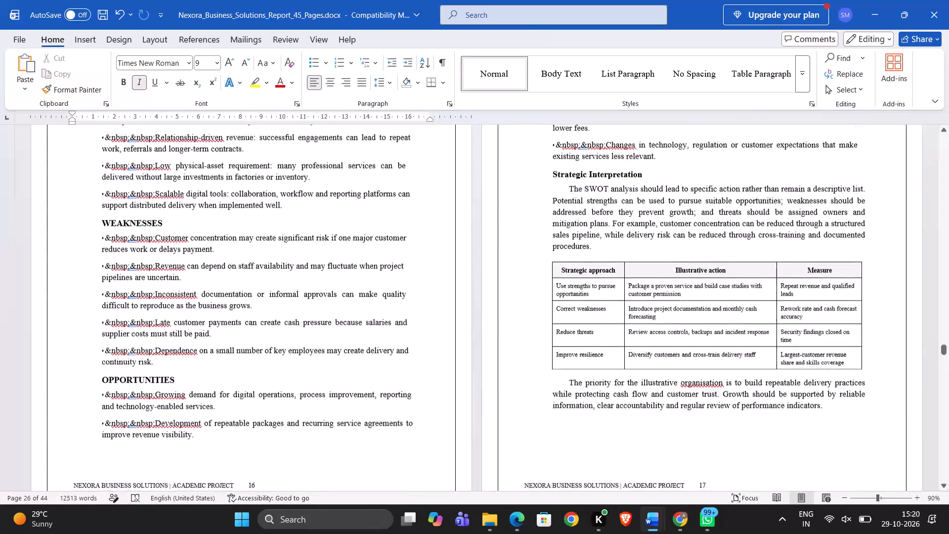
scroll(445, 413, "down", 2)
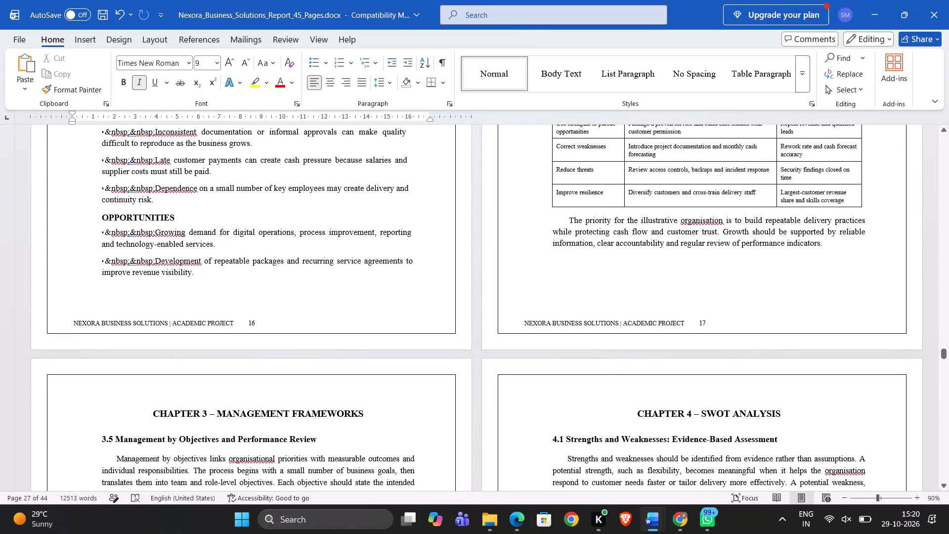
left_click_drag(522, 320, 696, 301)
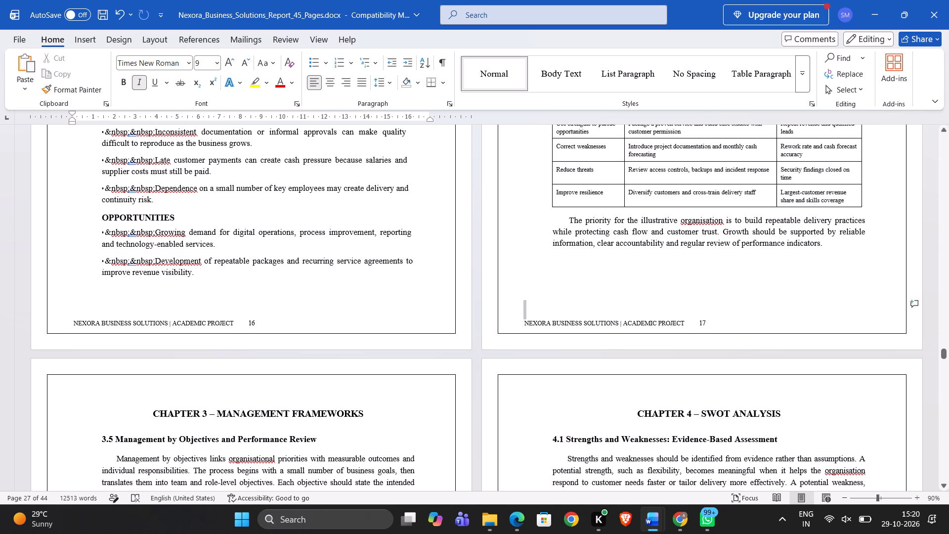
left_click_drag(696, 301, 710, 324)
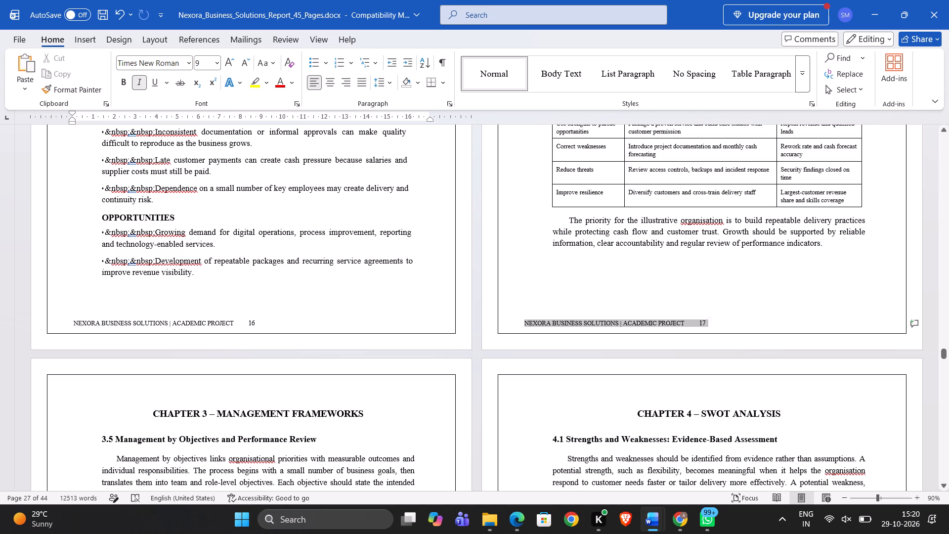
key("BackSpace")
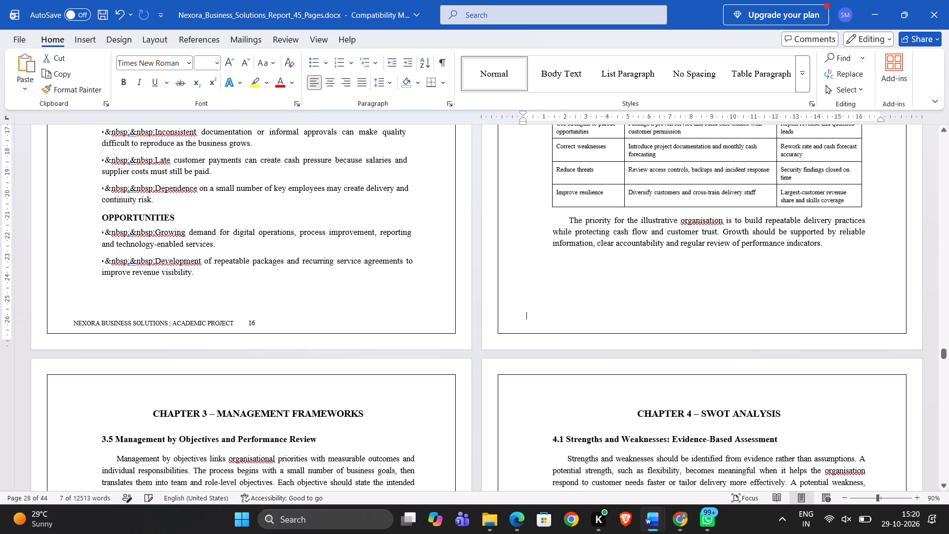
left_click_drag(269, 323, 61, 317)
key("BackSpace")
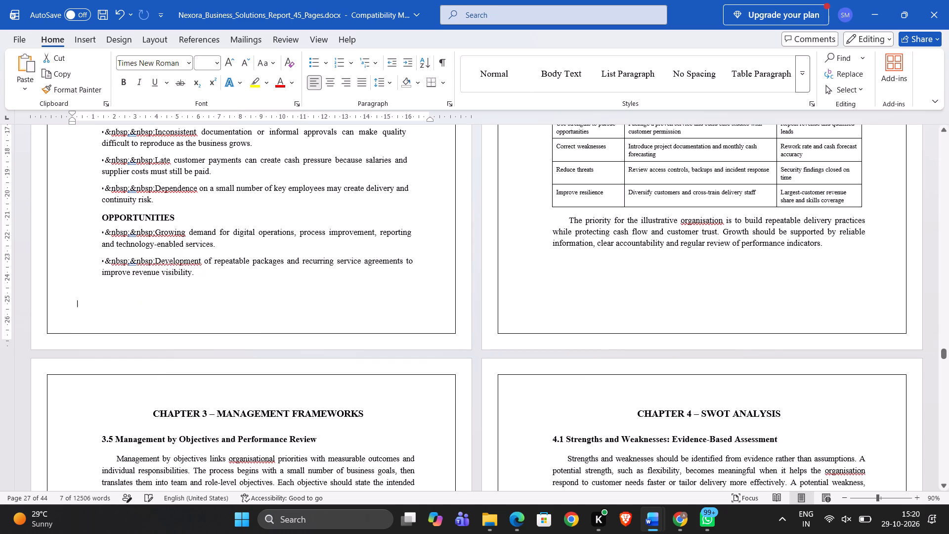
Review the pages from section 3.3 through the Chapter 4 SWOT Analysis to section 3.5 for leftover headings, notes and footers.
scroll(61, 317, "up", 2)
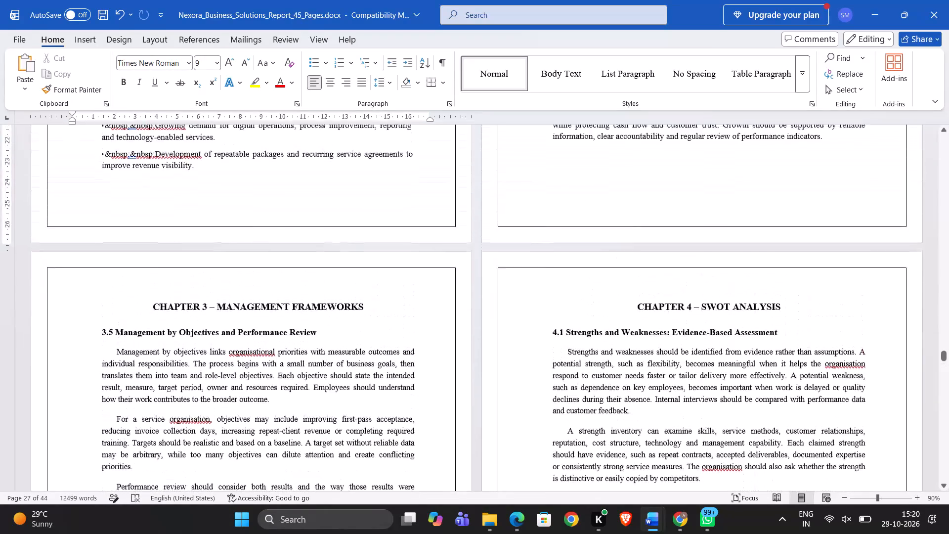
scroll(61, 317, "up", 1)
scroll(61, 317, "down", 1)
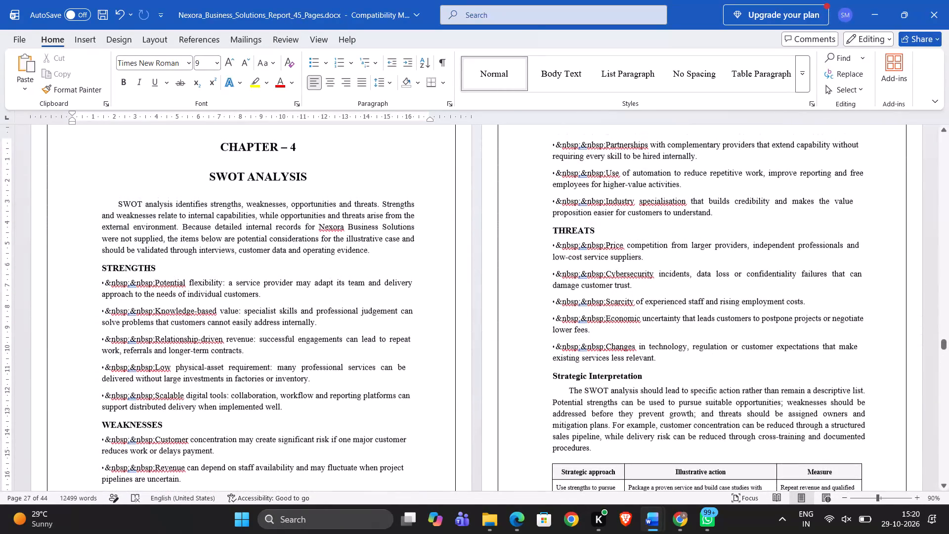
scroll(61, 317, "down", 3)
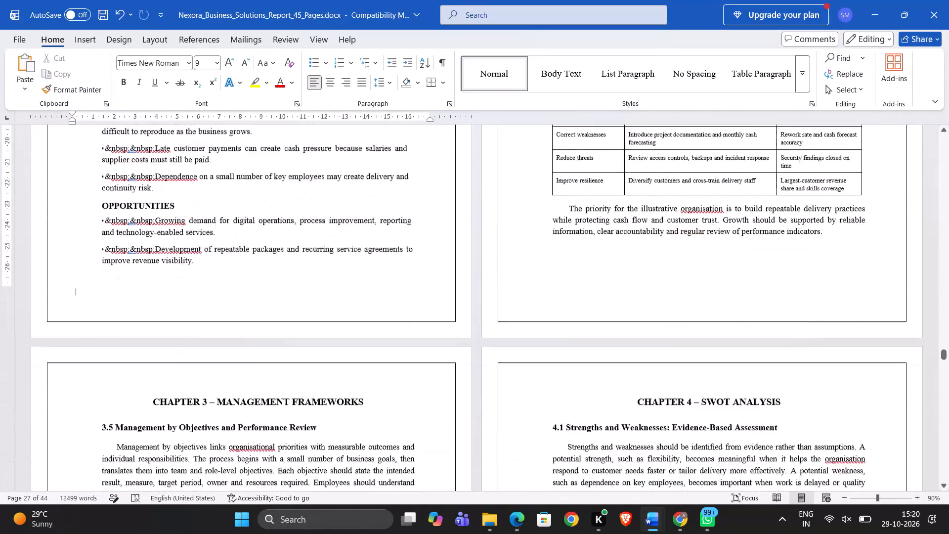
scroll(61, 317, "down", 1)
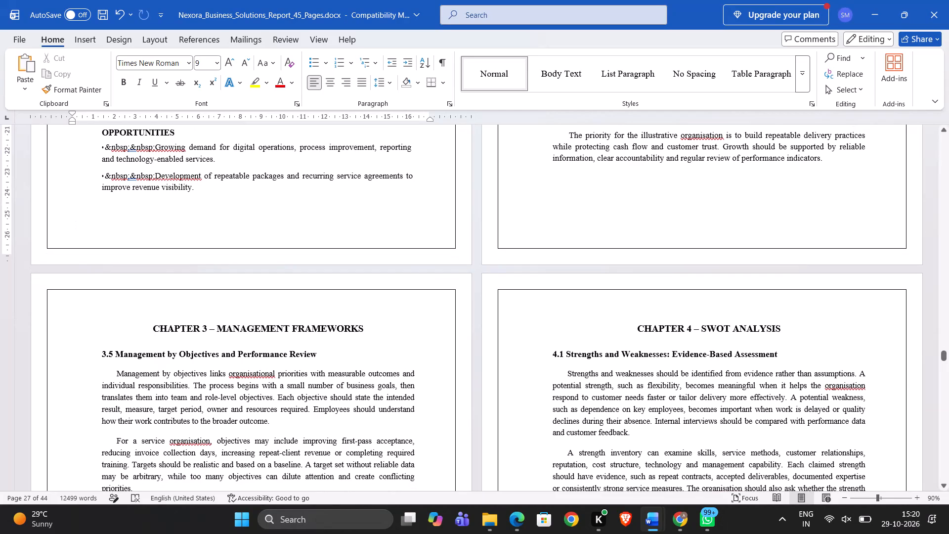
scroll(61, 317, "up", 4)
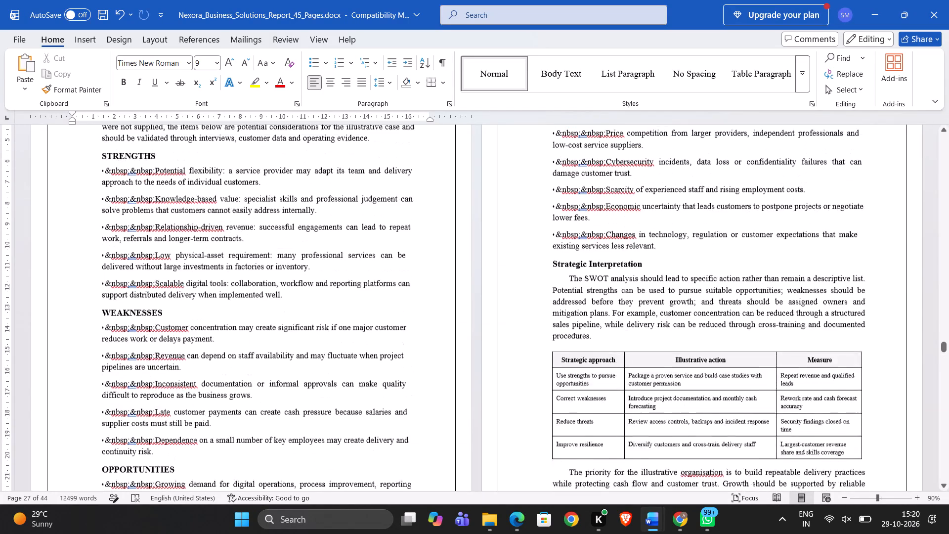
scroll(61, 317, "up", 3)
scroll(61, 317, "down", 2)
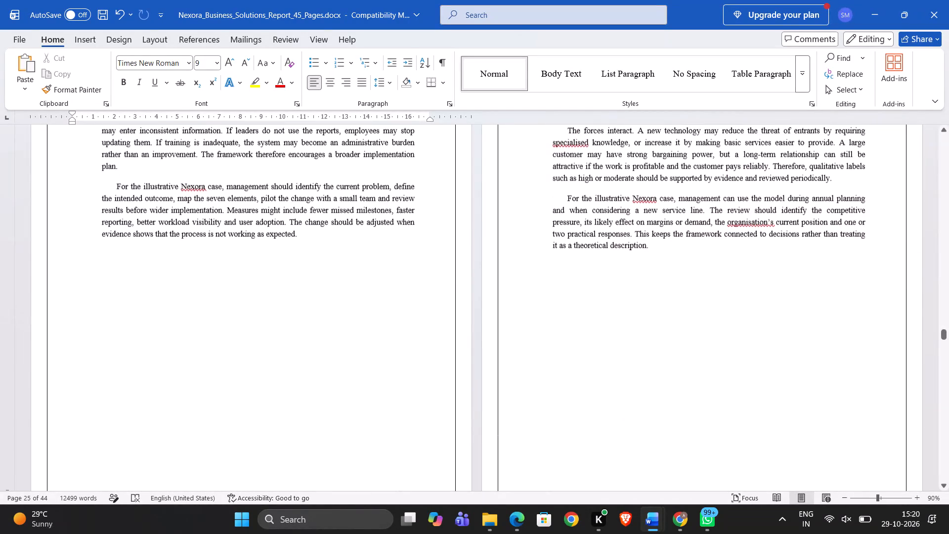
scroll(61, 317, "down", 1)
scroll(61, 317, "up", 1)
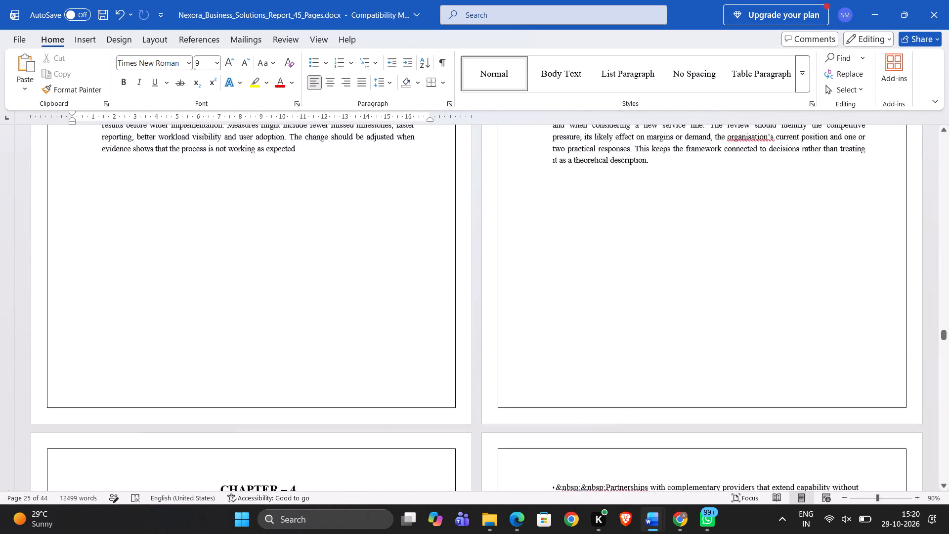
scroll(61, 317, "up", 1)
scroll(61, 317, "right", 1)
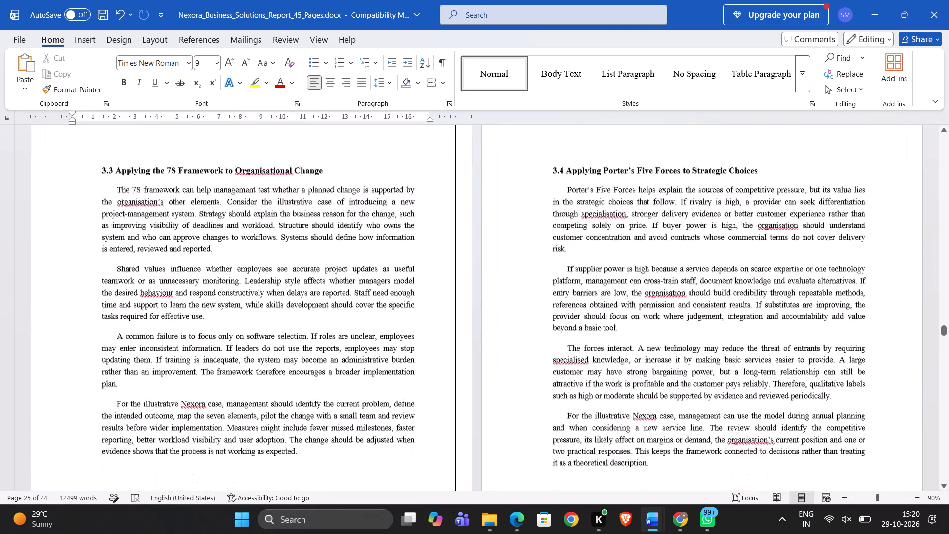
scroll(61, 317, "right", 1)
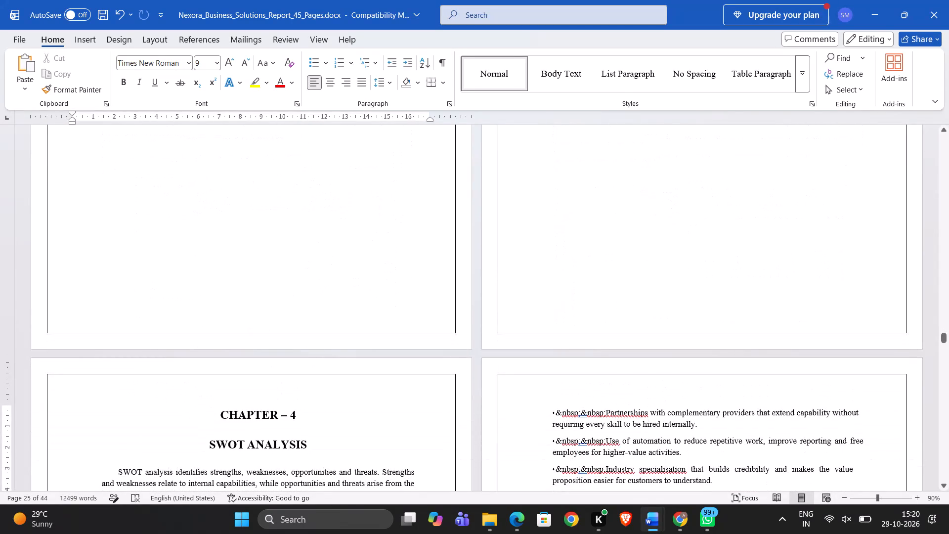
scroll(226, 379, "down", 5)
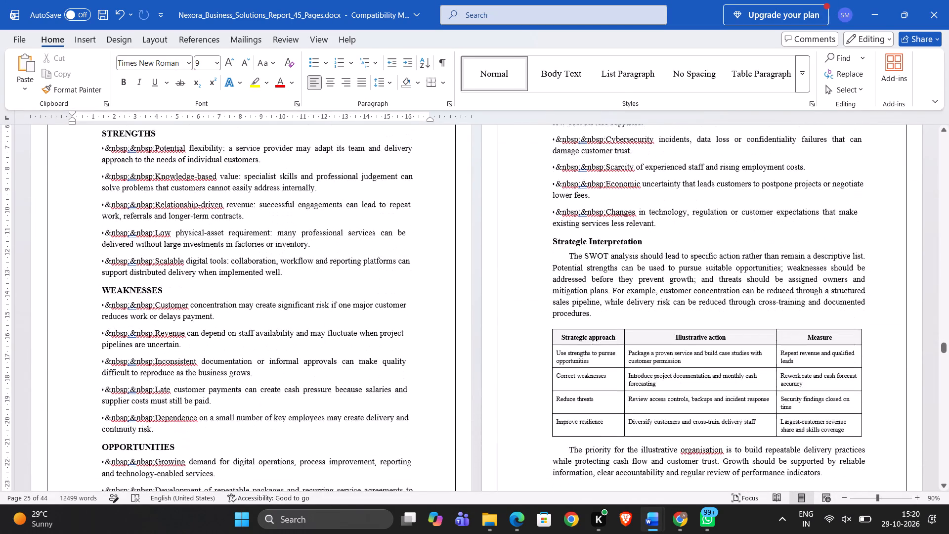
scroll(226, 379, "right", 1)
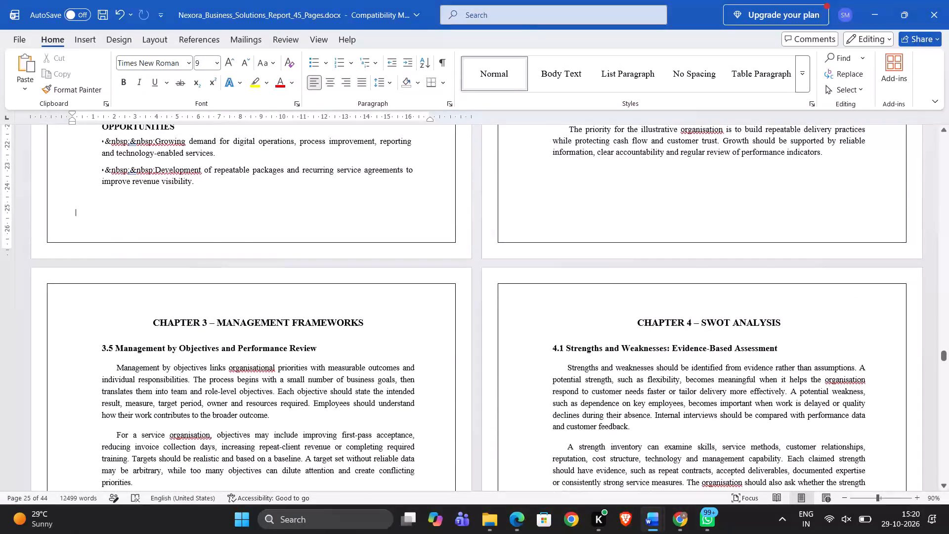
Delete the repeated "CHAPTER 3 – MANAGEMENT FRAMEWORKS" heading above section 3.5 Management by Objectives and Performance Review.
left_click(419, 319)
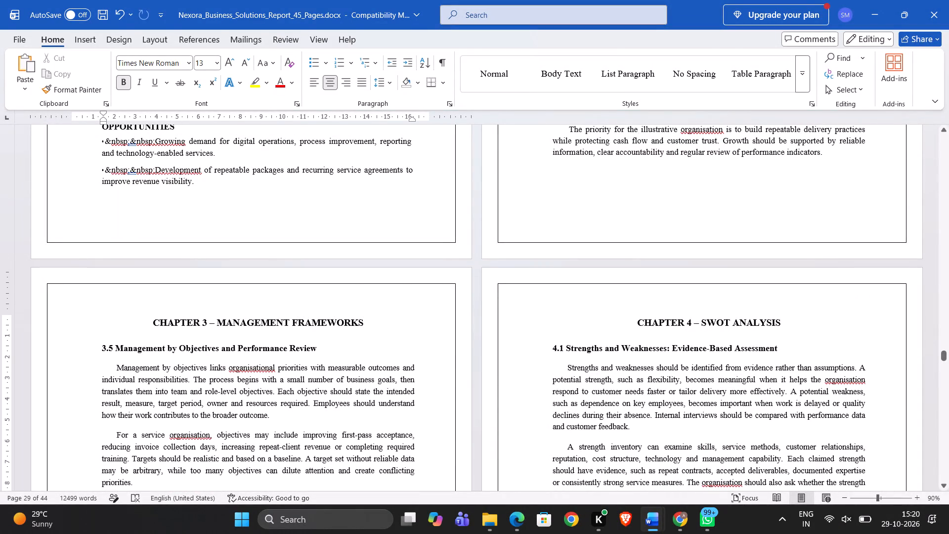
left_click_drag(463, 282, 451, 286)
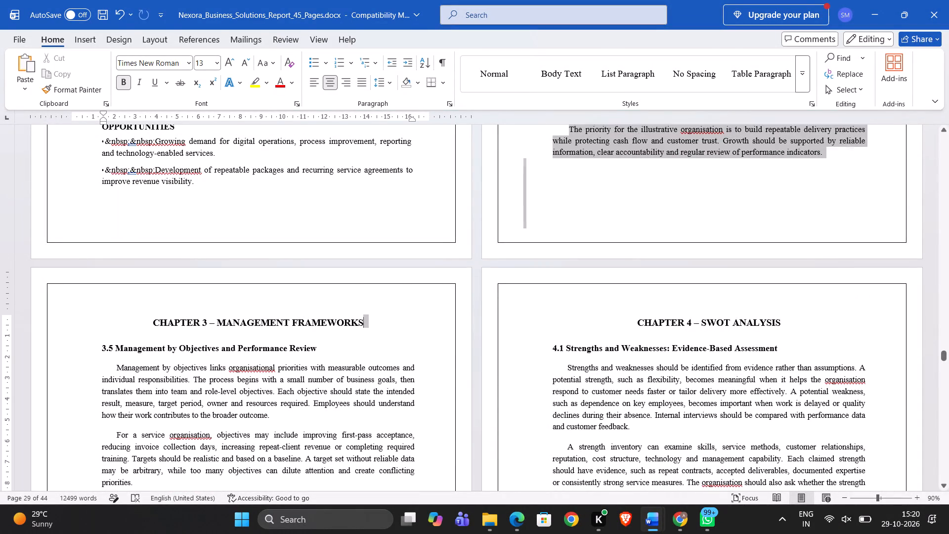
left_click_drag(451, 286, 438, 297)
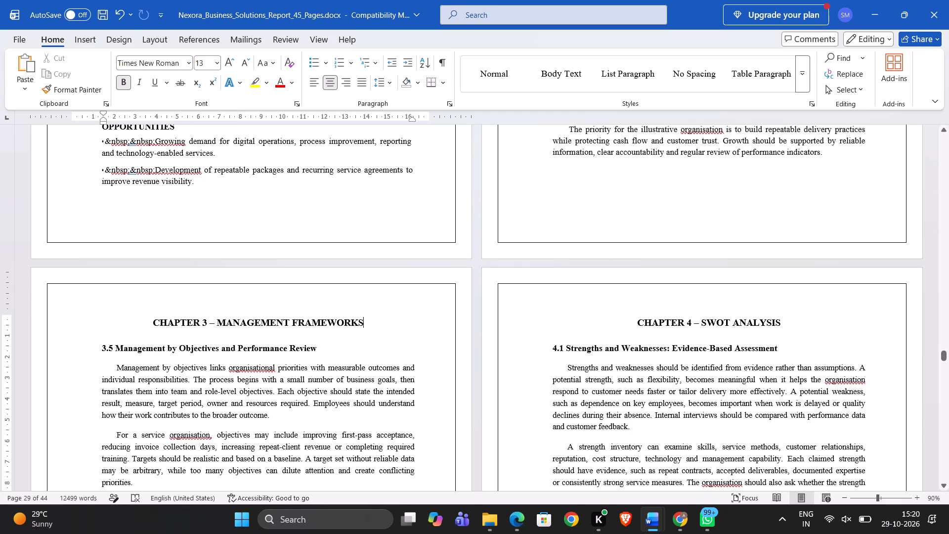
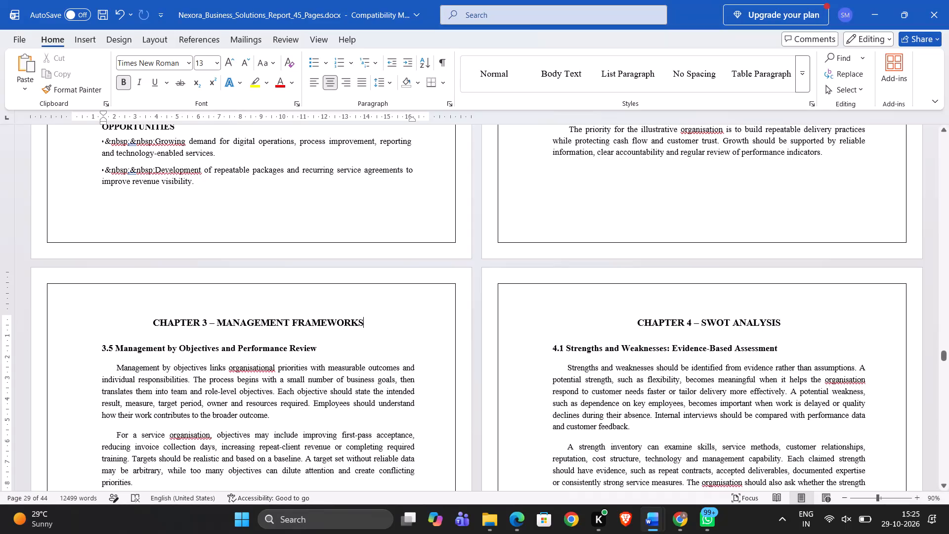
Return to the start of the report and check the Chapter 1 pages for leftover headings, notes and footers.
scroll(590, 296, "up", 1)
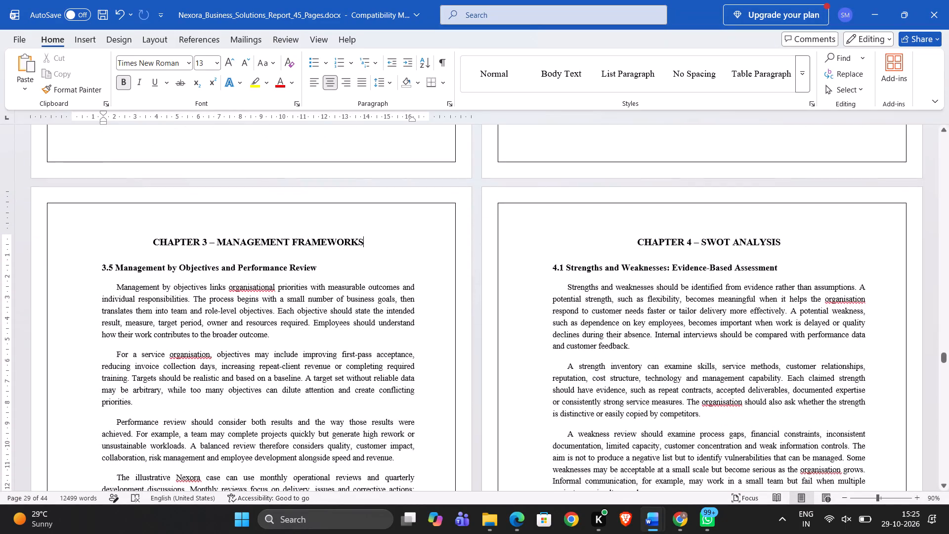
scroll(590, 296, "up", 2)
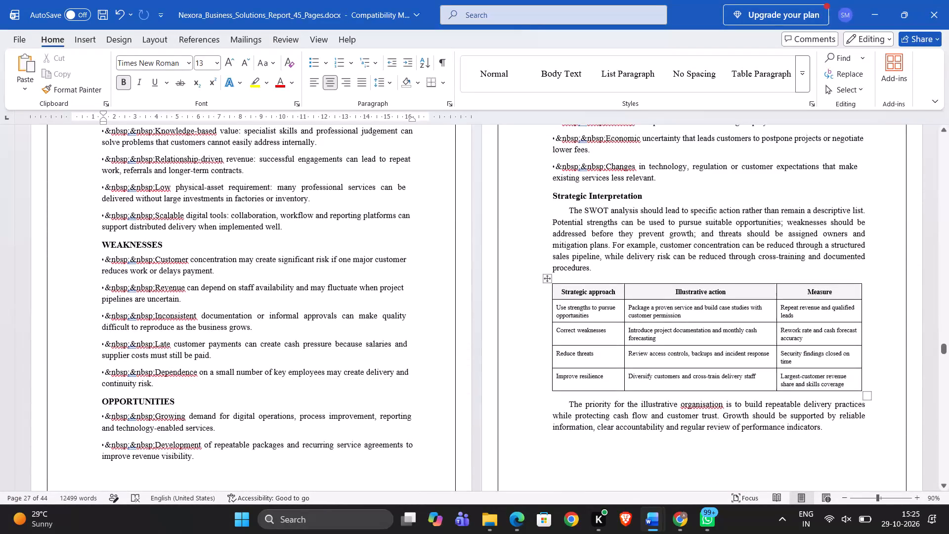
scroll(590, 296, "up", 3)
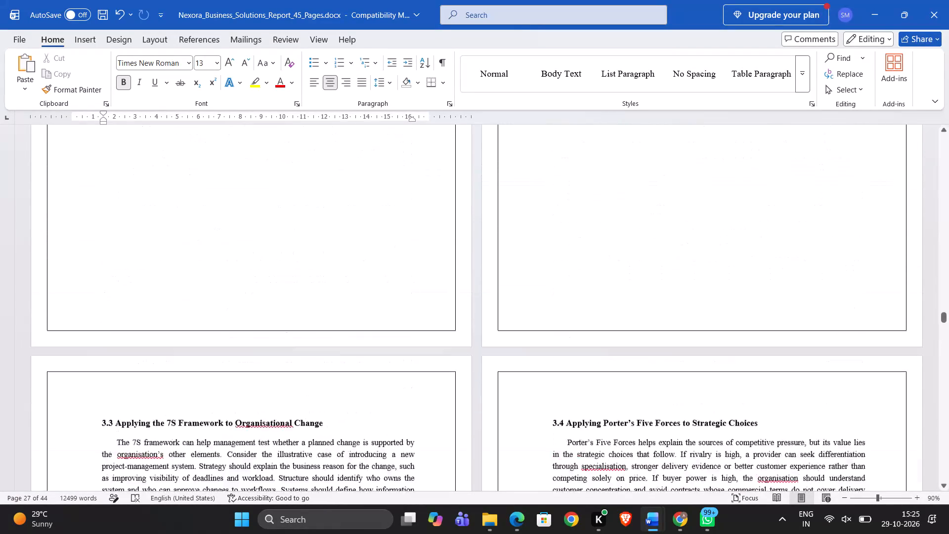
scroll(590, 296, "up", 12)
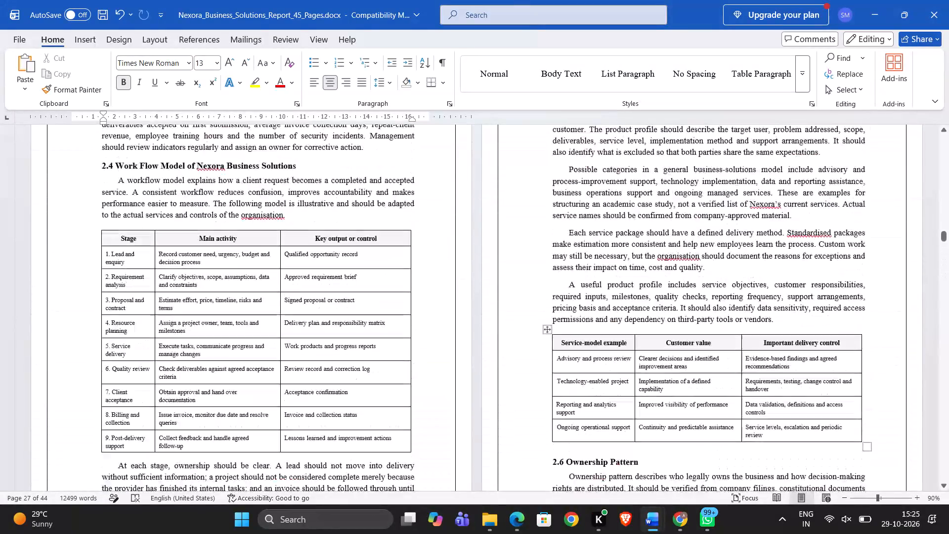
scroll(590, 296, "up", 20)
scroll(590, 296, "up", 20)
scroll(590, 296, "up", 20)
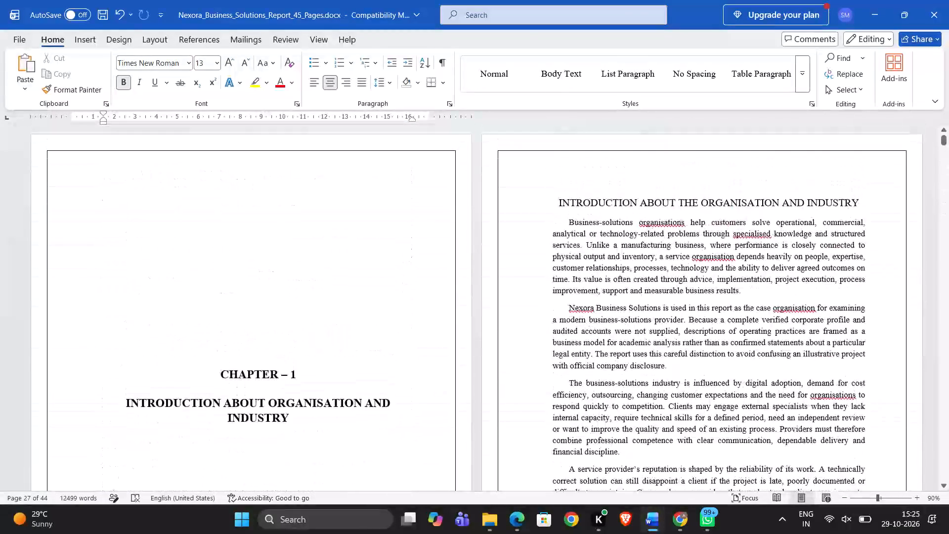
scroll(590, 296, "down", 7)
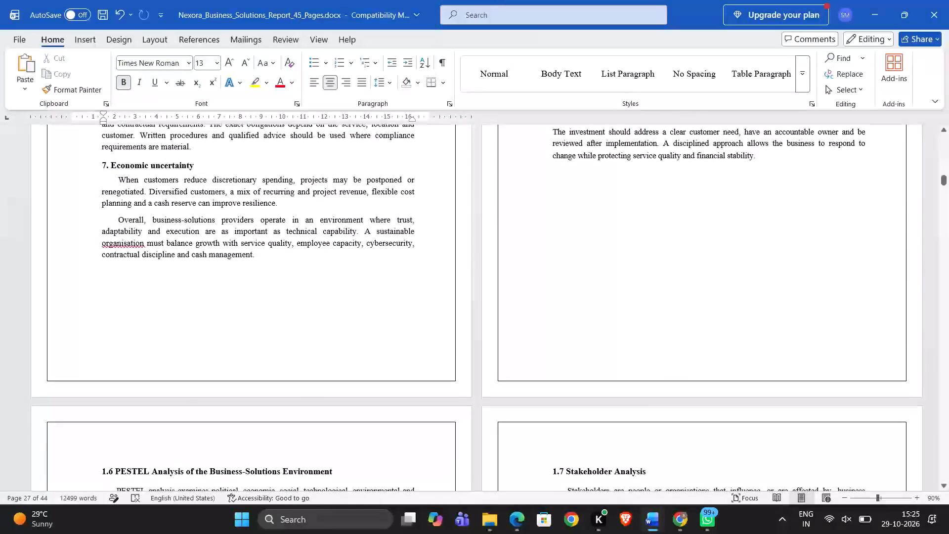
scroll(590, 296, "down", 9)
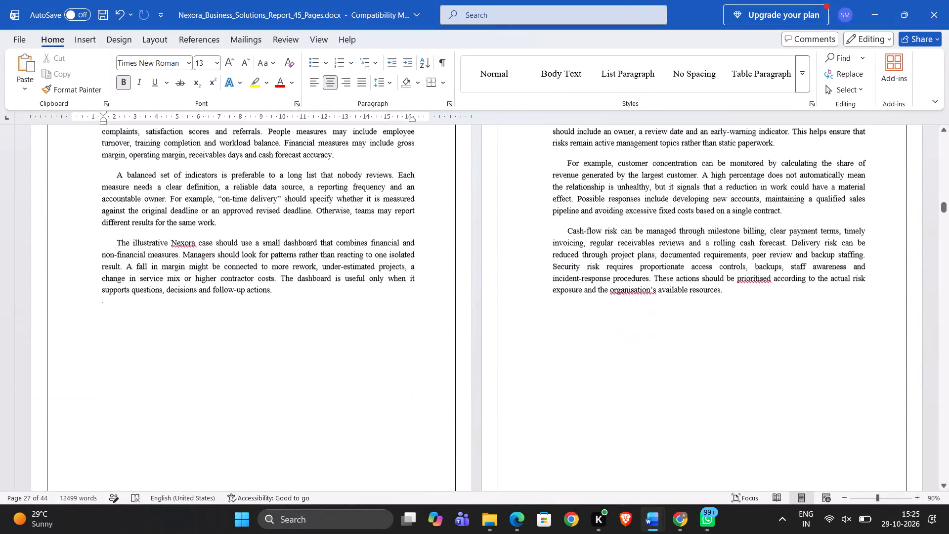
scroll(590, 296, "down", 2)
Review the Chapter 2 pages from 2.1 Background to 2.8 Future Growth and Prospects for leftover headings, notes and footers.
scroll(590, 296, "up", 1)
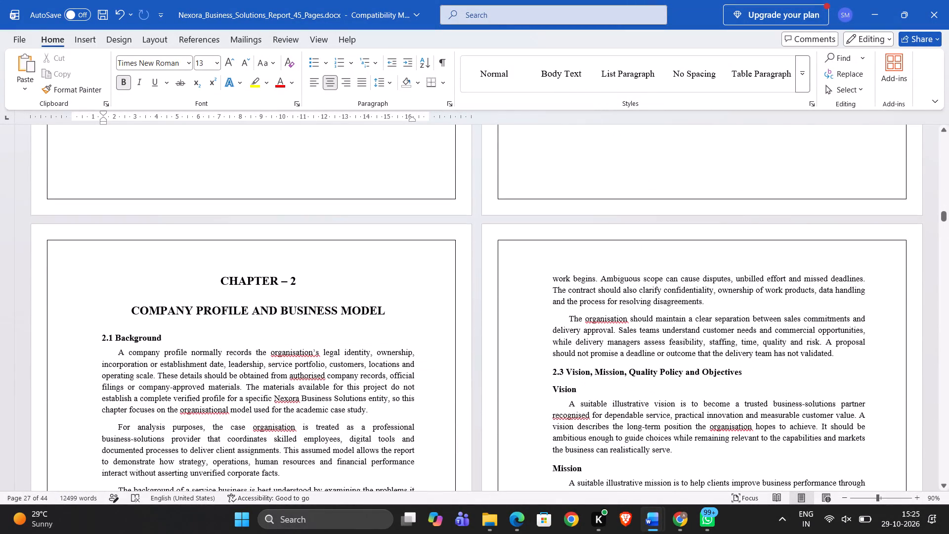
scroll(590, 296, "up", 1)
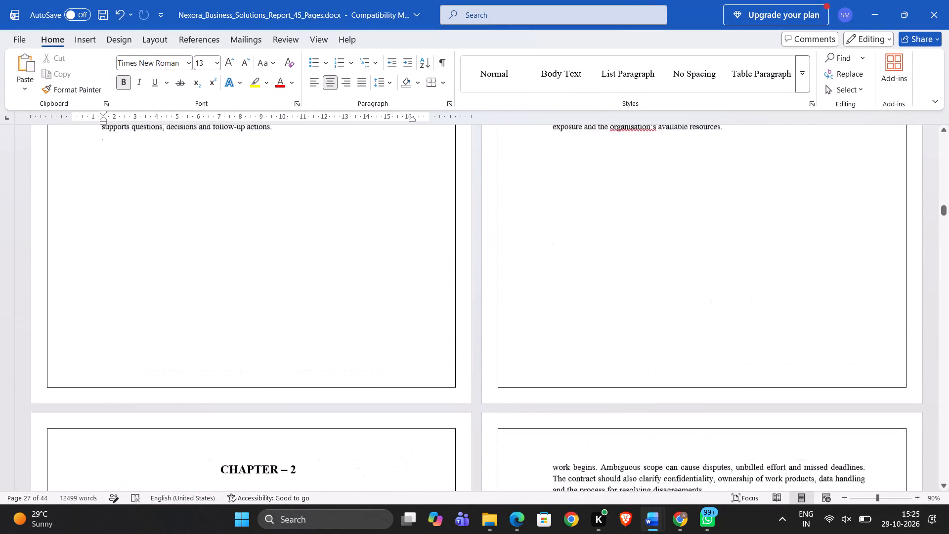
scroll(590, 296, "up", 1)
scroll(590, 296, "down", 3)
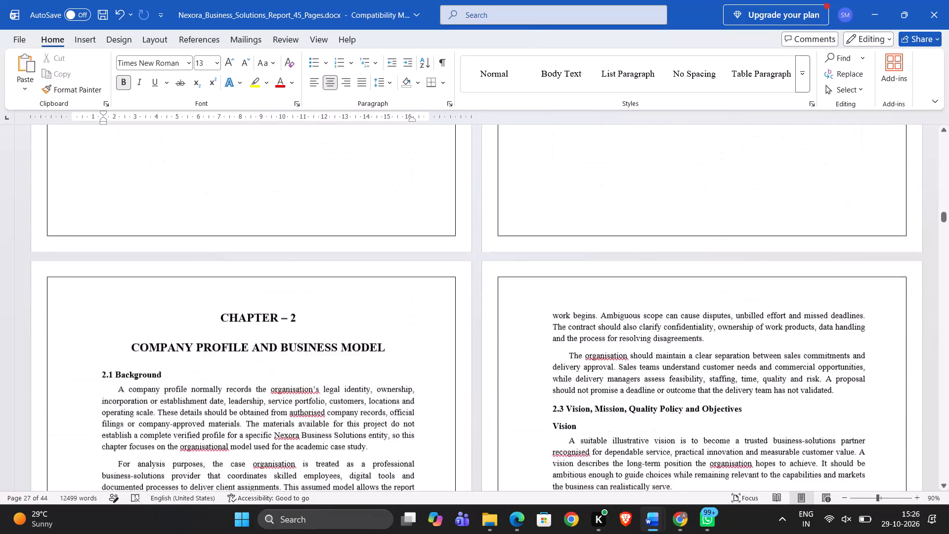
scroll(590, 296, "down", 2)
scroll(590, 296, "up", 1)
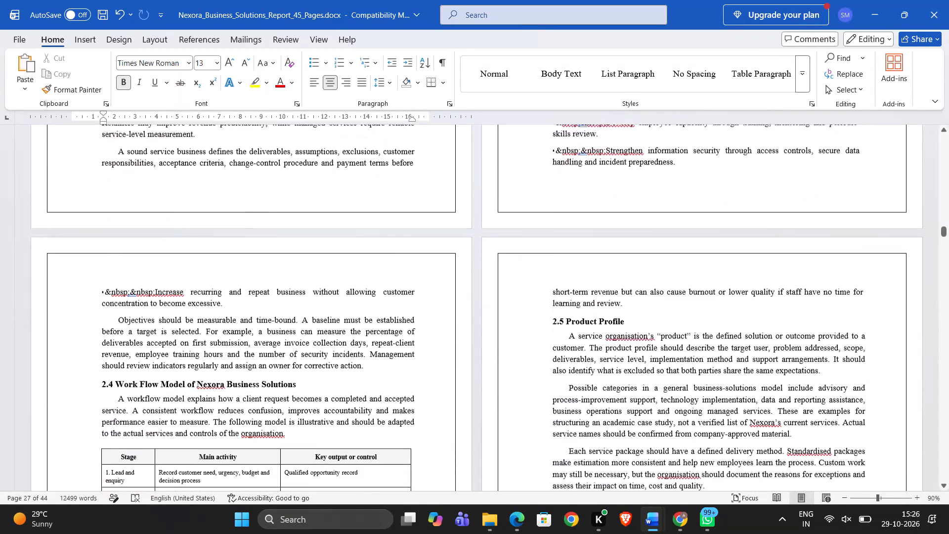
scroll(590, 296, "up", 2)
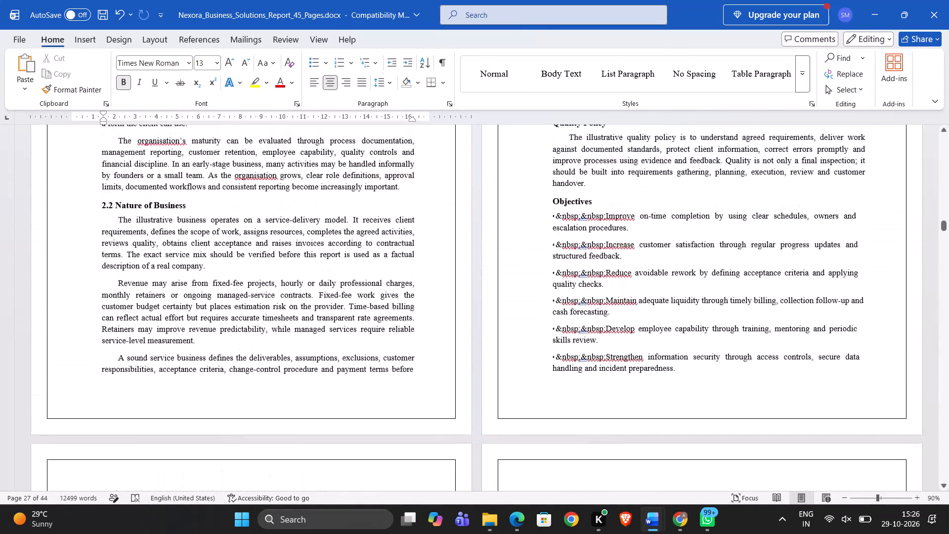
scroll(590, 296, "up", 1)
scroll(590, 296, "down", 3)
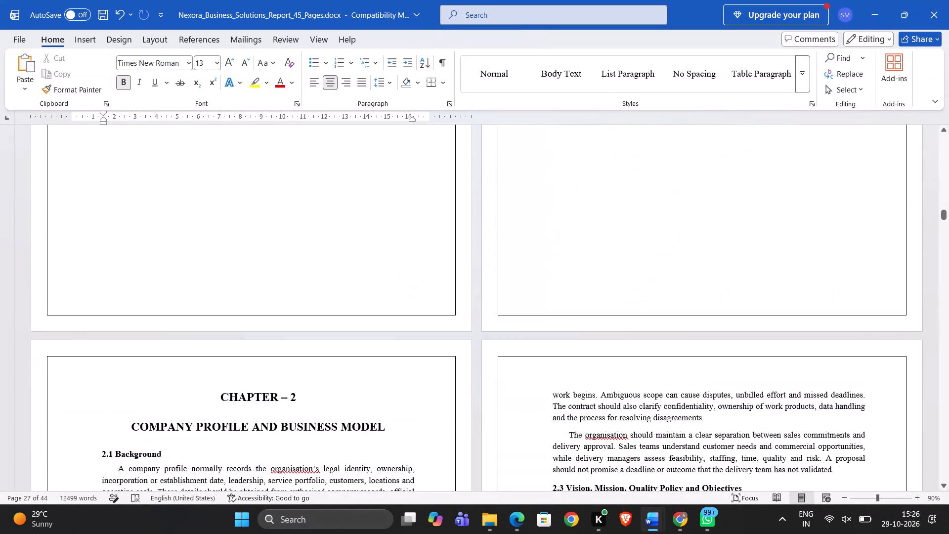
scroll(590, 296, "down", 3)
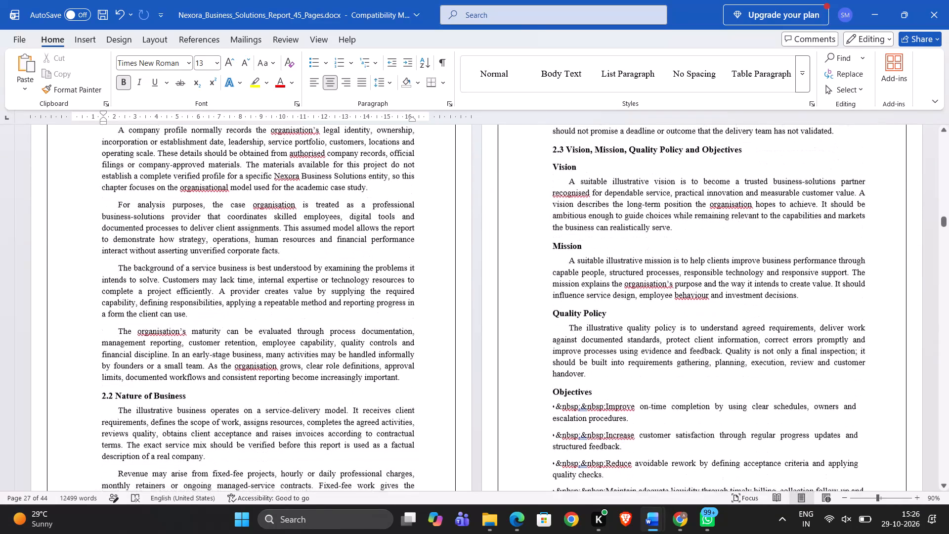
scroll(590, 296, "down", 4)
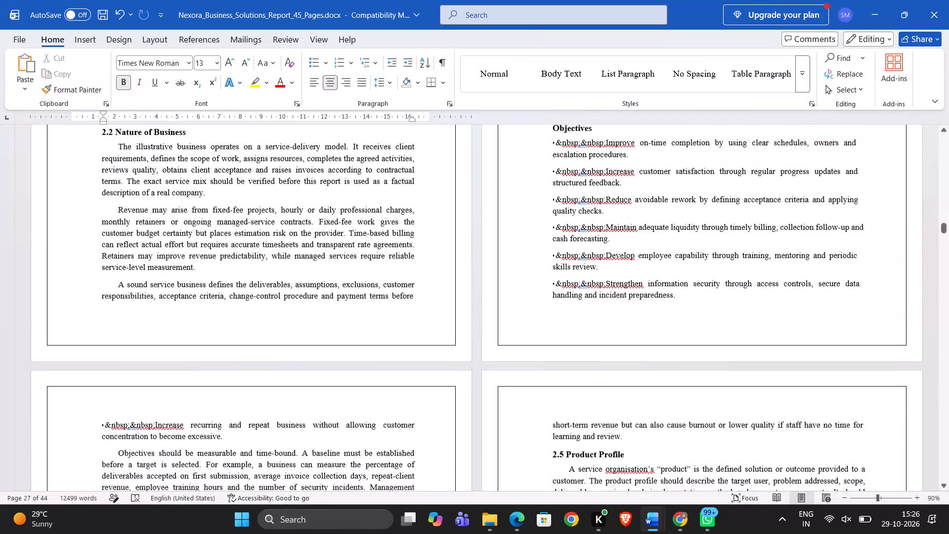
scroll(590, 296, "down", 3)
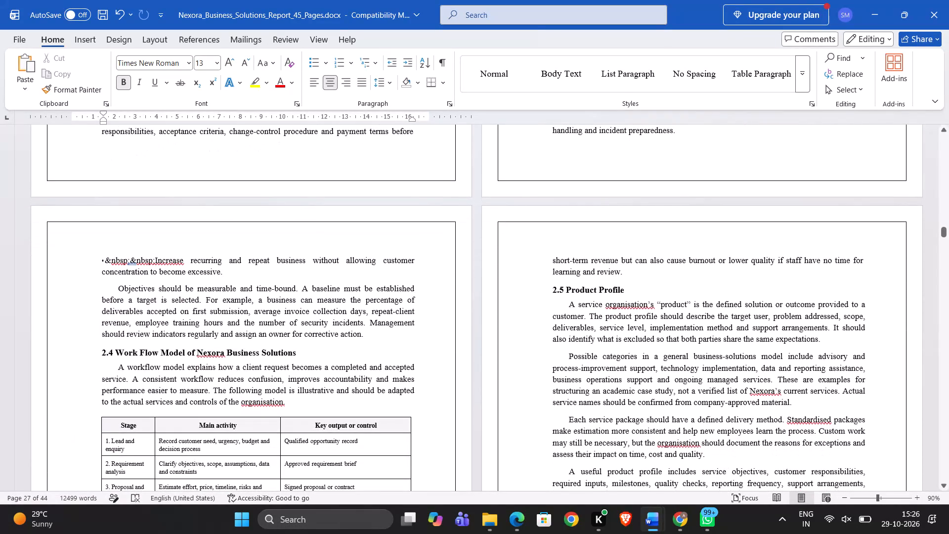
scroll(590, 296, "up", 5)
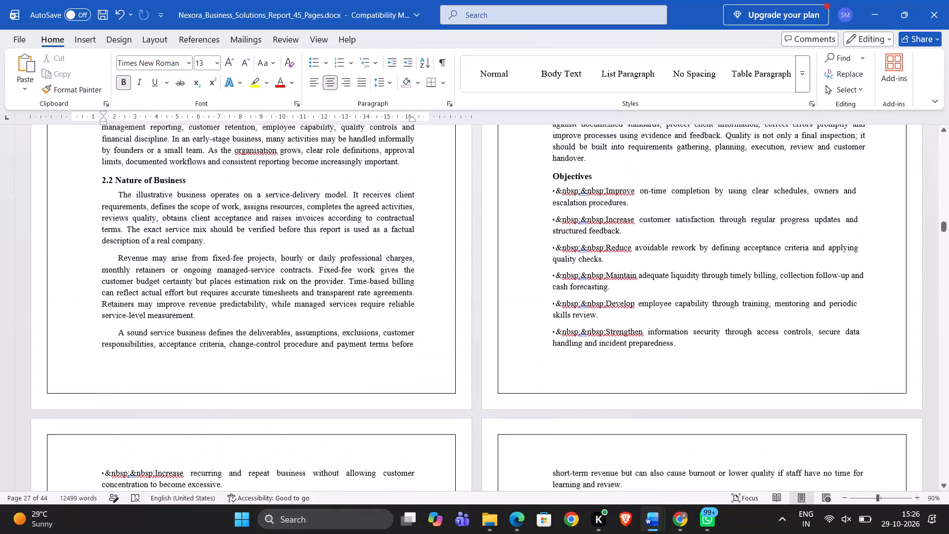
scroll(590, 296, "down", 2)
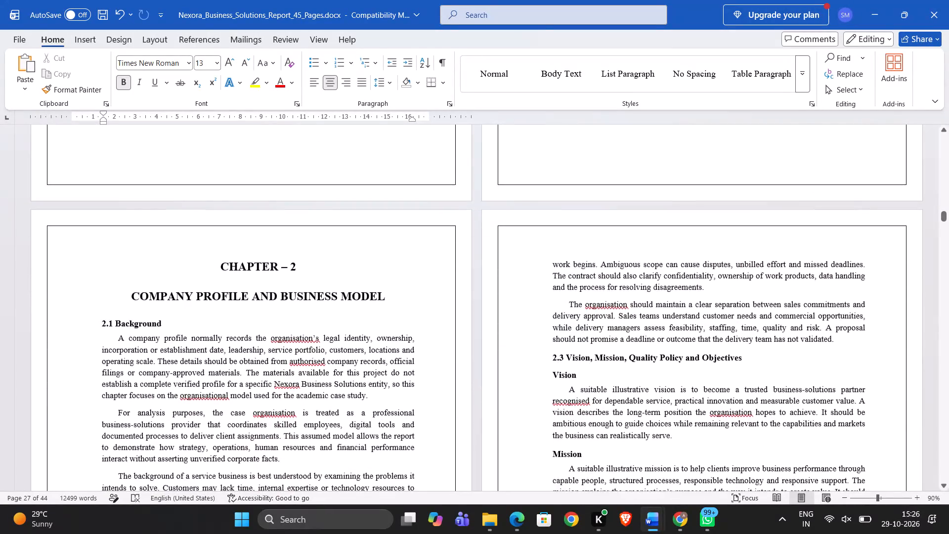
scroll(590, 296, "down", 2)
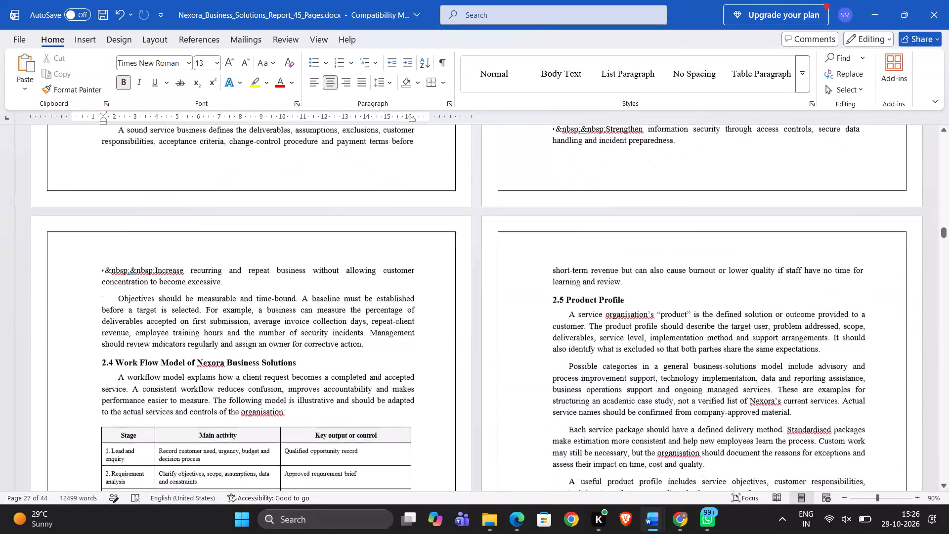
scroll(590, 296, "down", 4)
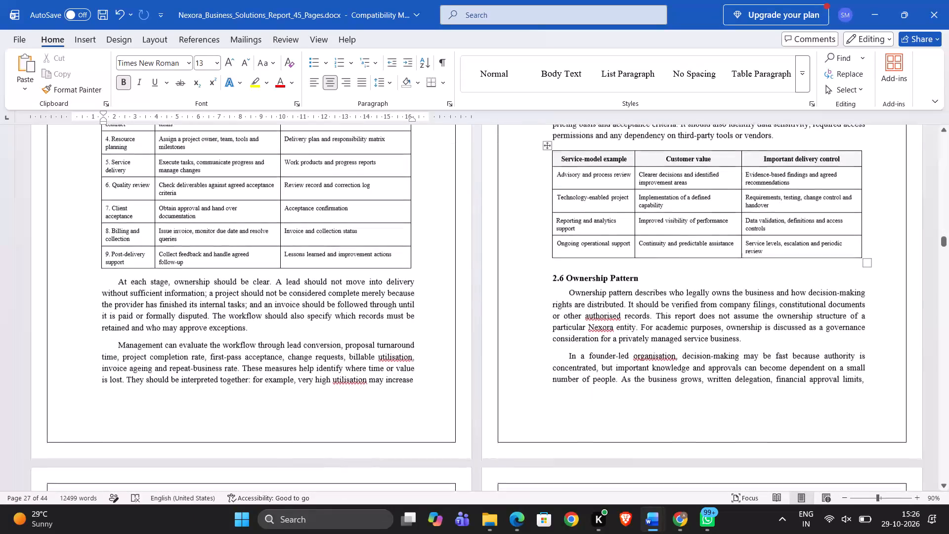
scroll(590, 296, "down", 3)
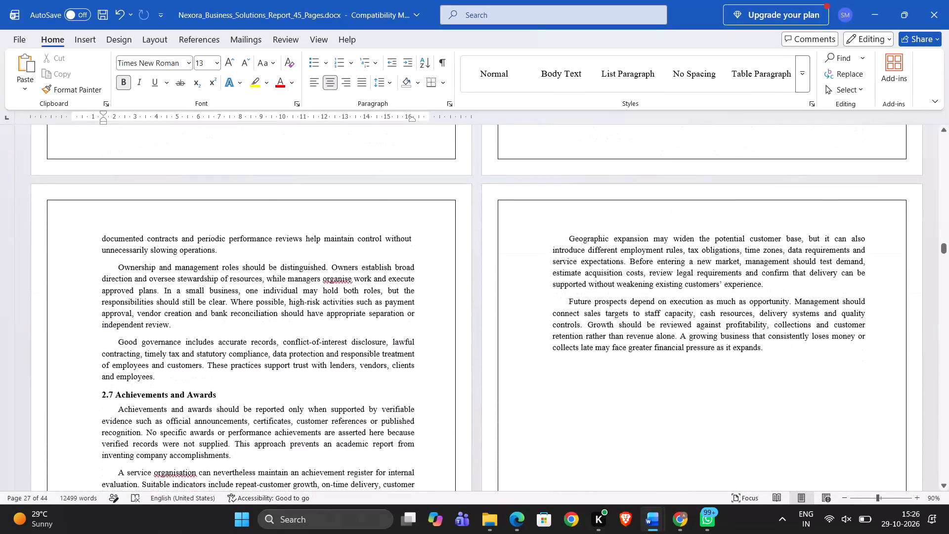
scroll(590, 296, "down", 3)
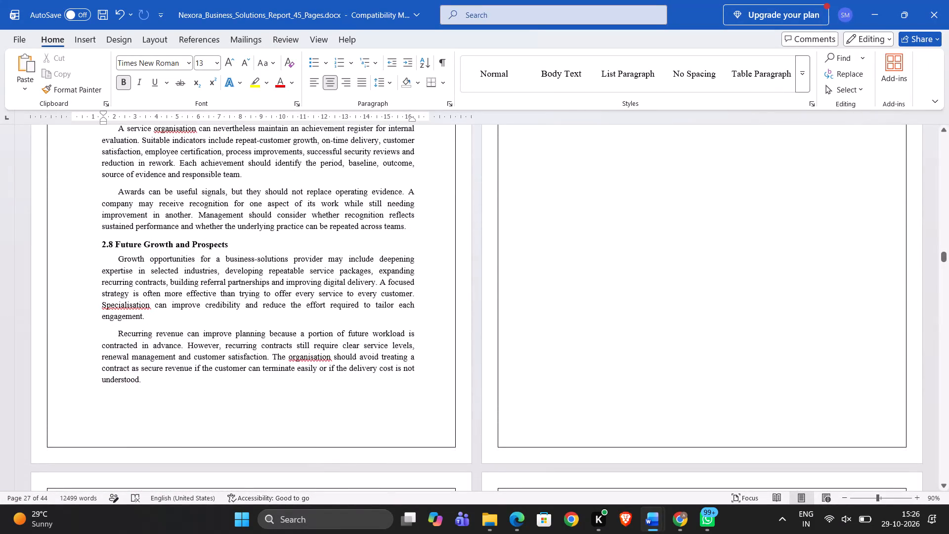
Delete the repeated "CHAPTER 2 – COMPANY PROFILE AND BUSINESS MODEL" headings above sections 2.9 and 2.10.
scroll(590, 296, "down", 2)
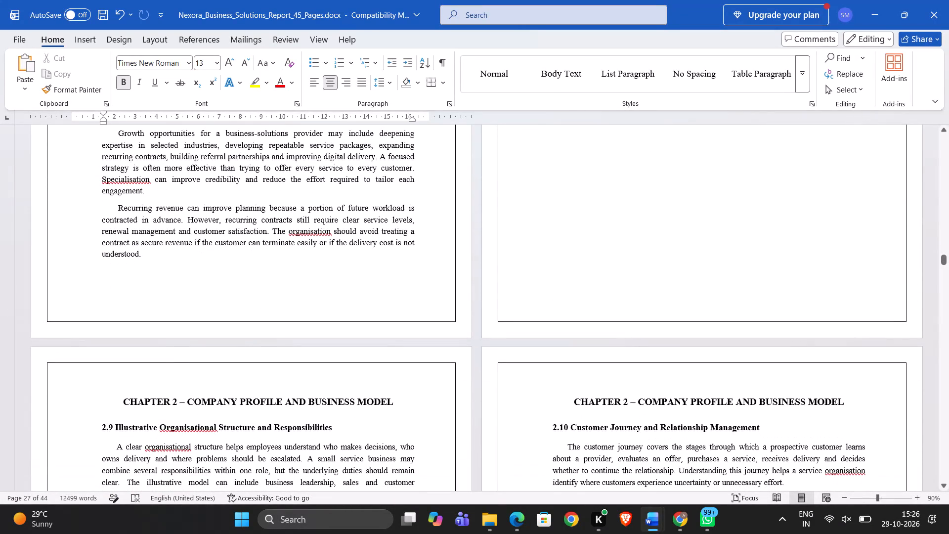
scroll(451, 386, "down", 3)
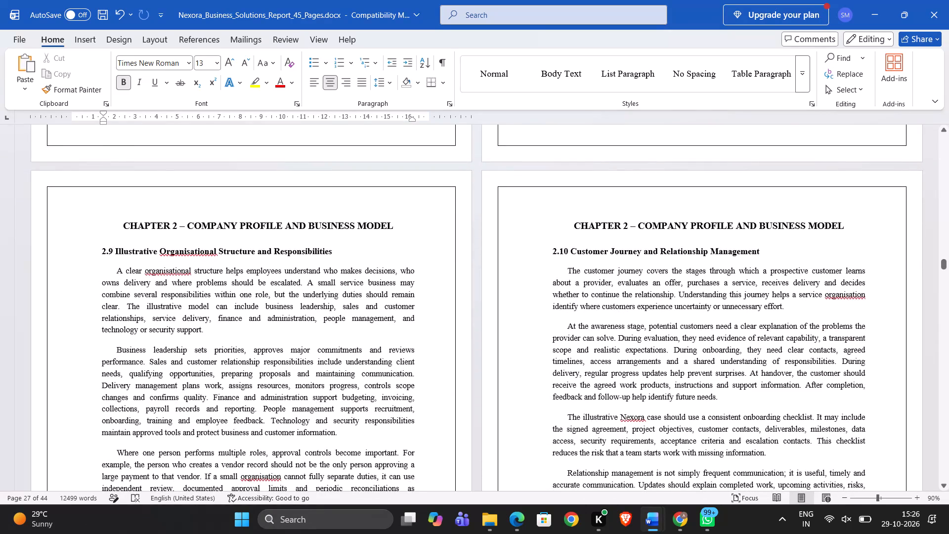
scroll(451, 386, "up", 2)
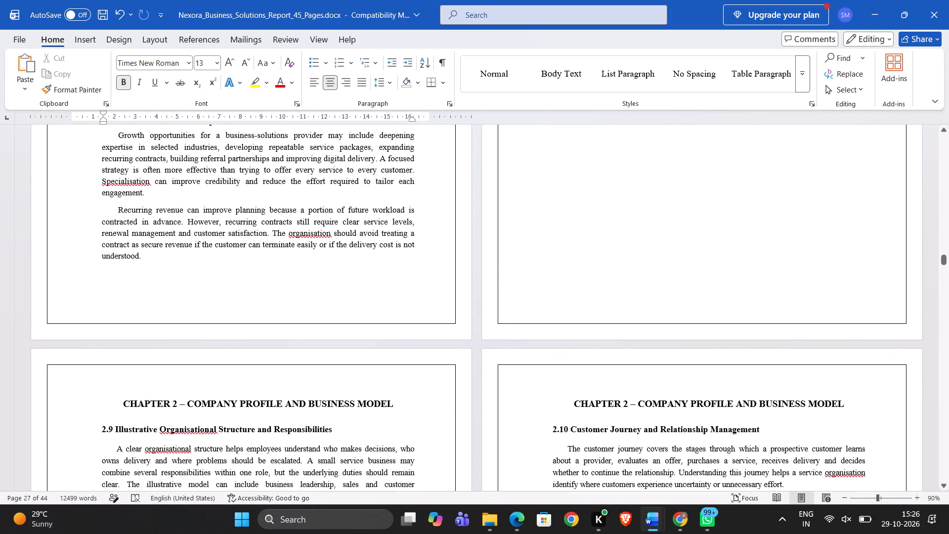
left_click_drag(406, 397, 97, 395)
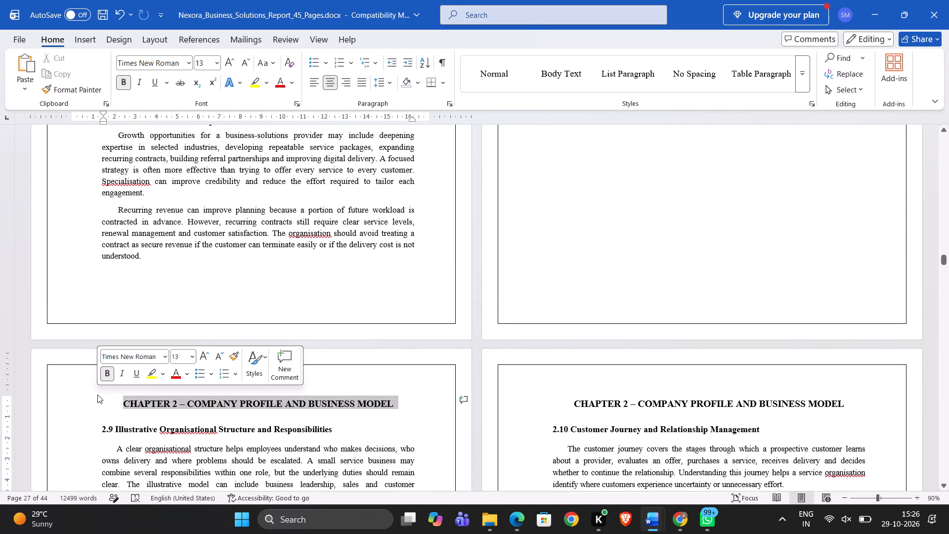
key("BackSpace")
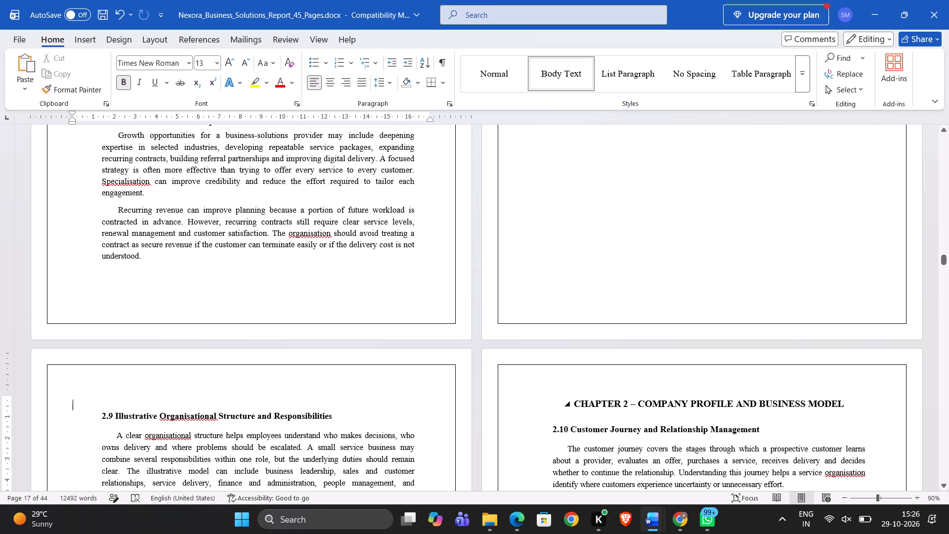
left_click_drag(576, 409, 561, 408)
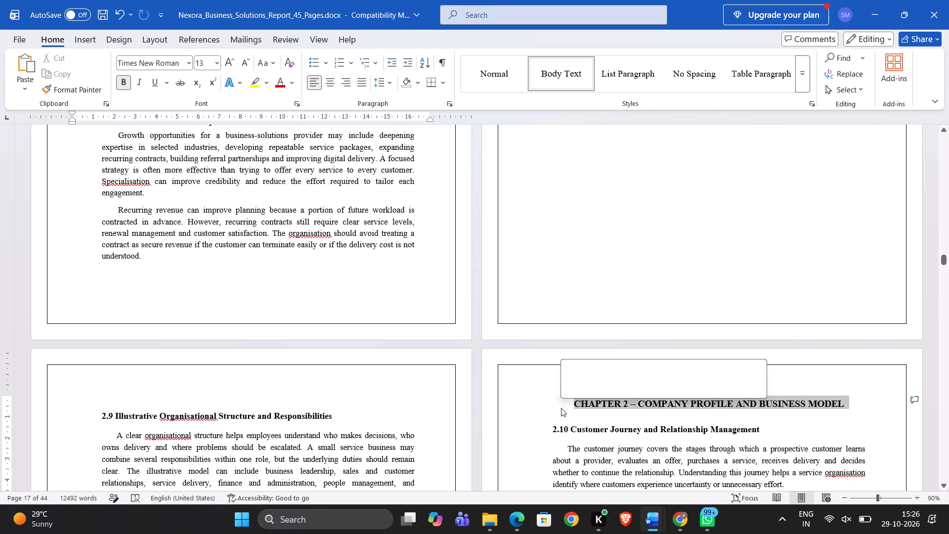
key("BackSpace")
Delete the repeated "CHAPTER 2 – COMPANY PROFILE AND BUSINESS MODEL" heading above section 2.11 Quality Assurance and Continuous Improvement.
scroll(561, 408, "down", 1)
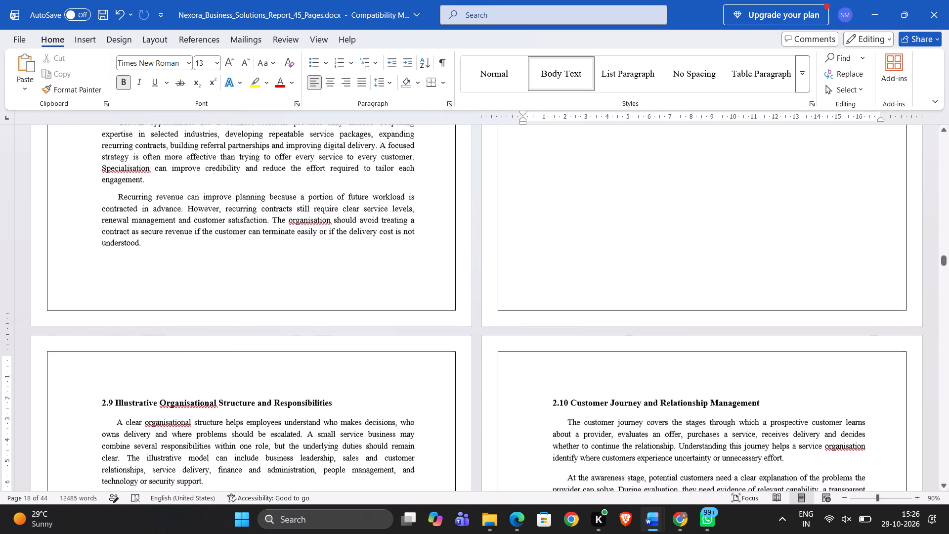
scroll(561, 408, "down", 6)
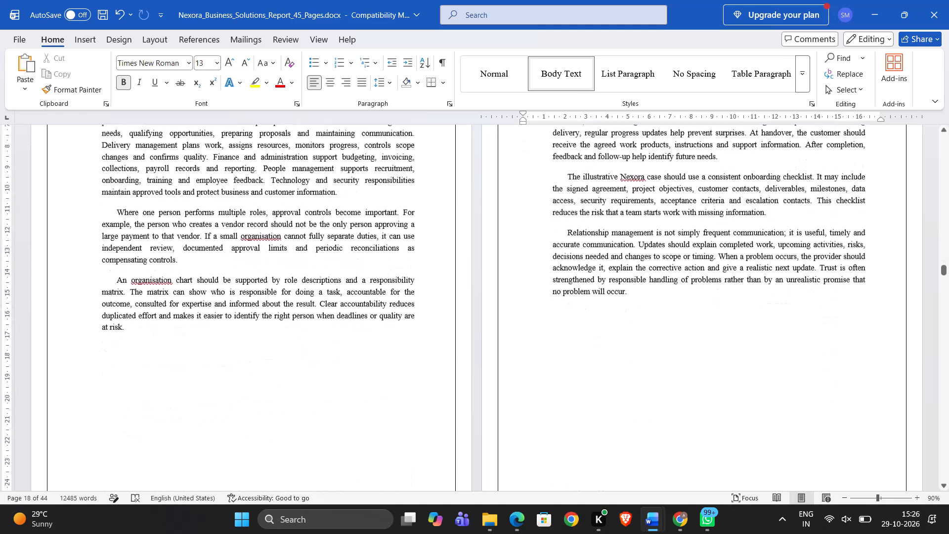
scroll(561, 408, "down", 3)
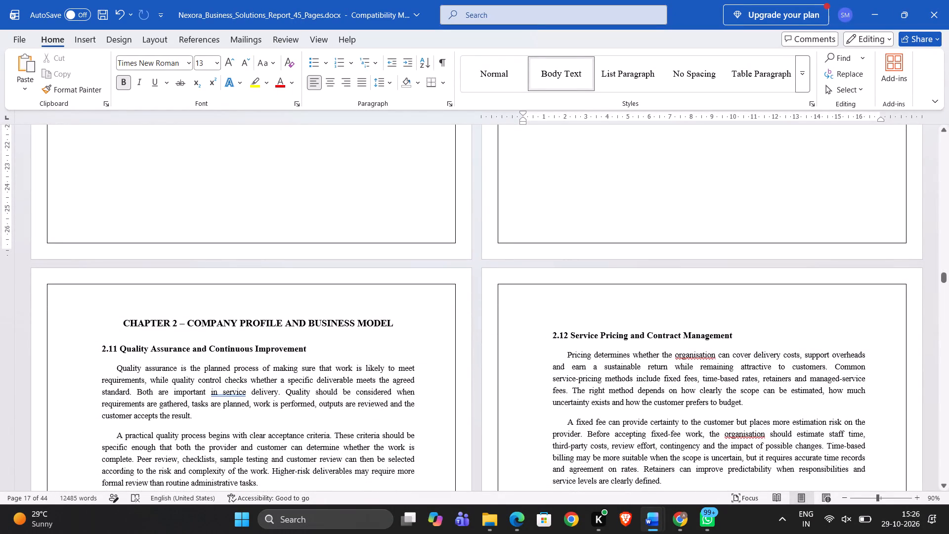
left_click_drag(397, 321, 133, 314)
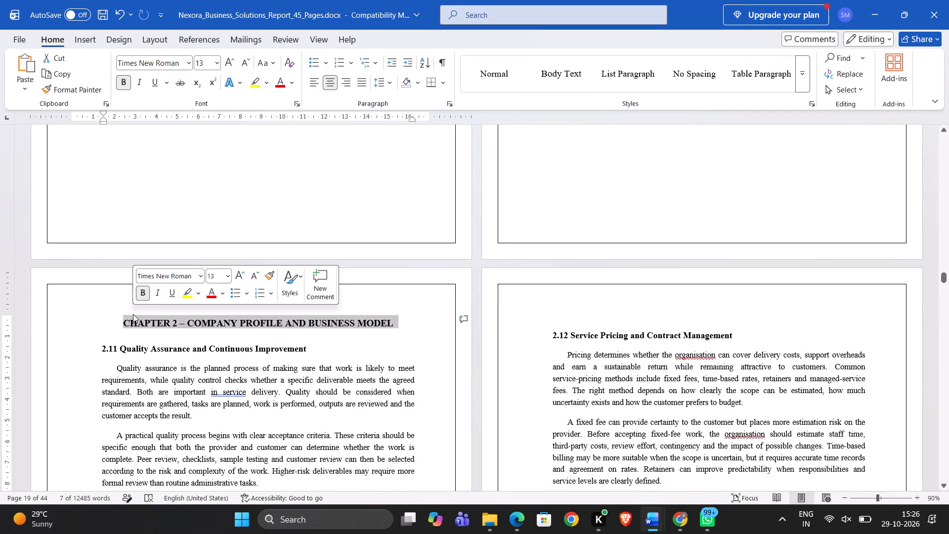
key("BackSpace")
Review the pages from section 2.11 through Chapter 3 Management Frameworks to section 2.13 for leftover repeated chapter headings.
scroll(251, 351, "down", 1)
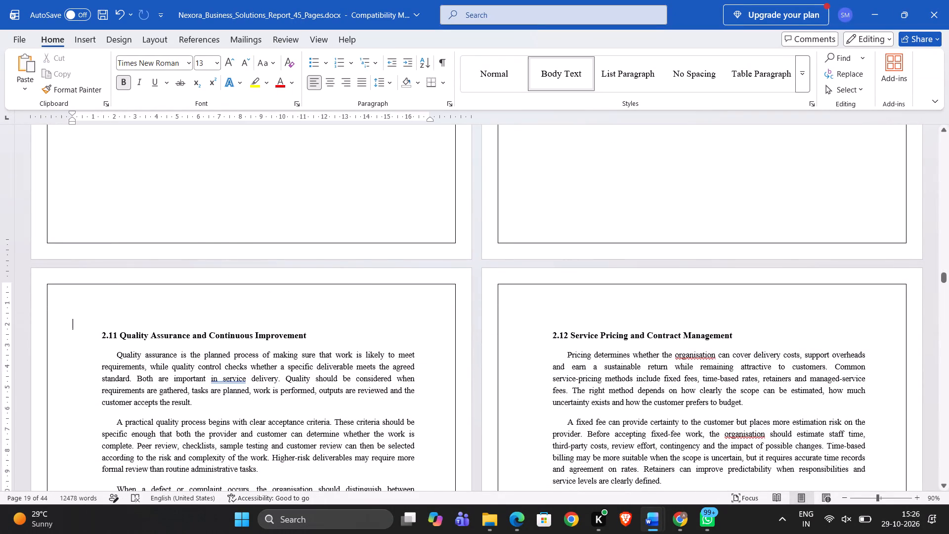
scroll(251, 351, "down", 7)
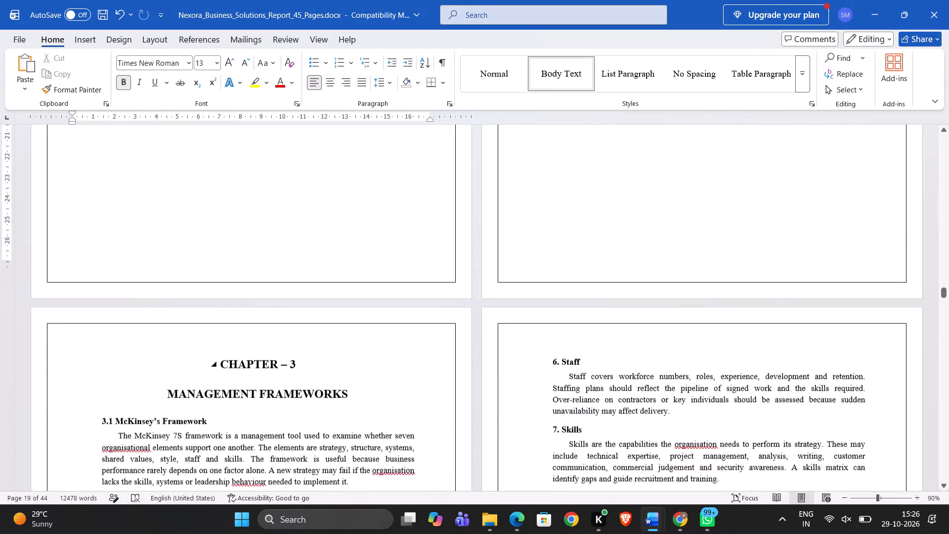
scroll(251, 351, "down", 2)
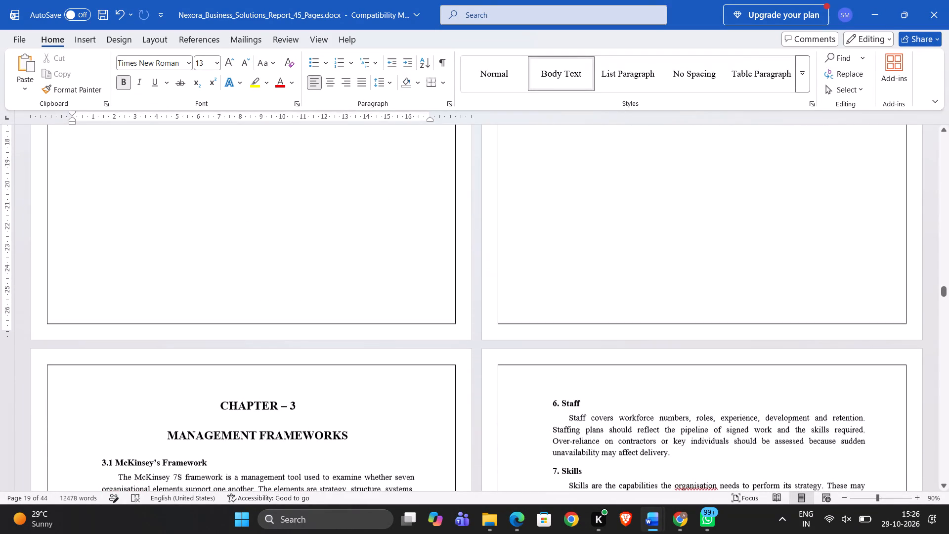
scroll(251, 351, "down", 4)
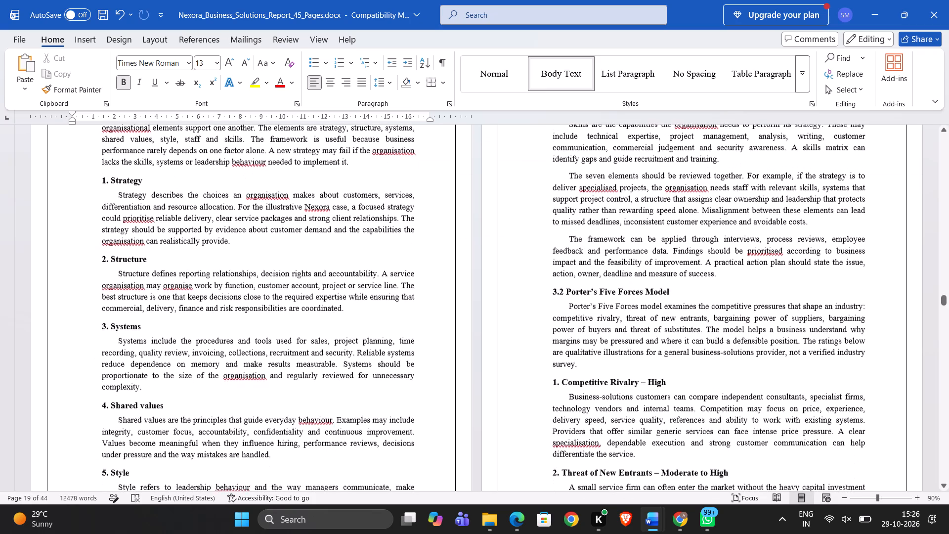
scroll(251, 351, "down", 1)
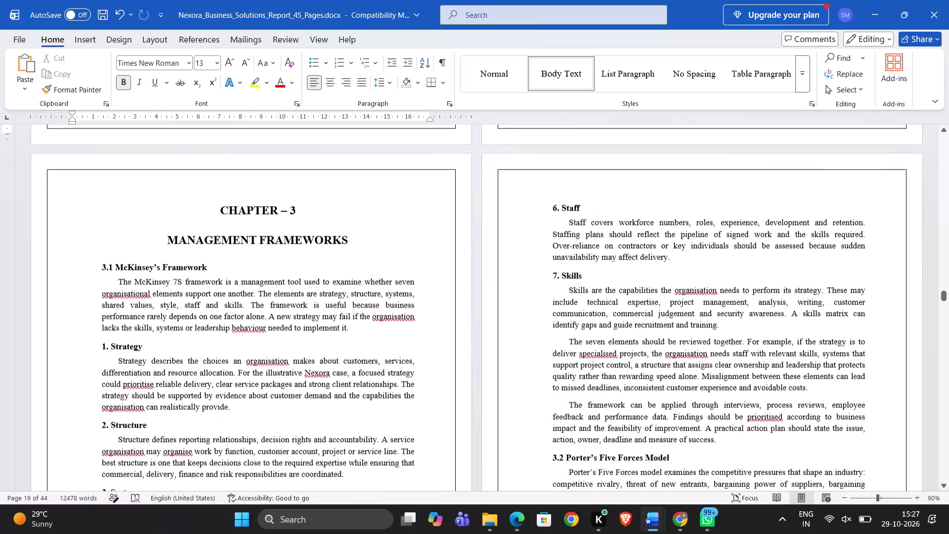
scroll(251, 351, "down", 3)
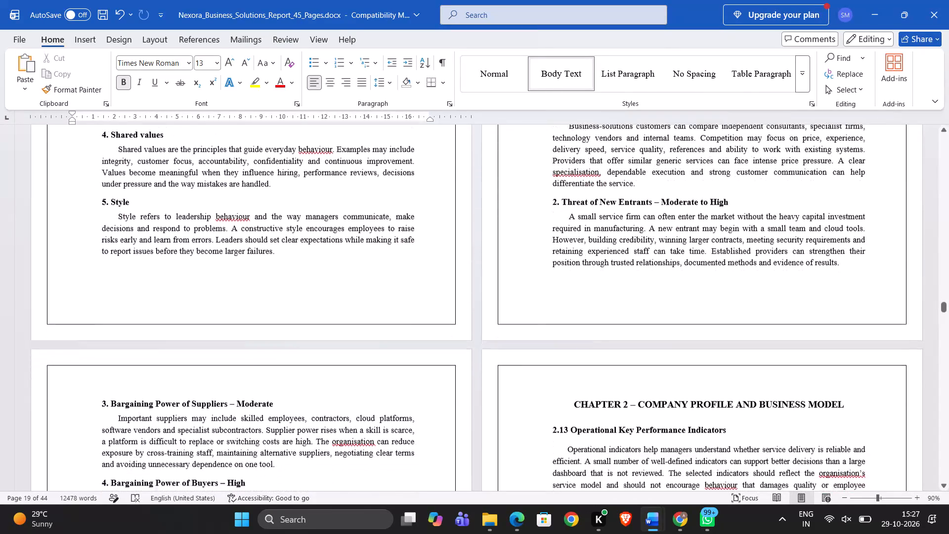
scroll(251, 351, "down", 2)
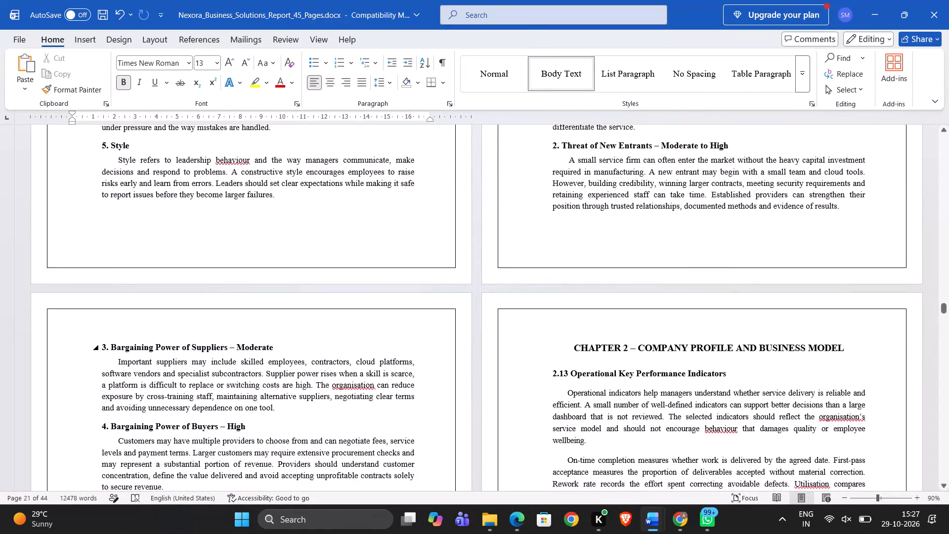
Go back through the Chapter 2 pages from 2.12 Service Pricing and Contract Management toward Chapter 1, rechecking headings and page layout.
scroll(251, 351, "down", 1)
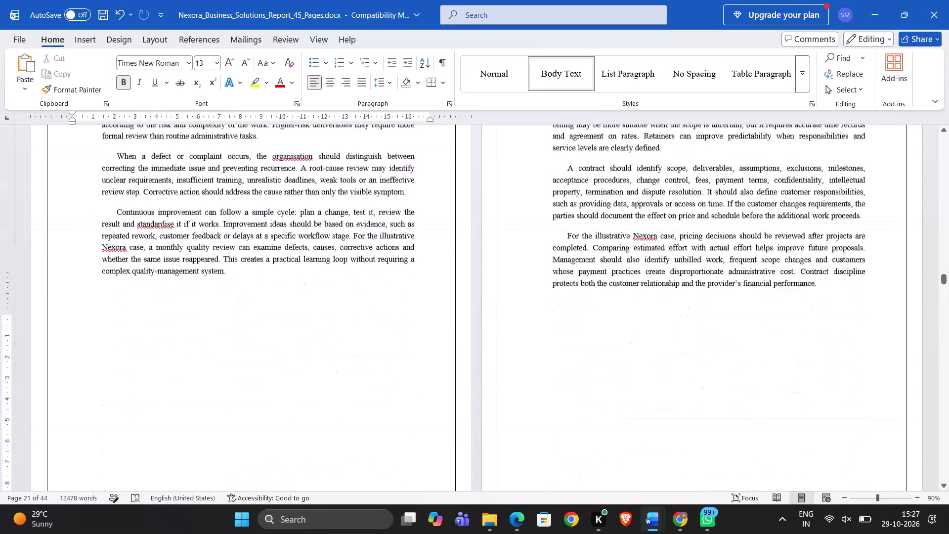
scroll(251, 351, "down", 4)
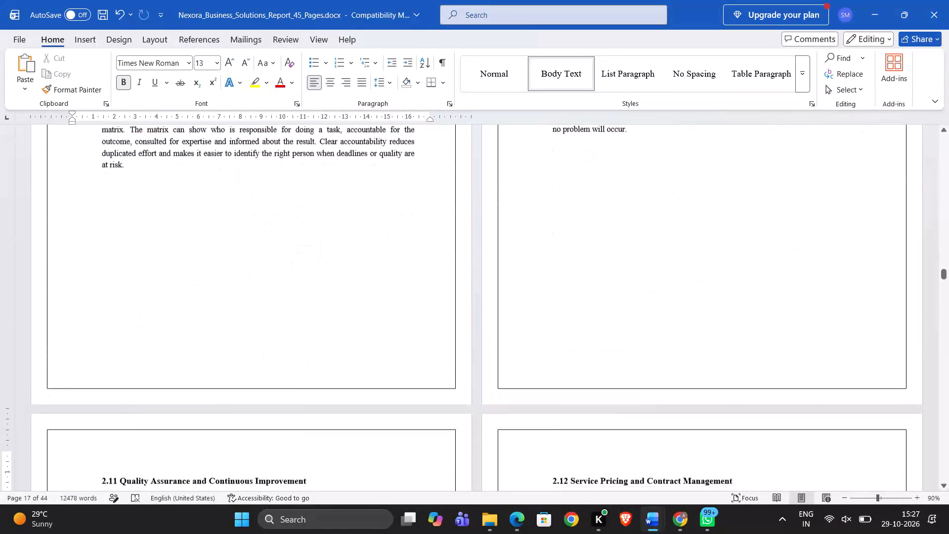
scroll(251, 351, "down", 2)
scroll(251, 351, "up", 2)
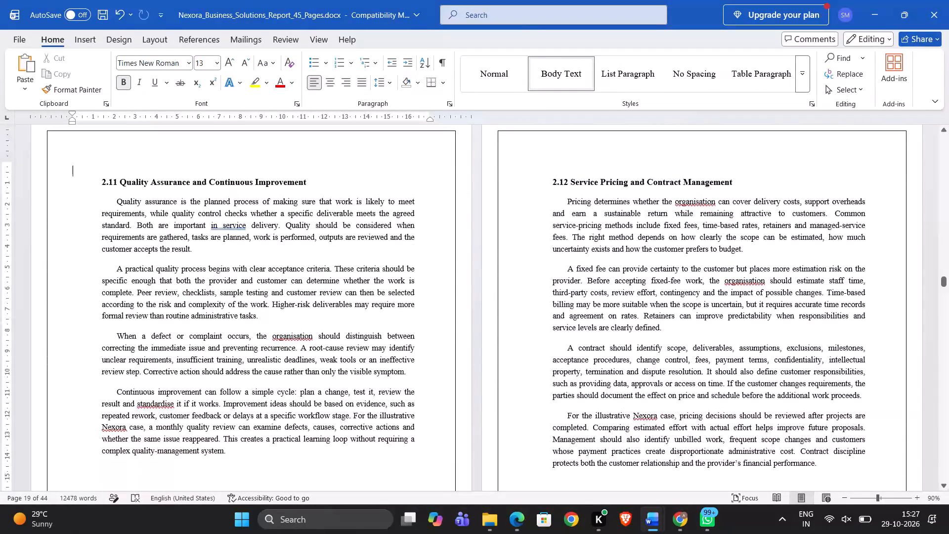
scroll(251, 351, "up", 3)
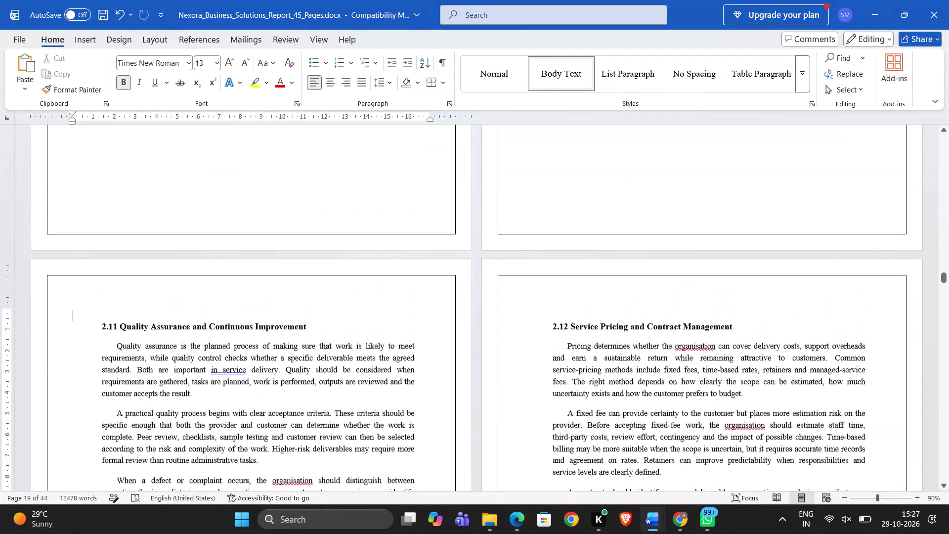
scroll(251, 351, "up", 8)
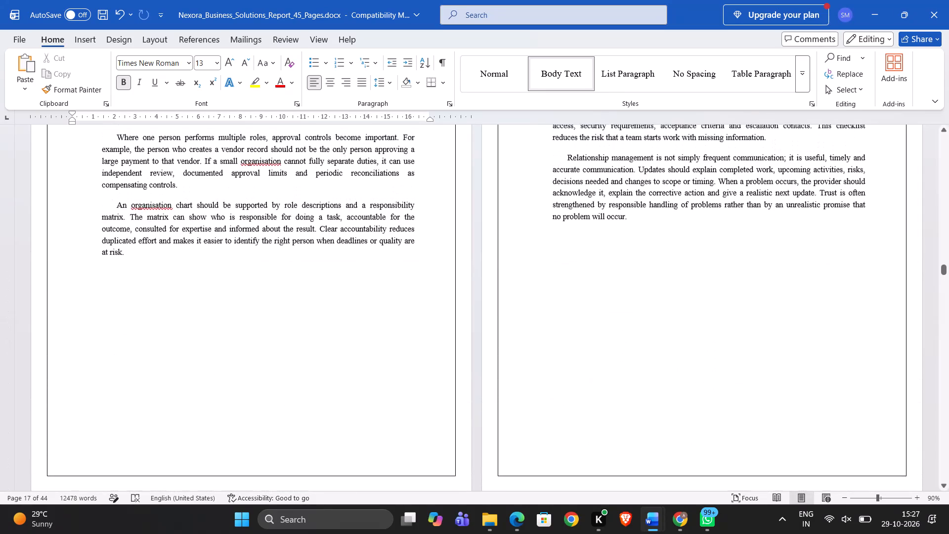
scroll(251, 351, "up", 19)
scroll(251, 351, "up", 8)
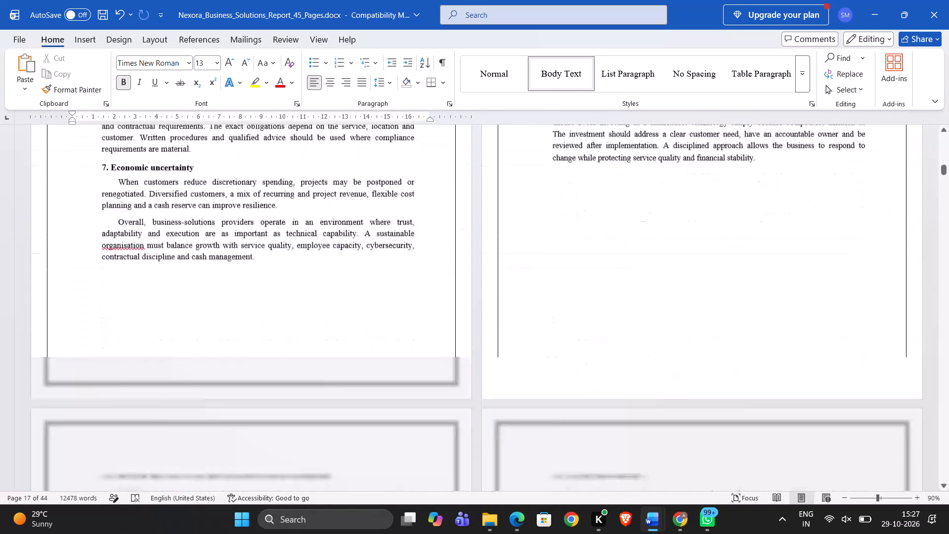
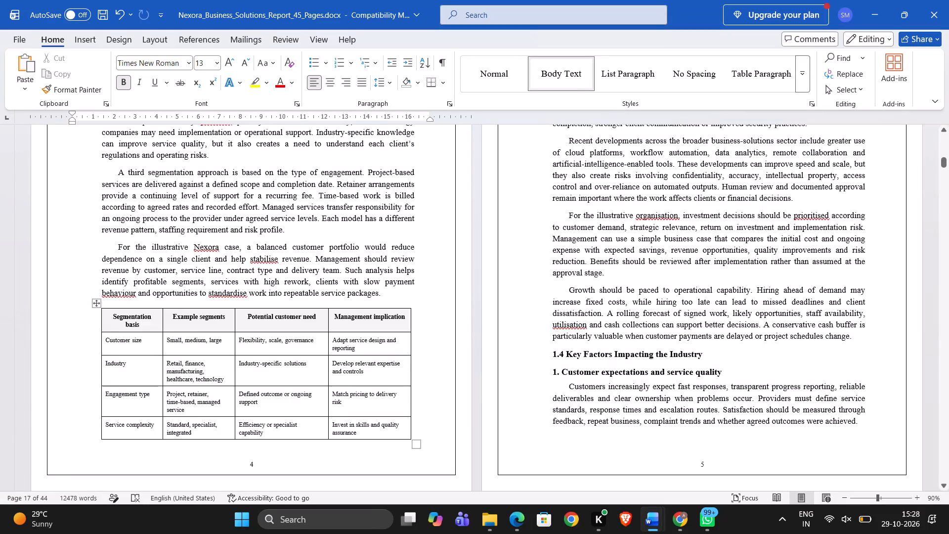
Recheck the Chapter 1 pages between the chapter title page and section 1.4, looking at headings, layout and page numbers.
scroll(299, 423, "up", 1)
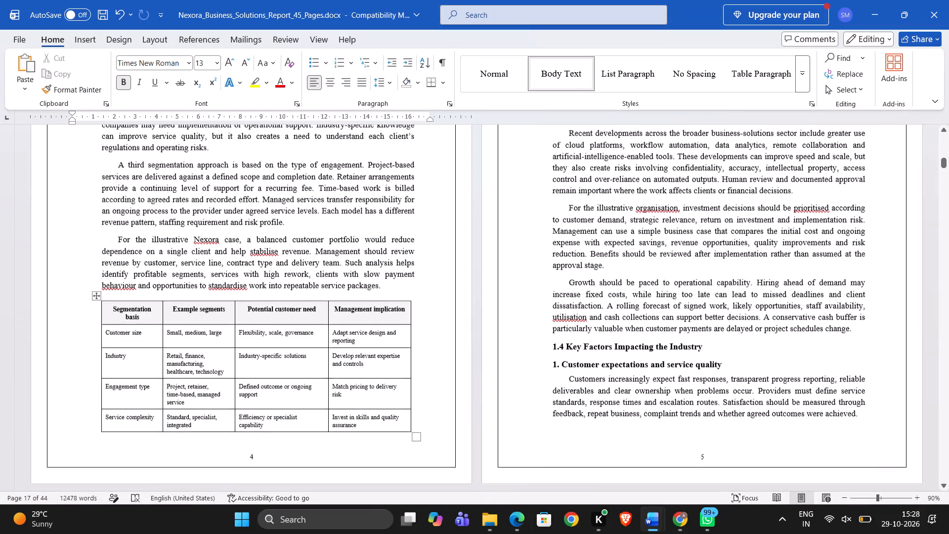
scroll(299, 423, "up", 1)
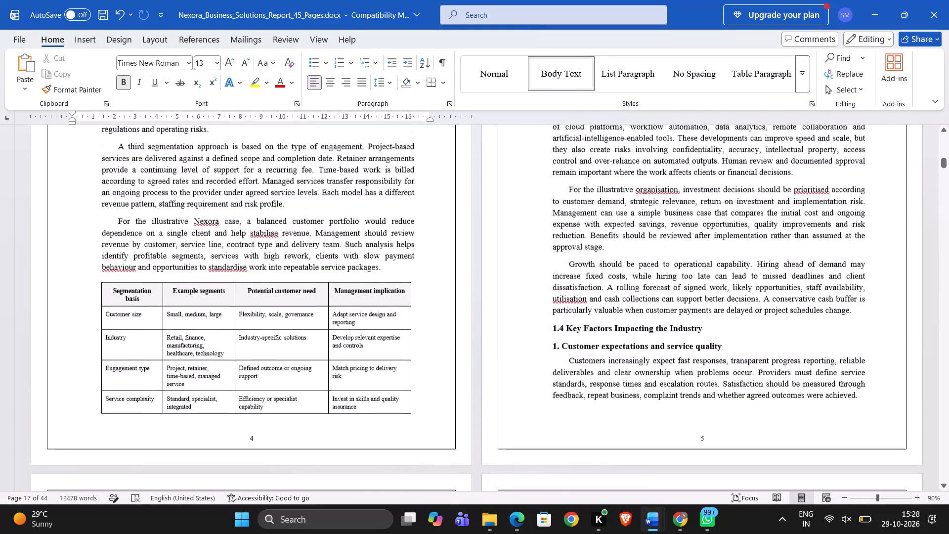
scroll(299, 423, "up", 4)
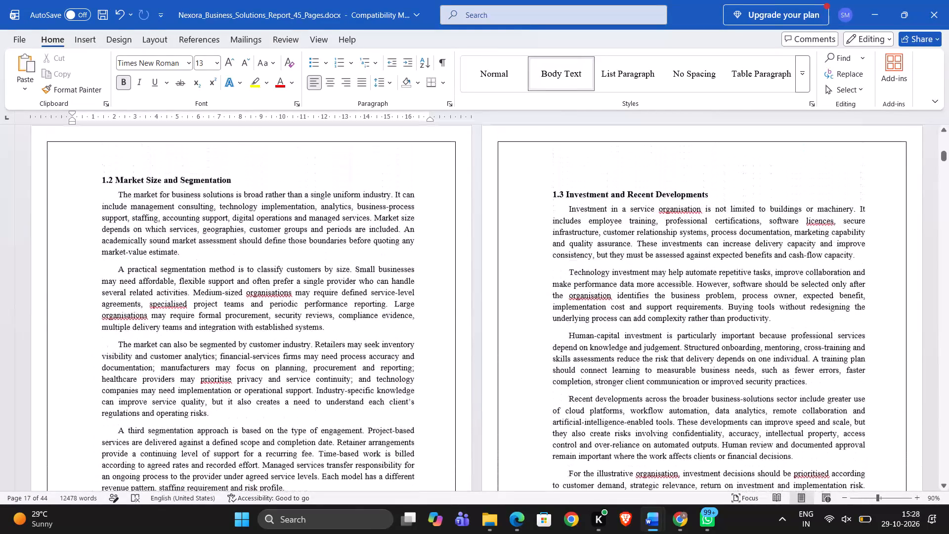
scroll(299, 423, "up", 1)
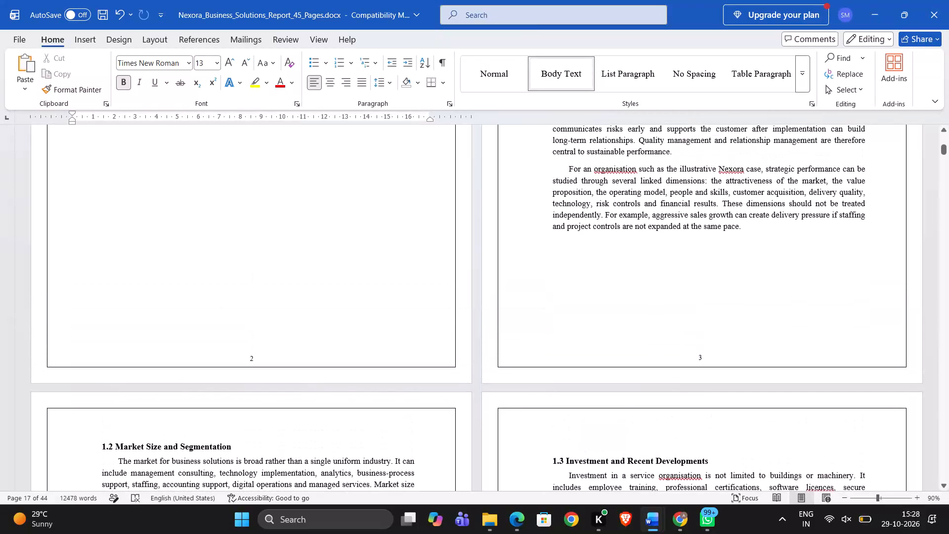
scroll(299, 423, "up", 5)
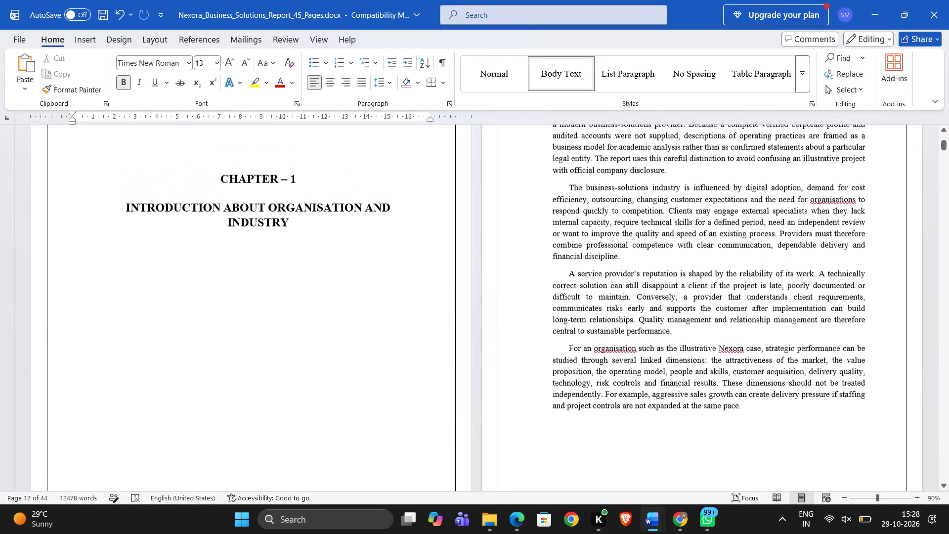
scroll(299, 423, "right", 1)
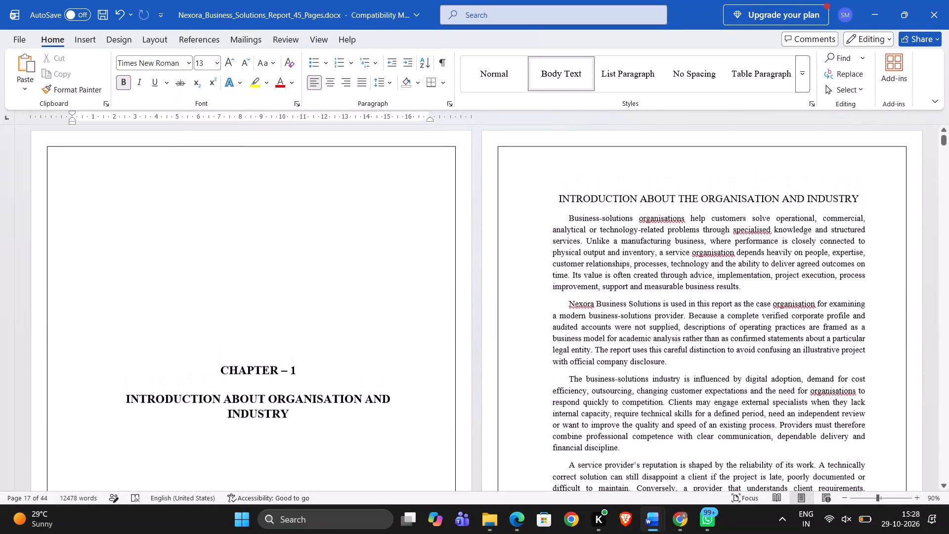
scroll(299, 423, "right", 1)
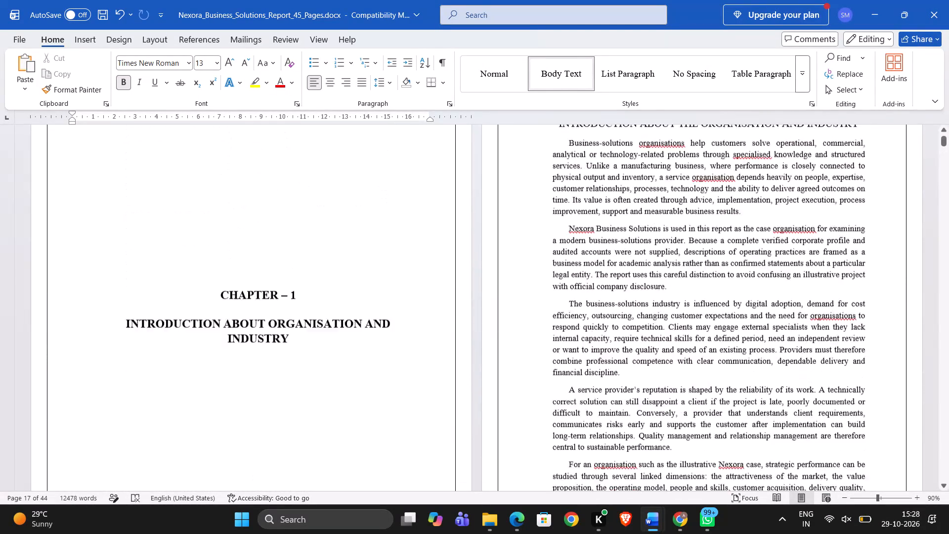
scroll(299, 423, "right", 1)
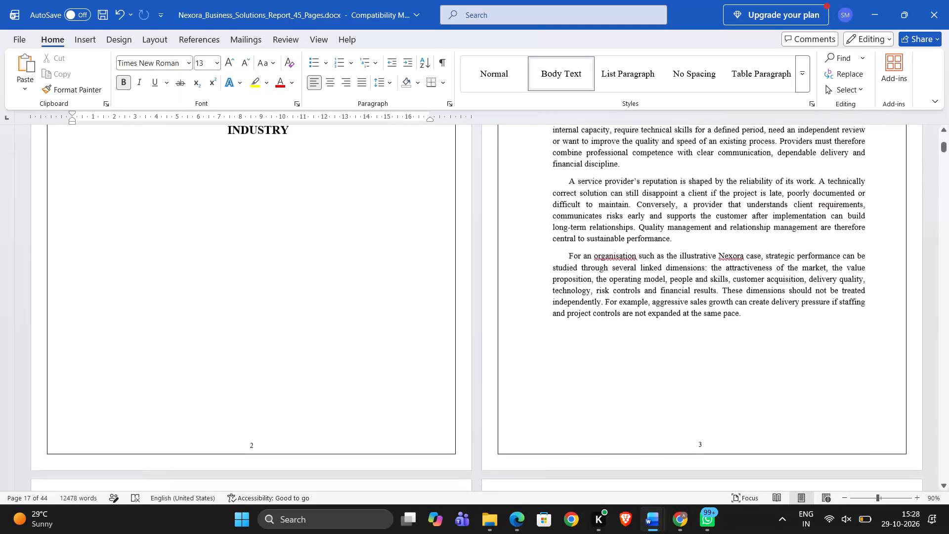
scroll(299, 423, "down", 1)
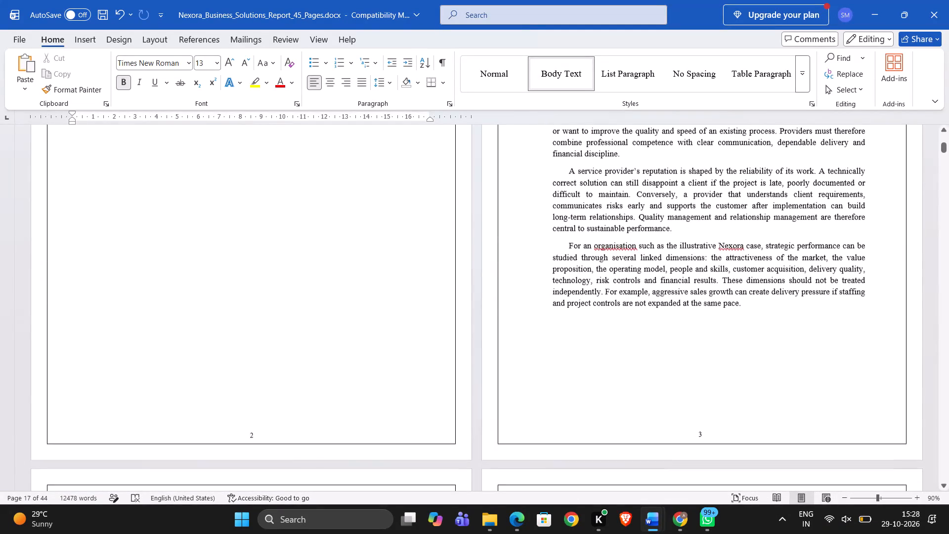
scroll(299, 423, "down", 7)
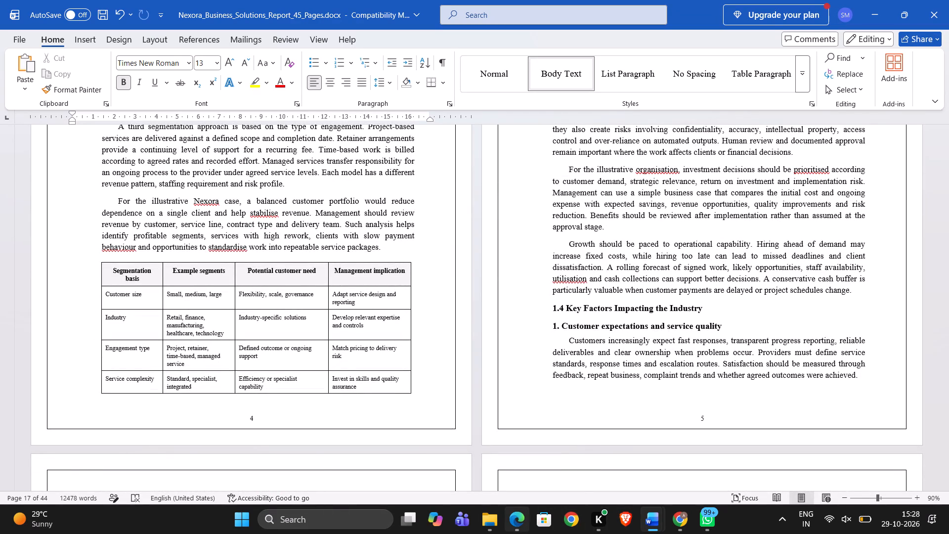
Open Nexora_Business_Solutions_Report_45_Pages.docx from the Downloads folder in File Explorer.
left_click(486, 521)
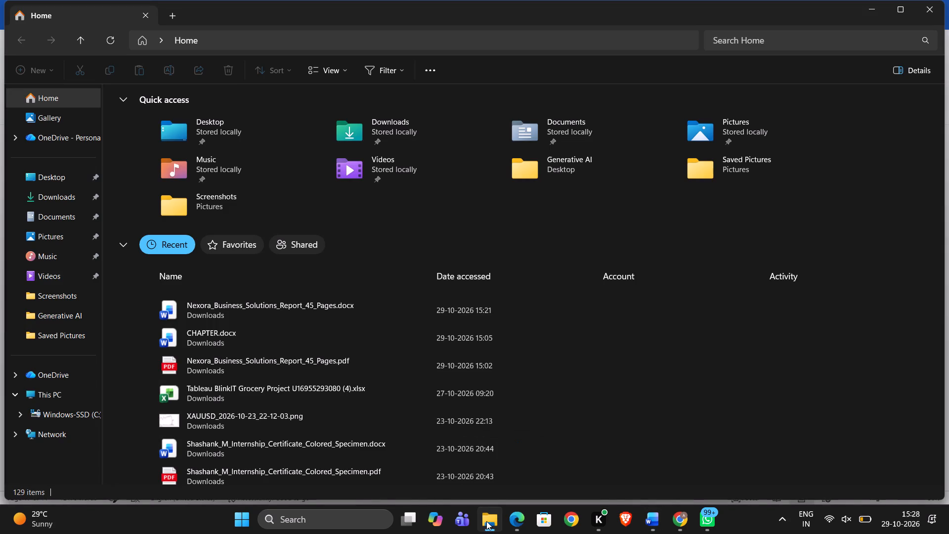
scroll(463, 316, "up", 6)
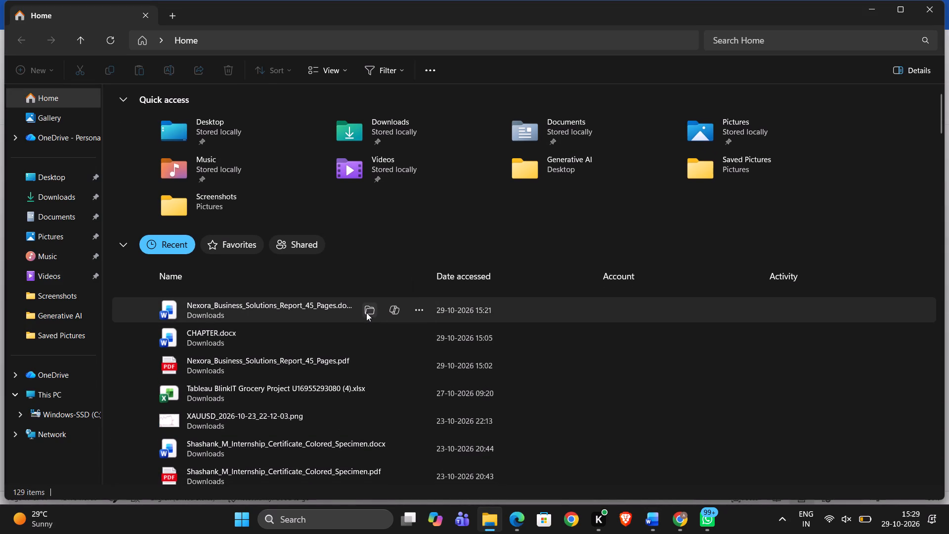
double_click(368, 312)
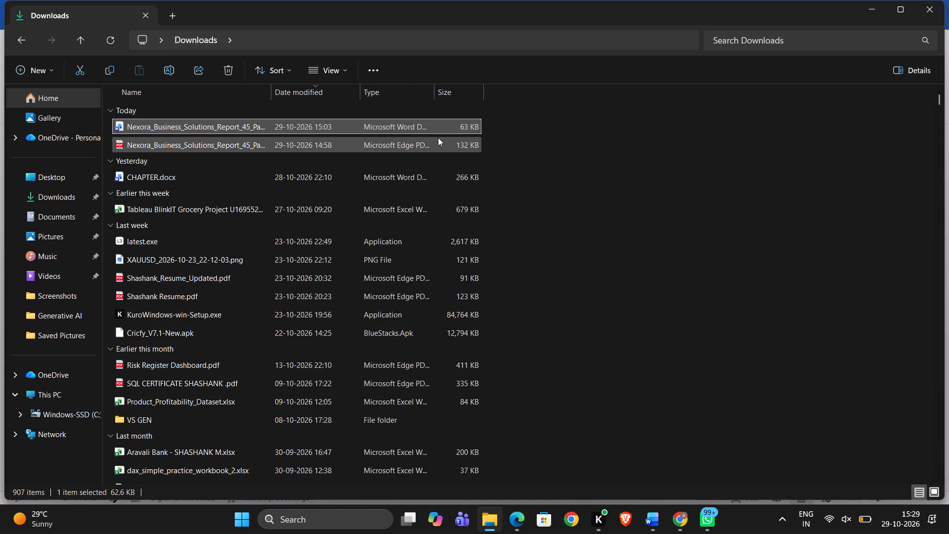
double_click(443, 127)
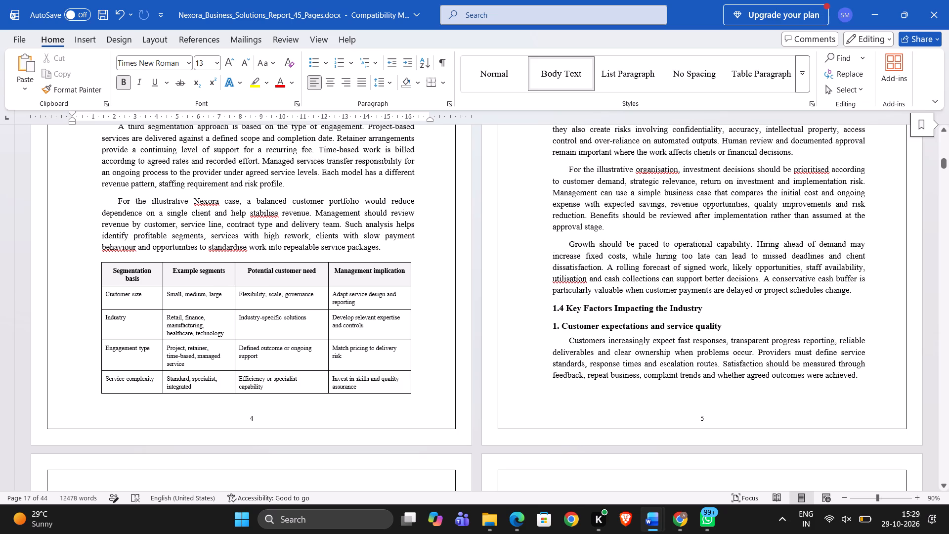
Switch to the reference document CHAPTER.docx, examine its Chapter 1 opening pages for comparison, and return to the Nexora report.
key("alt+Tab")
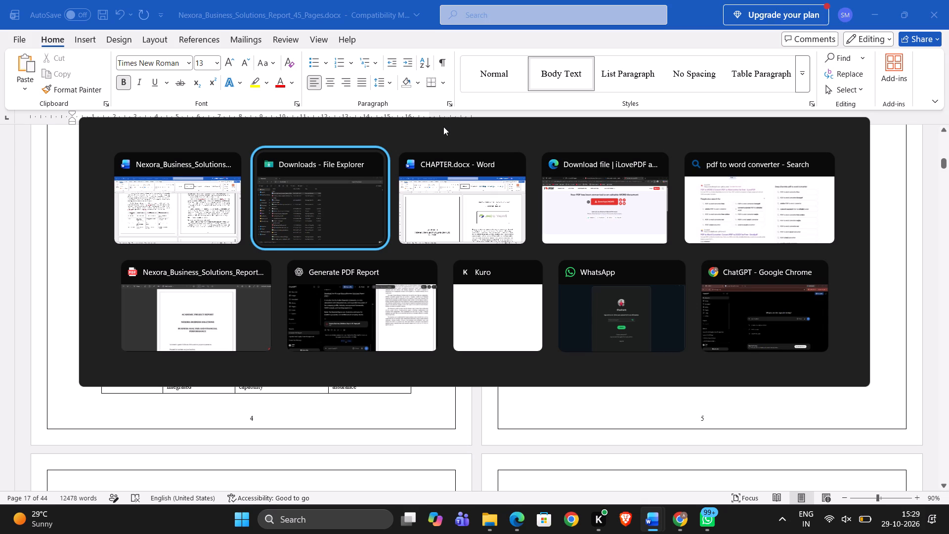
key("alt+Tab")
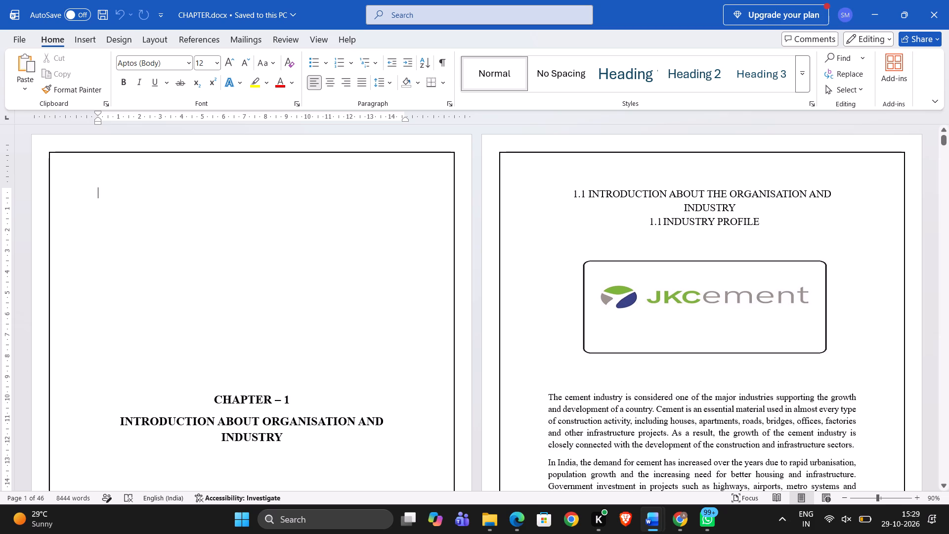
scroll(202, 260, "right", 1)
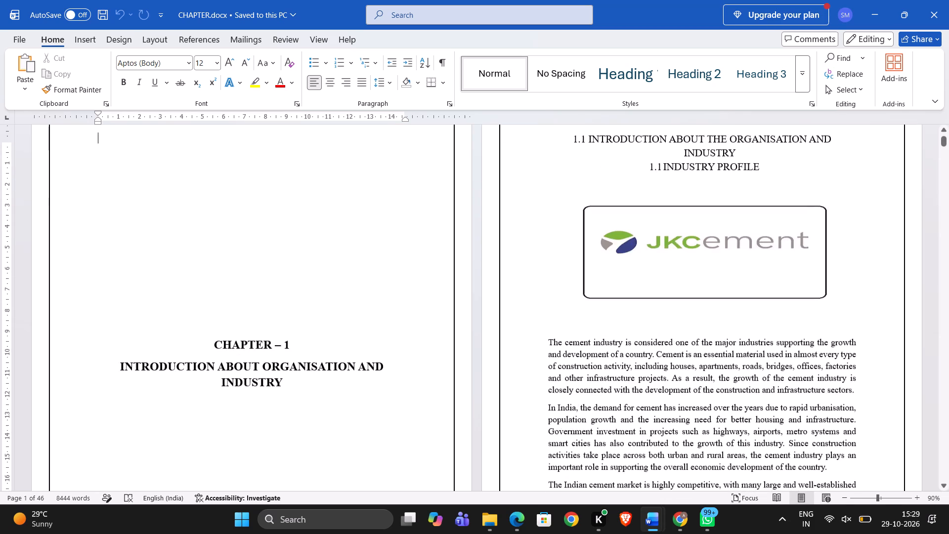
scroll(202, 260, "right", 1)
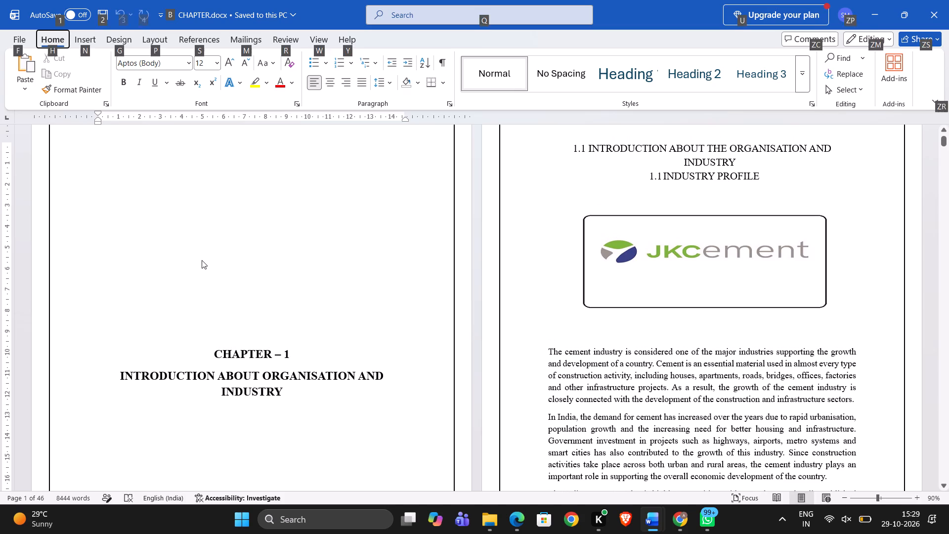
key("alt+Tab")
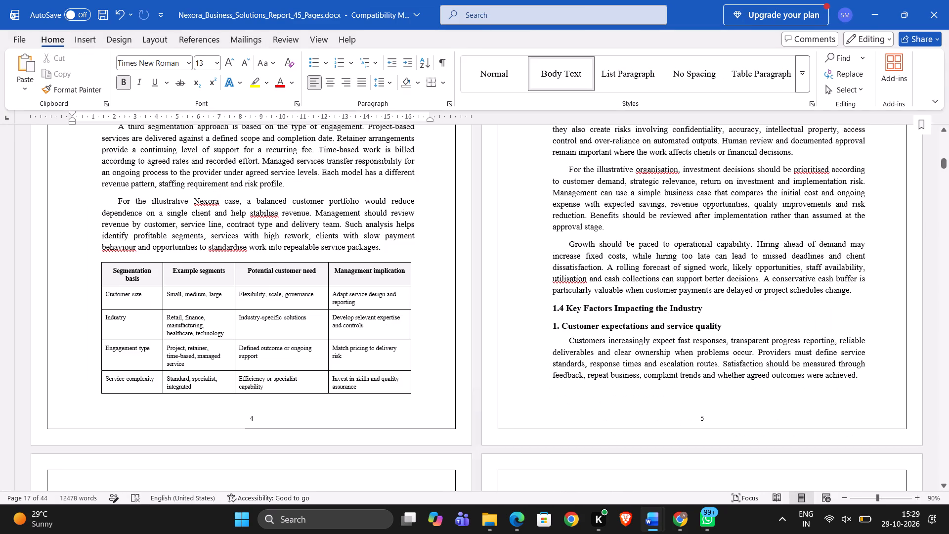
Review the Chapter 1 pages from section 1.2 through 1.7 Stakeholder Analysis for leftover notes, repeated headings and page-number problems.
scroll(202, 260, "right", 1)
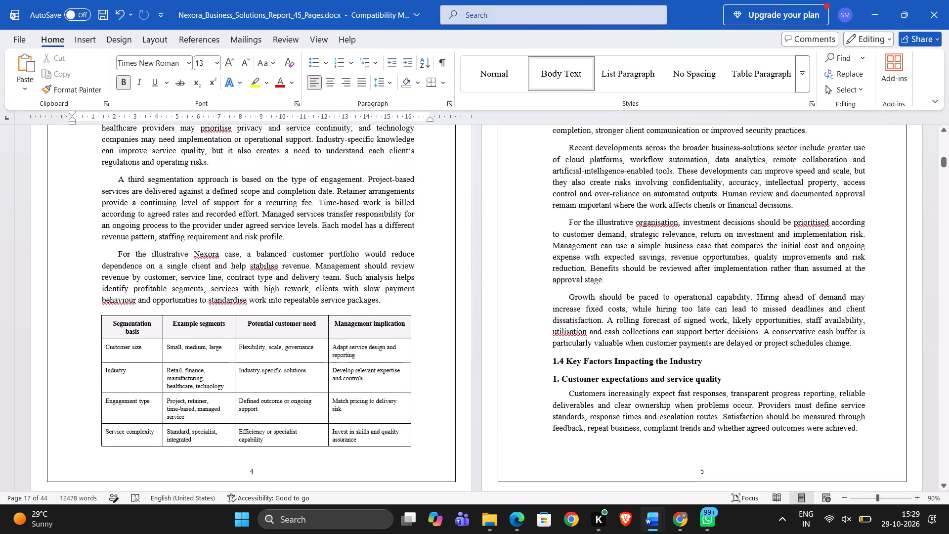
scroll(202, 260, "right", 1)
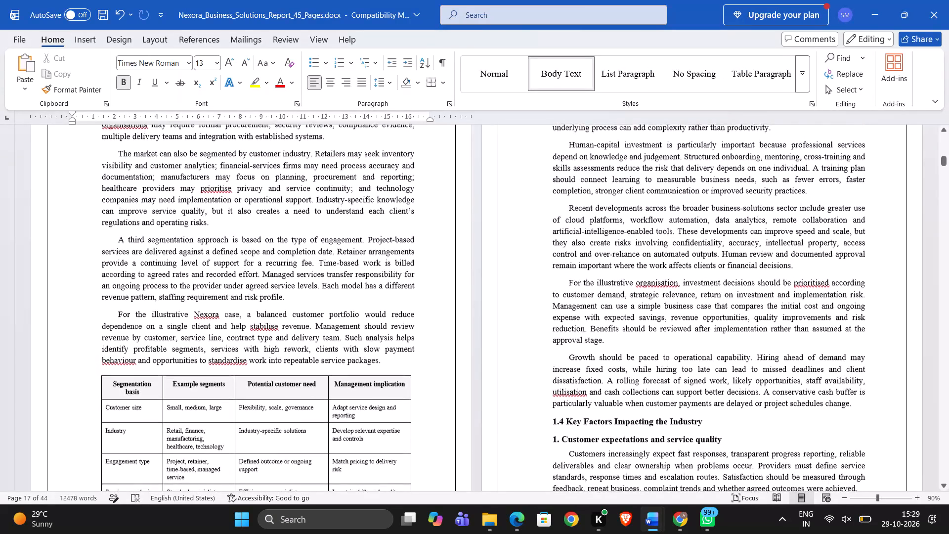
scroll(202, 260, "right", 1)
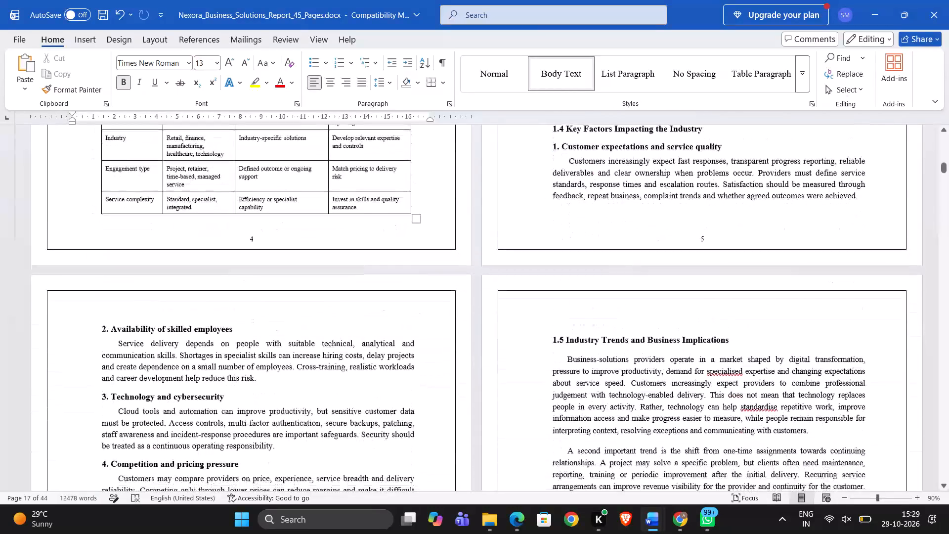
scroll(202, 260, "down", 1)
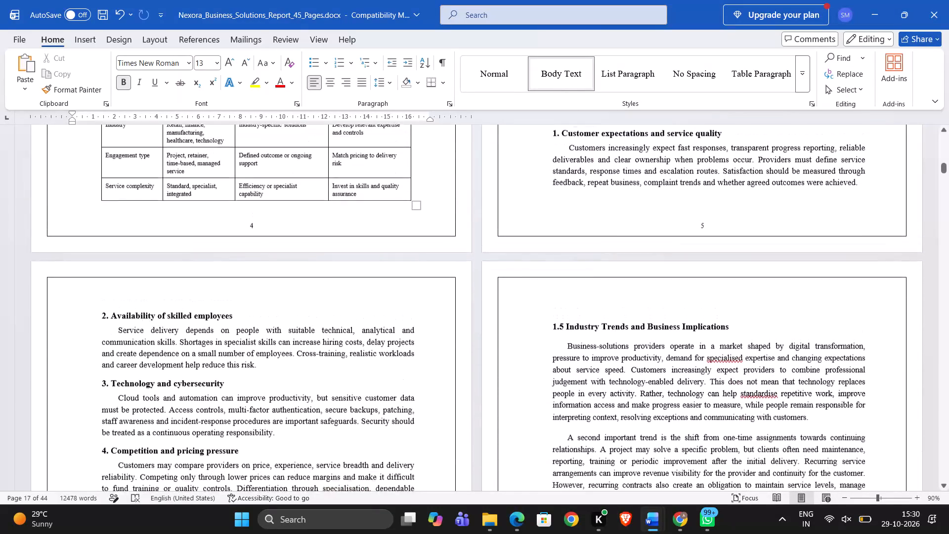
scroll(202, 260, "down", 1)
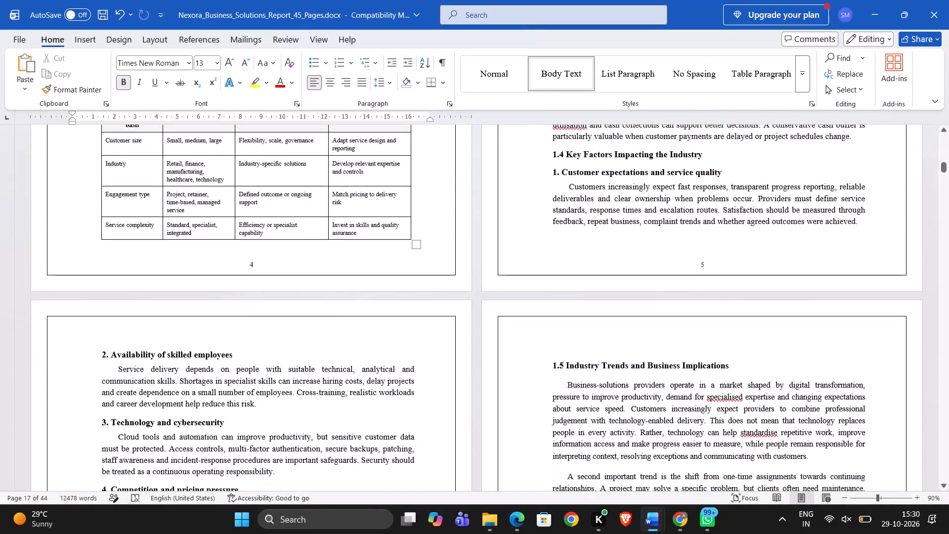
scroll(202, 260, "down", 1)
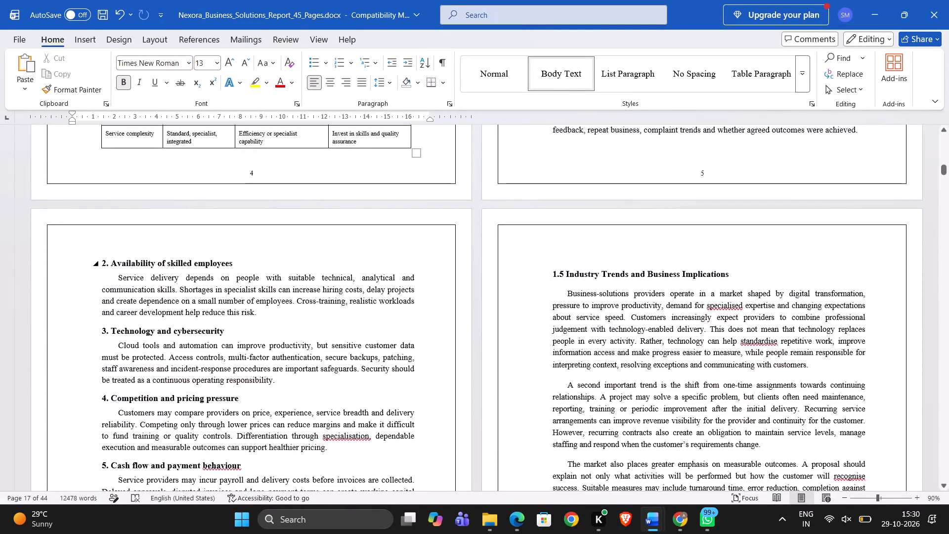
scroll(202, 260, "down", 5)
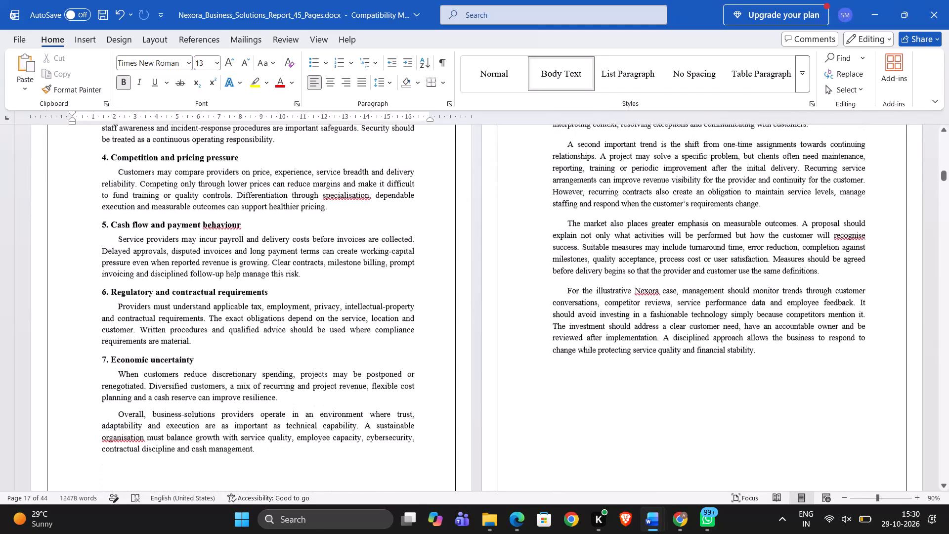
scroll(202, 260, "down", 4)
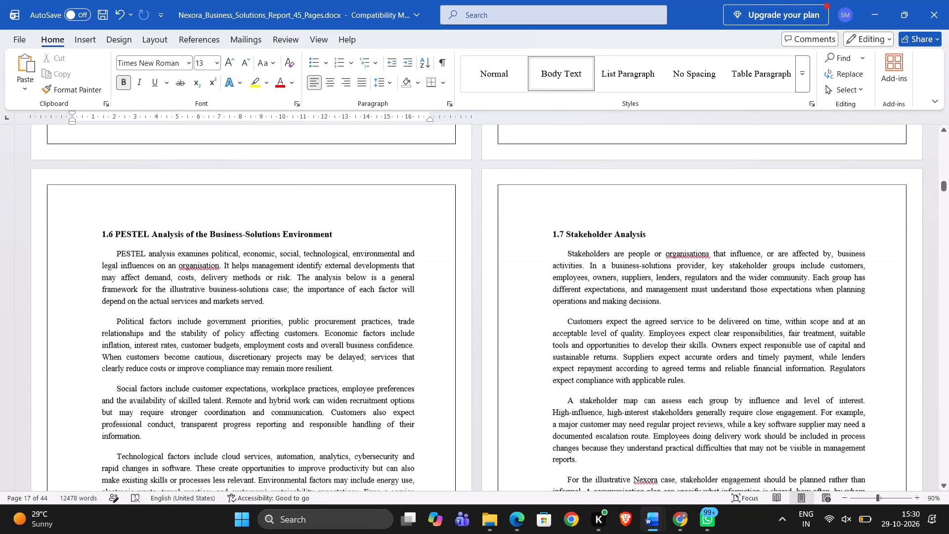
scroll(202, 260, "down", 3)
Delete the italic note "Illustrative academic analysis; verify actual company records before drawing factual conclusions." at the end of section 1.7 Stakeholder Analysis.
scroll(202, 260, "left", 1)
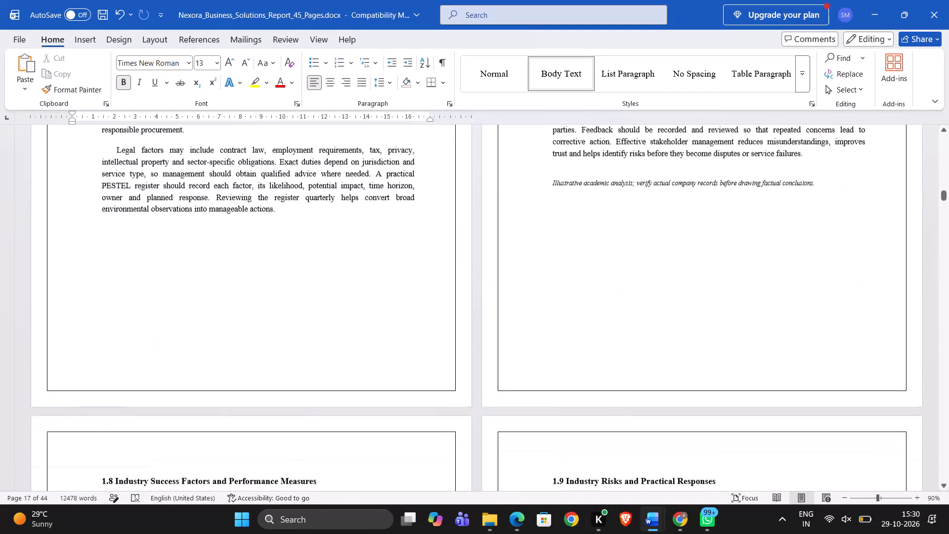
scroll(202, 260, "left", 1)
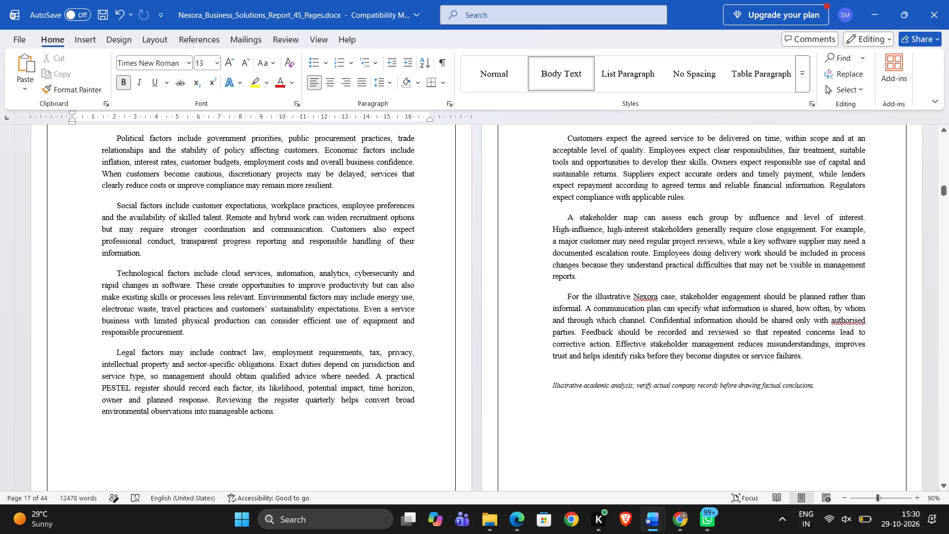
left_click_drag(553, 386, 717, 384)
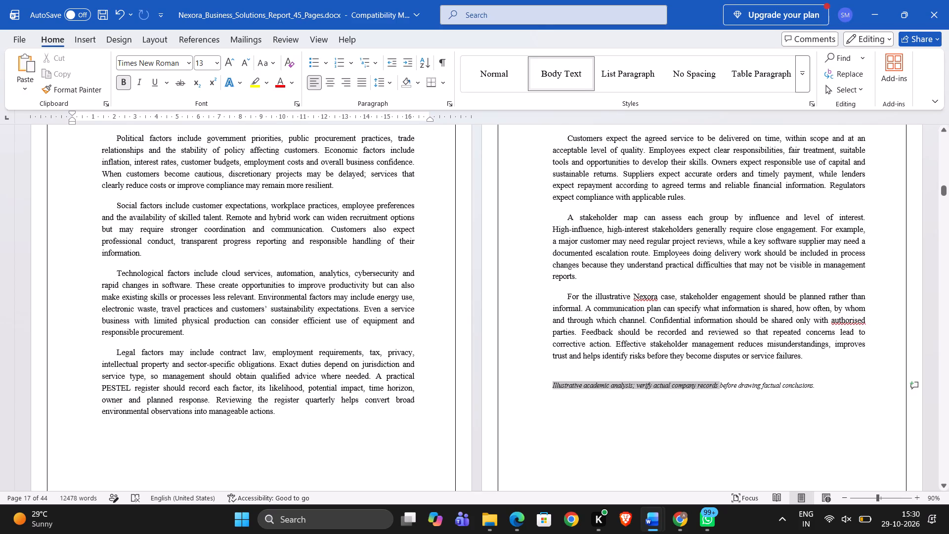
left_click_drag(717, 384, 816, 389)
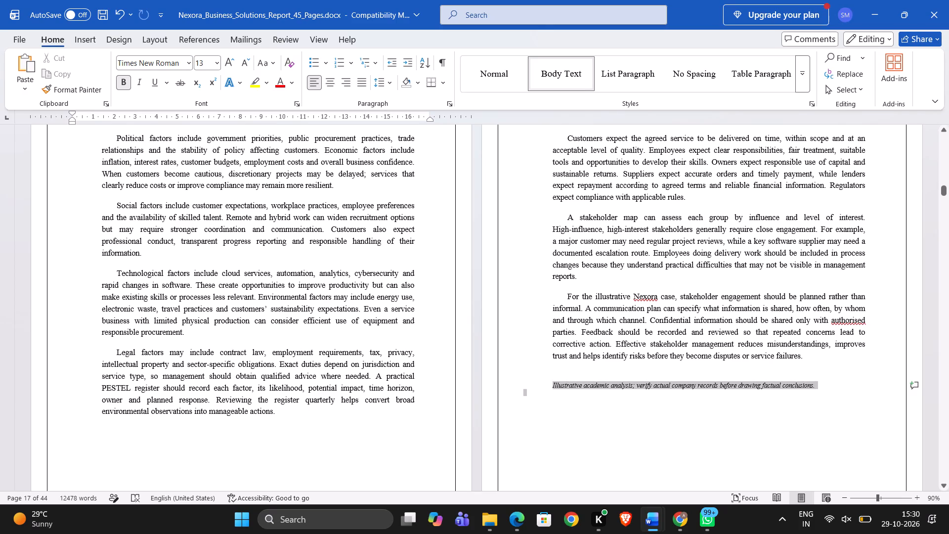
left_click_drag(816, 389, 816, 389)
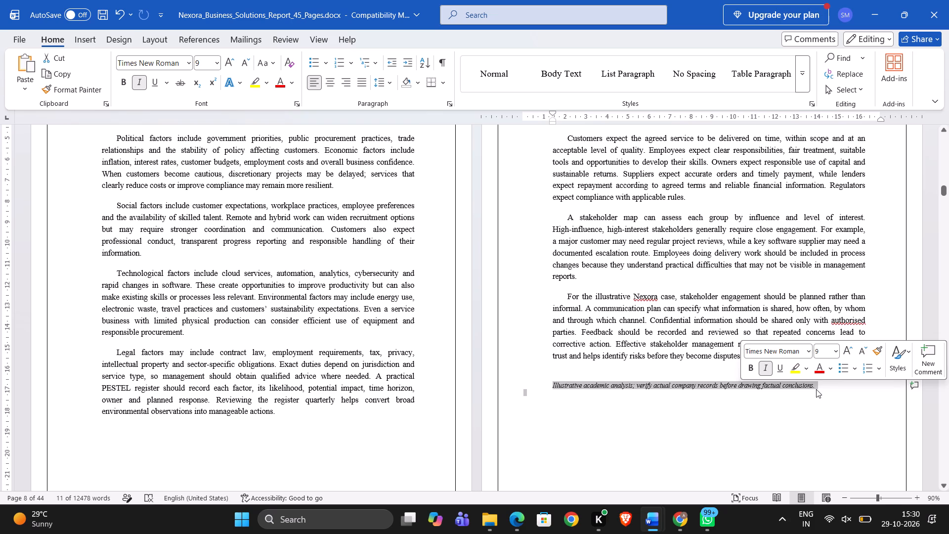
key("BackSpace")
Review the remaining Chapter 1 pages, sections 1.8 and 1.9, through to the Chapter 2 title for leftover notes and repeated headings.
scroll(816, 389, "down", 1)
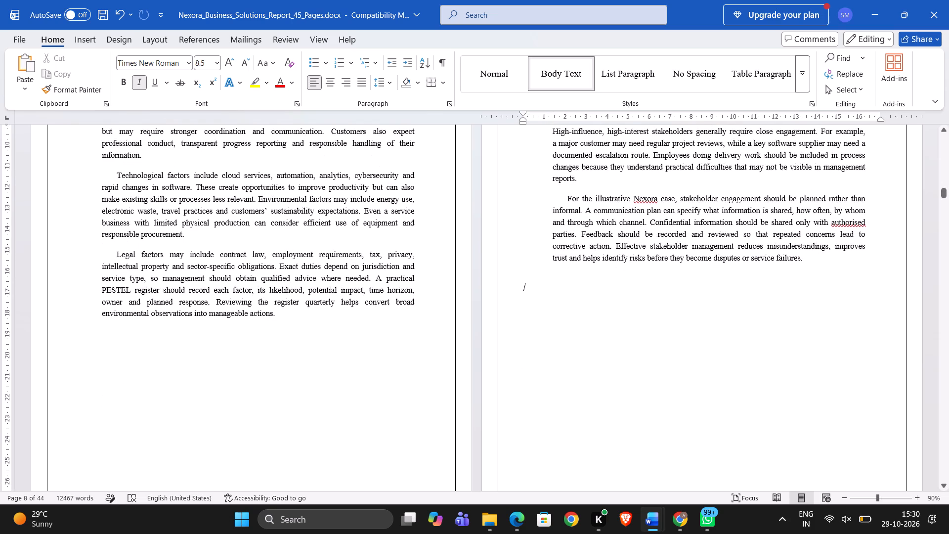
scroll(816, 389, "down", 3)
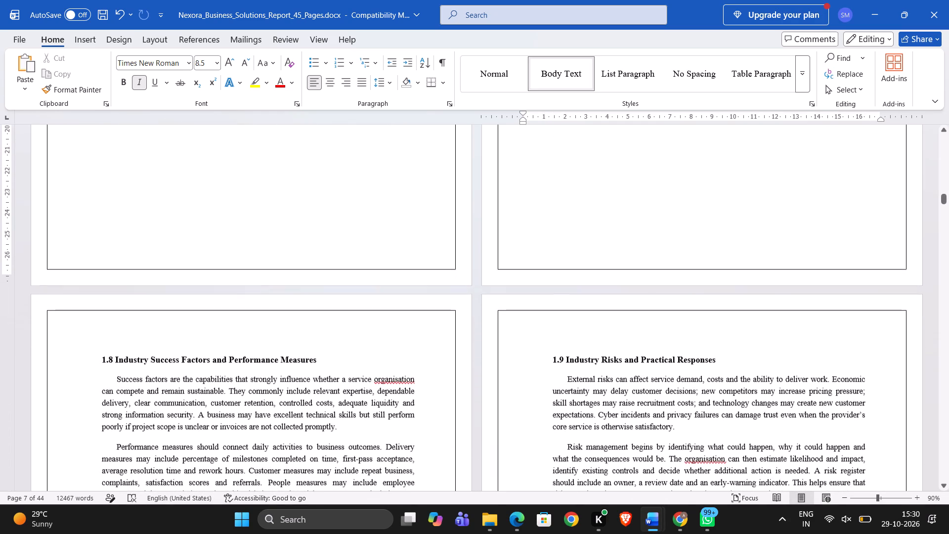
scroll(816, 389, "down", 5)
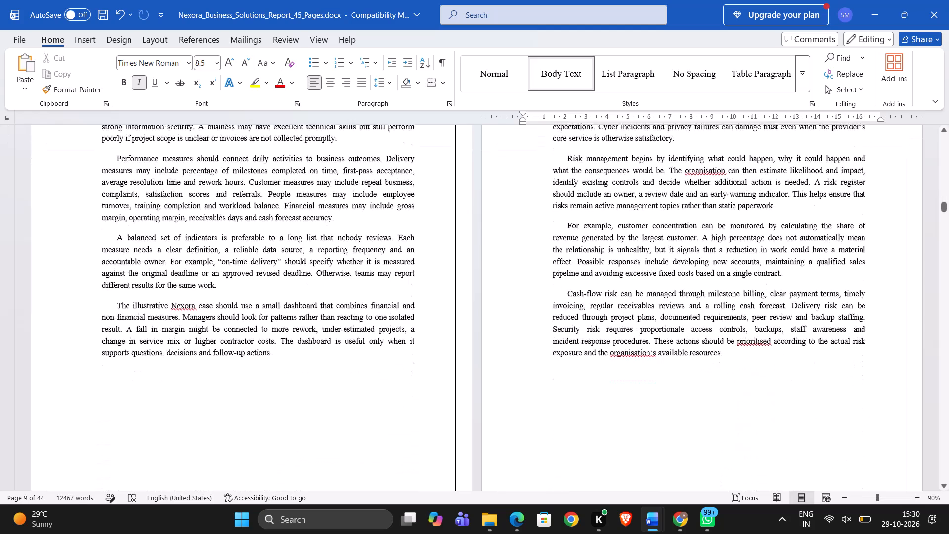
scroll(816, 389, "down", 6)
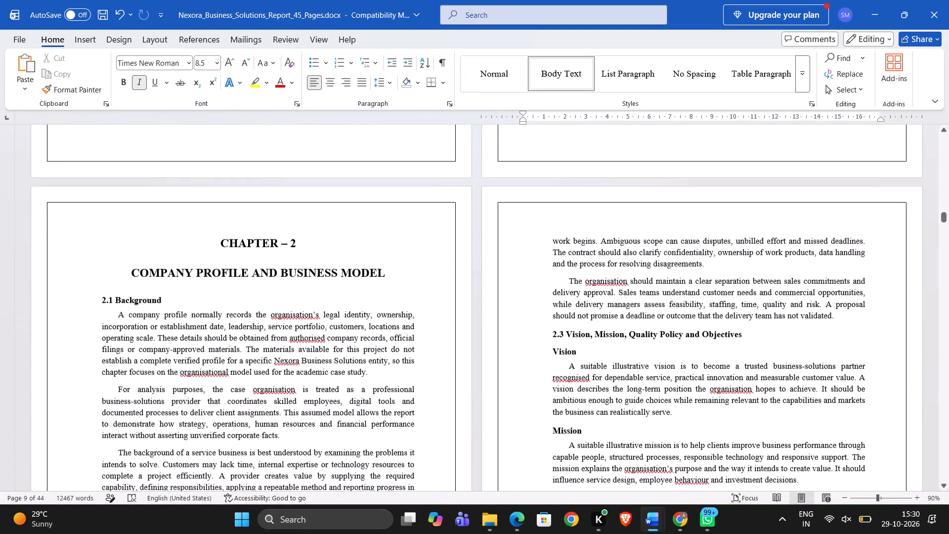
Examine the Chapter 2 pages from section 2.1 Background through 2.12 Service Pricing and Contract Management for repeated headings, leftover notes and footers.
scroll(816, 389, "down", 1)
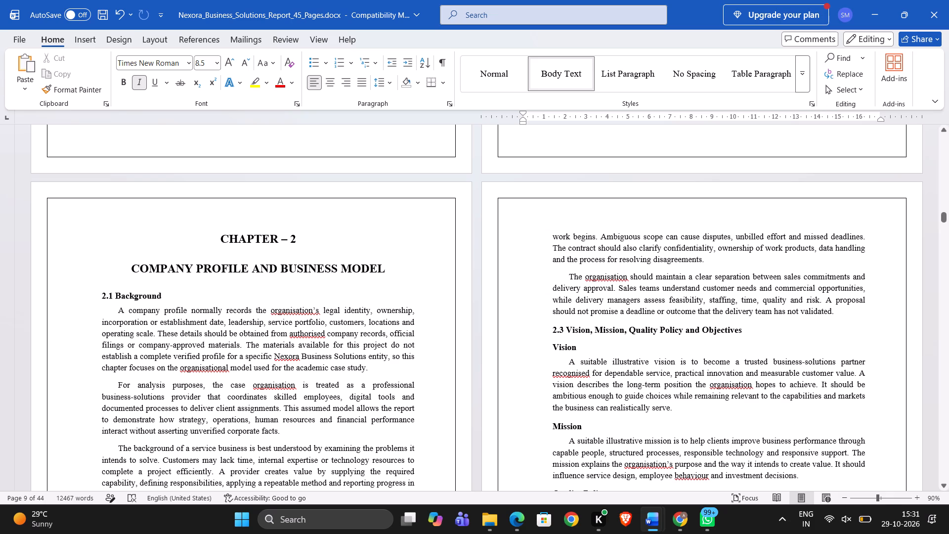
scroll(632, 363, "down", 8)
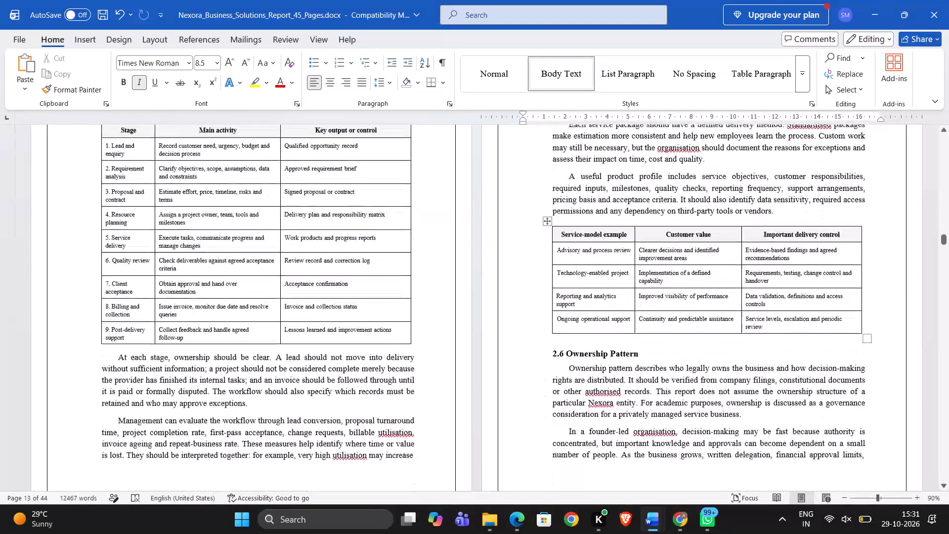
scroll(632, 363, "down", 5)
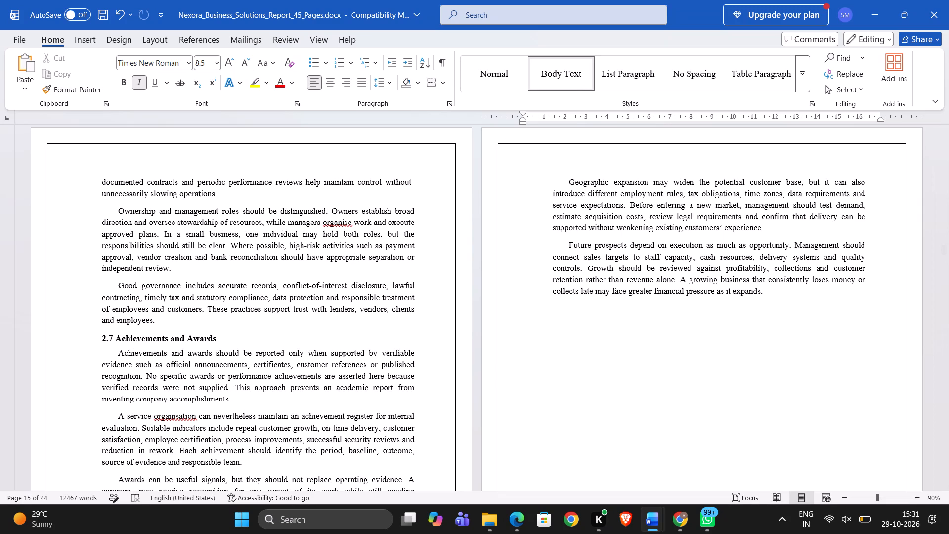
scroll(632, 363, "down", 1)
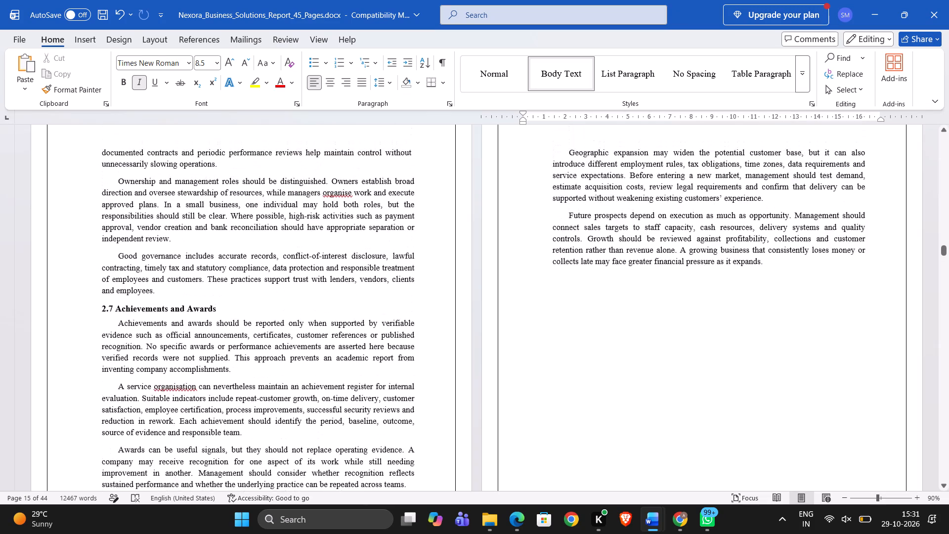
scroll(632, 363, "down", 1)
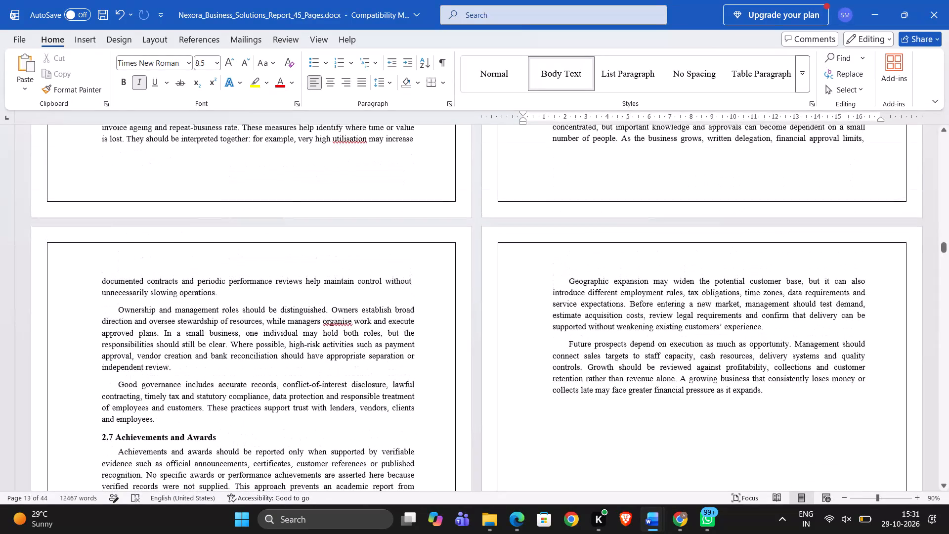
scroll(632, 363, "down", 1)
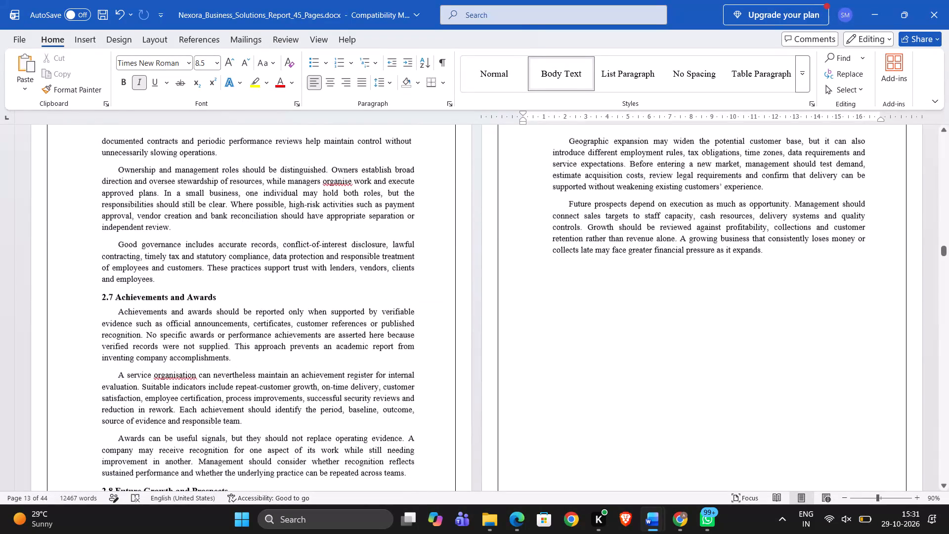
scroll(632, 363, "down", 2)
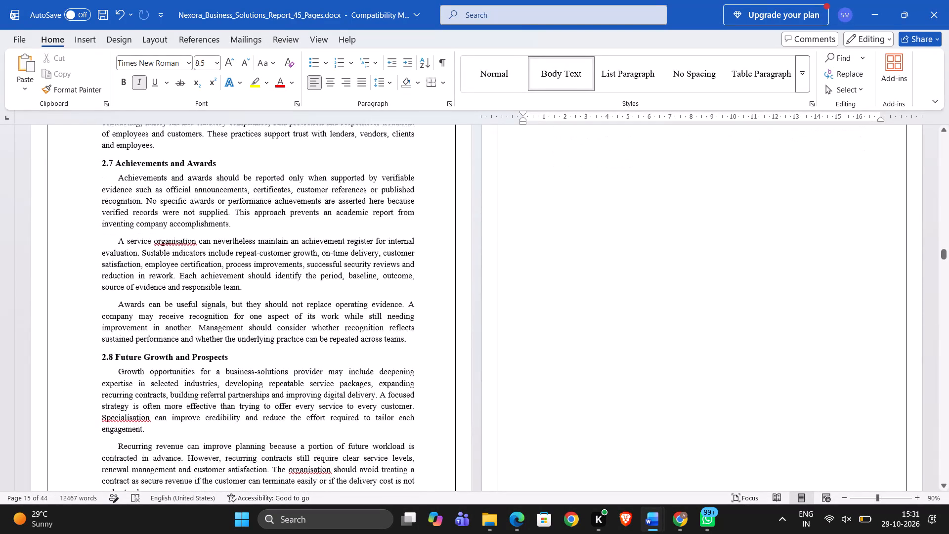
scroll(632, 363, "down", 1)
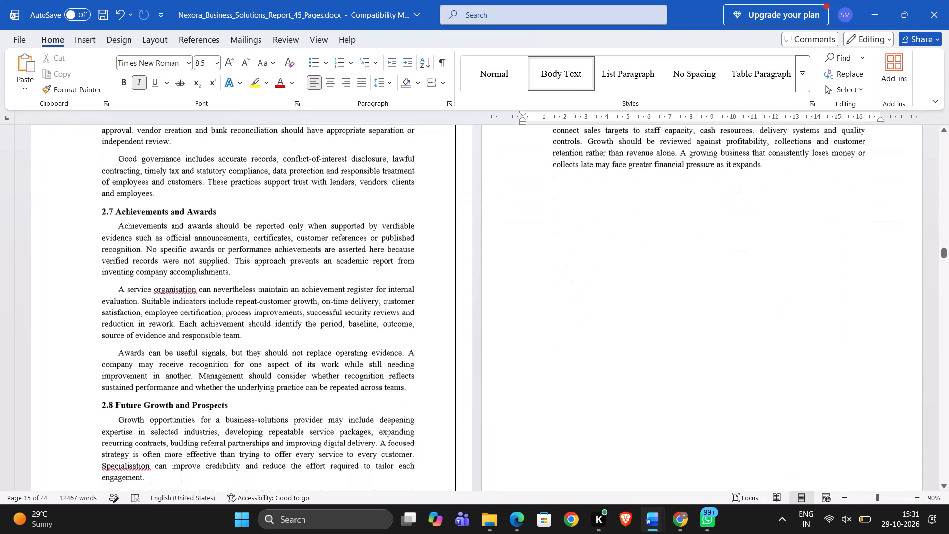
scroll(632, 363, "down", 5)
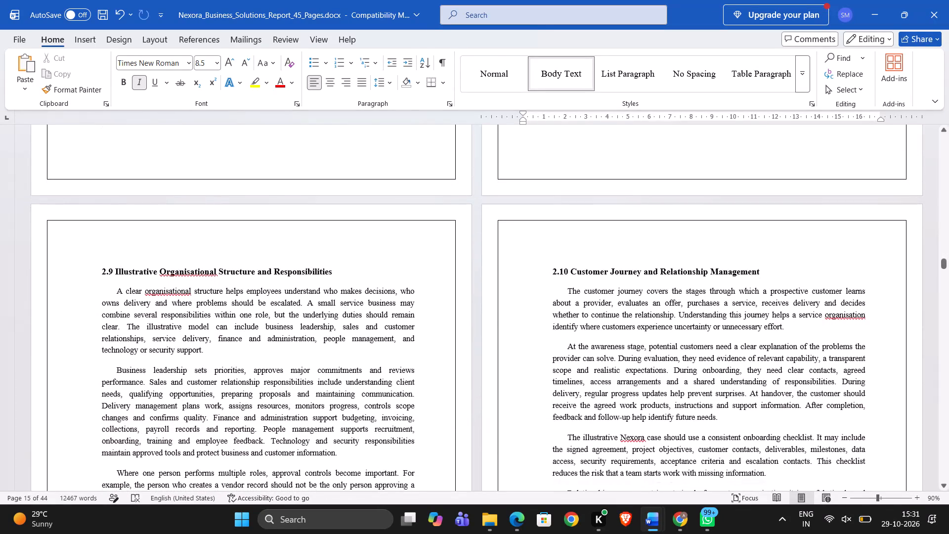
scroll(632, 363, "down", 1)
scroll(632, 363, "right", 1)
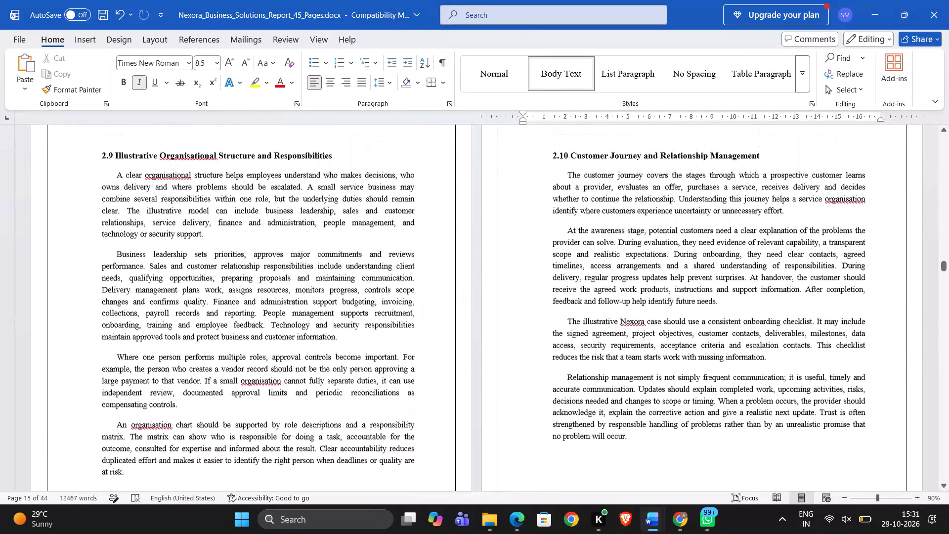
scroll(632, 363, "right", 1)
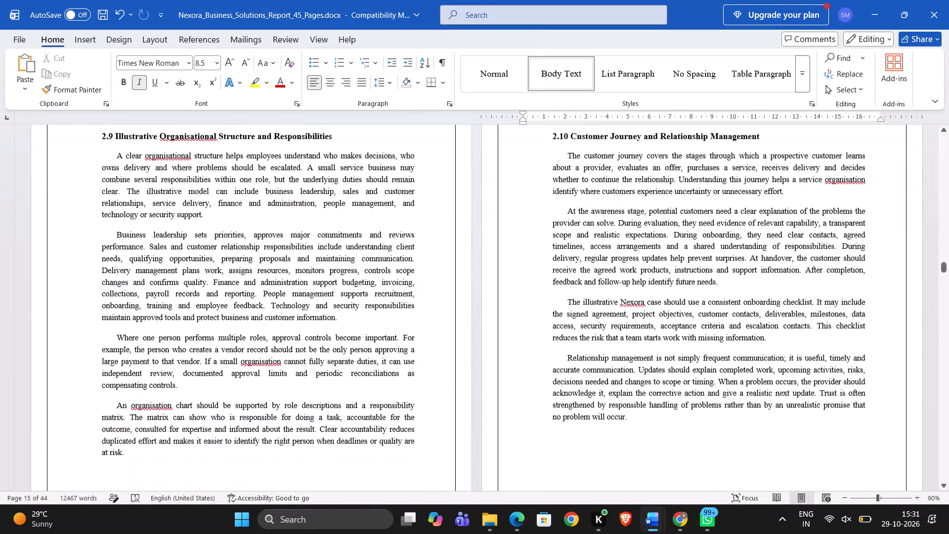
scroll(632, 363, "right", 1)
scroll(632, 363, "down", 7)
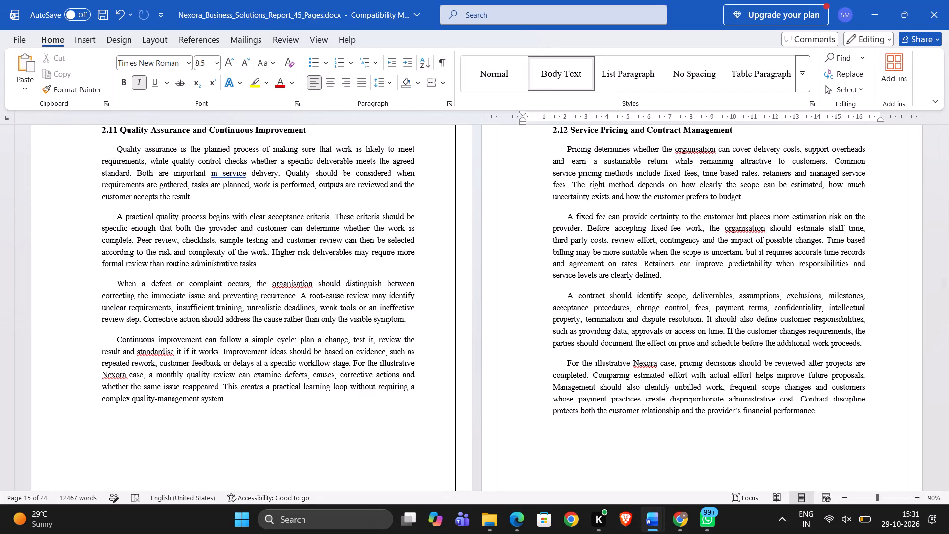
scroll(632, 363, "right", 1)
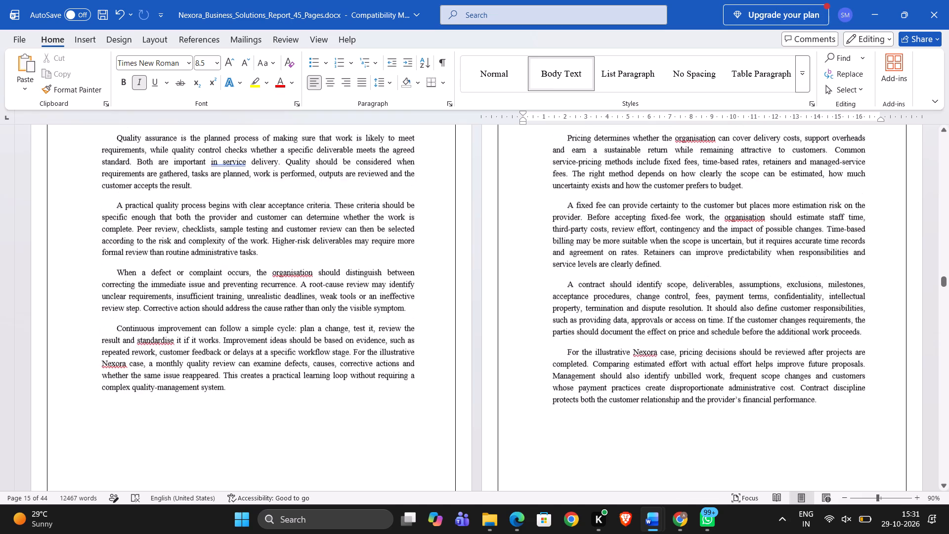
scroll(632, 363, "right", 1)
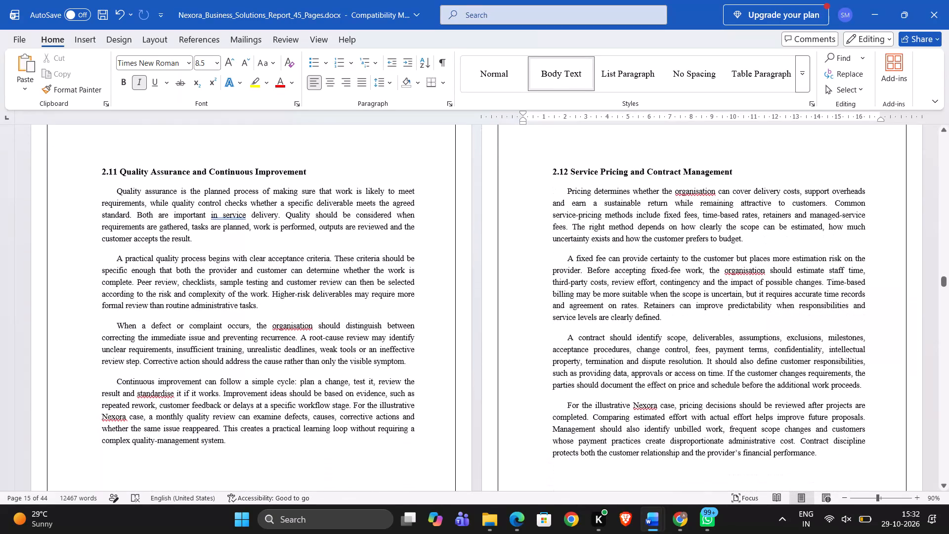
left_click(443, 85)
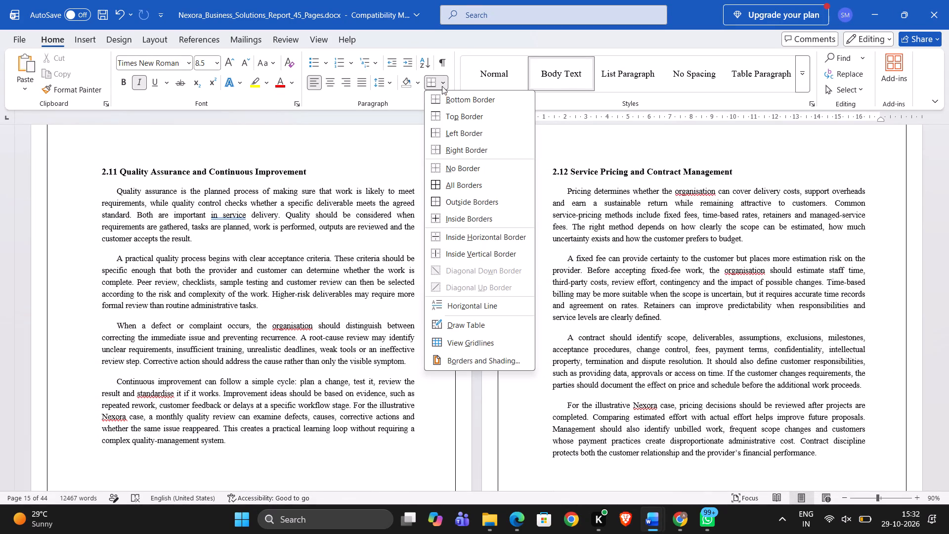
left_click(442, 86)
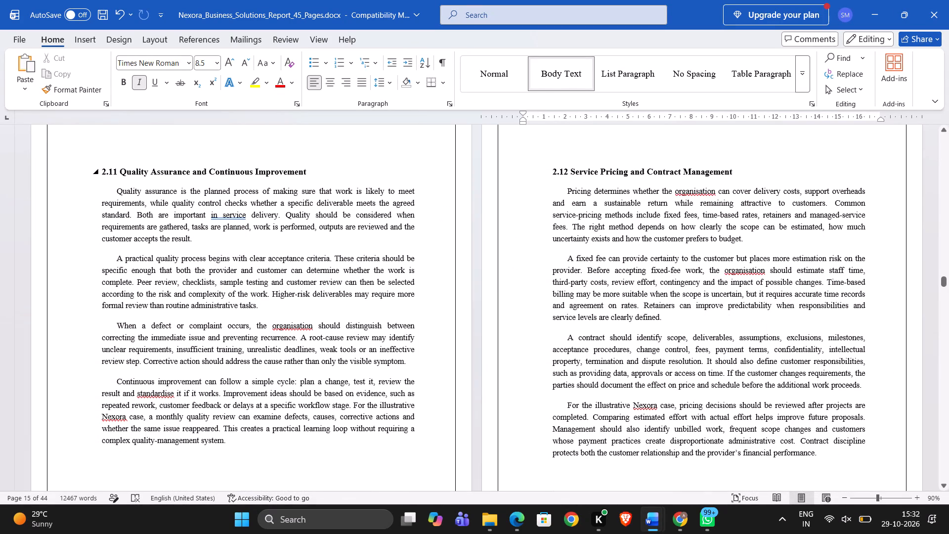
Delete the repeated heading "CHAPTER 2 – COMPANY PROFILE AND BUSINESS MODEL" above section 2.13 Operational Key Performance Indicators.
scroll(534, 420, "down", 3)
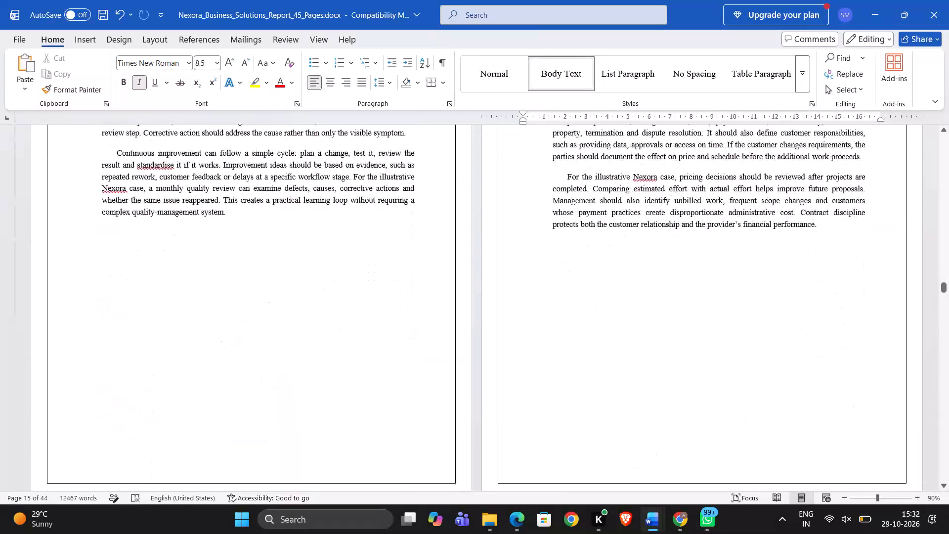
scroll(534, 420, "down", 1)
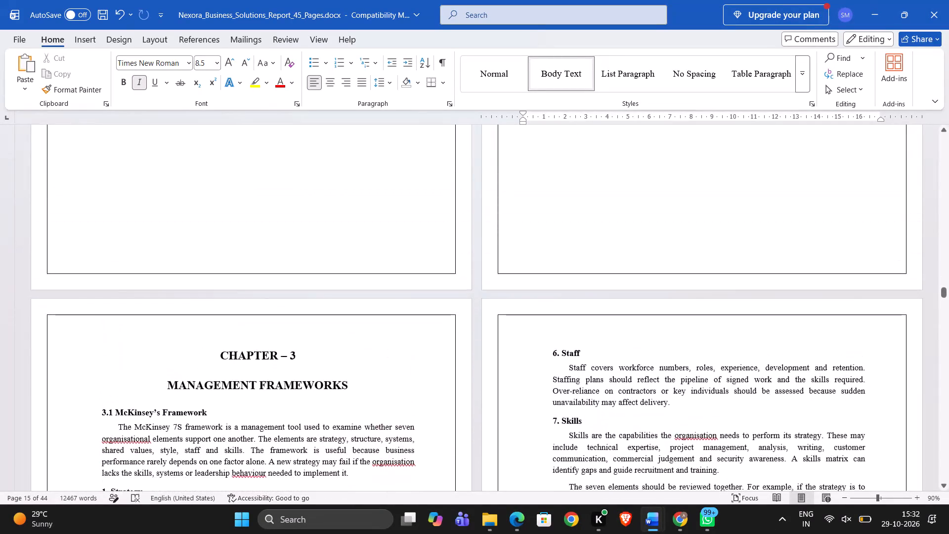
scroll(534, 420, "down", 2)
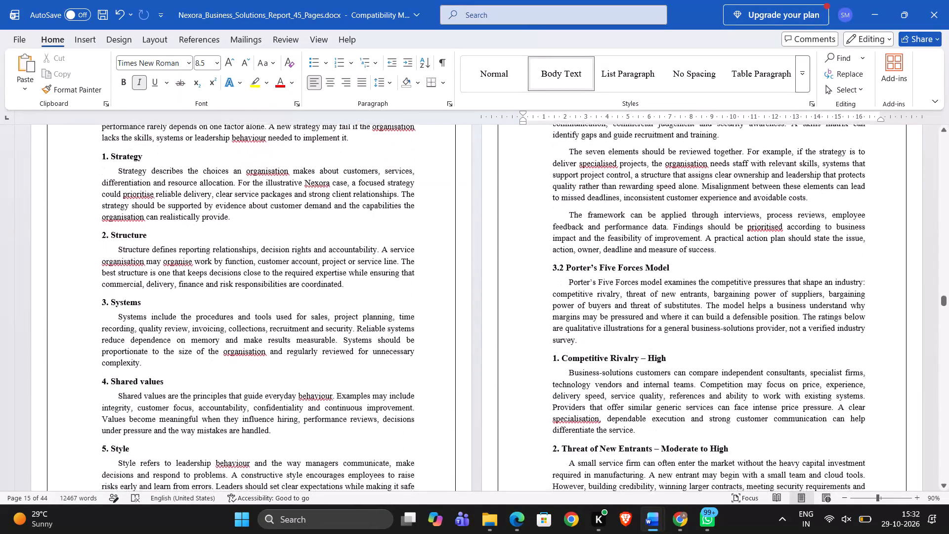
scroll(534, 420, "down", 4)
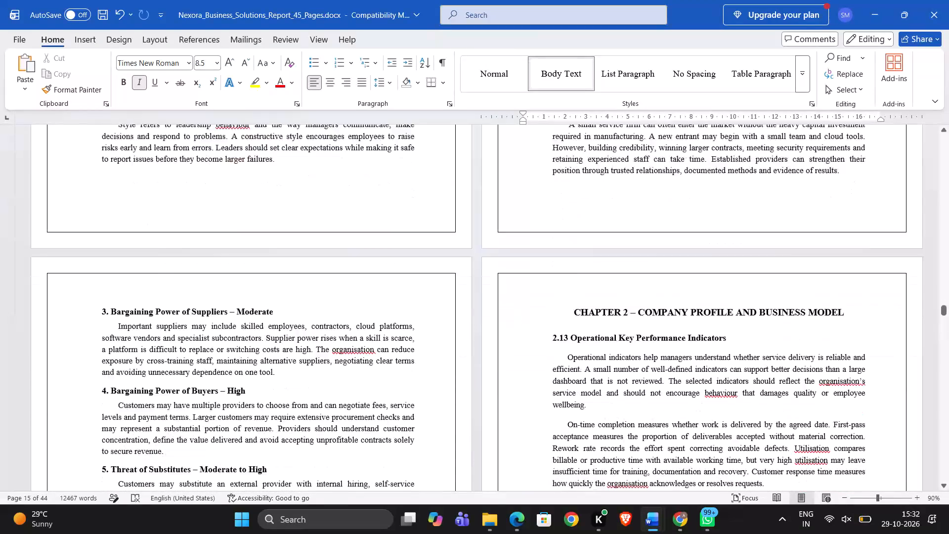
scroll(534, 420, "down", 2)
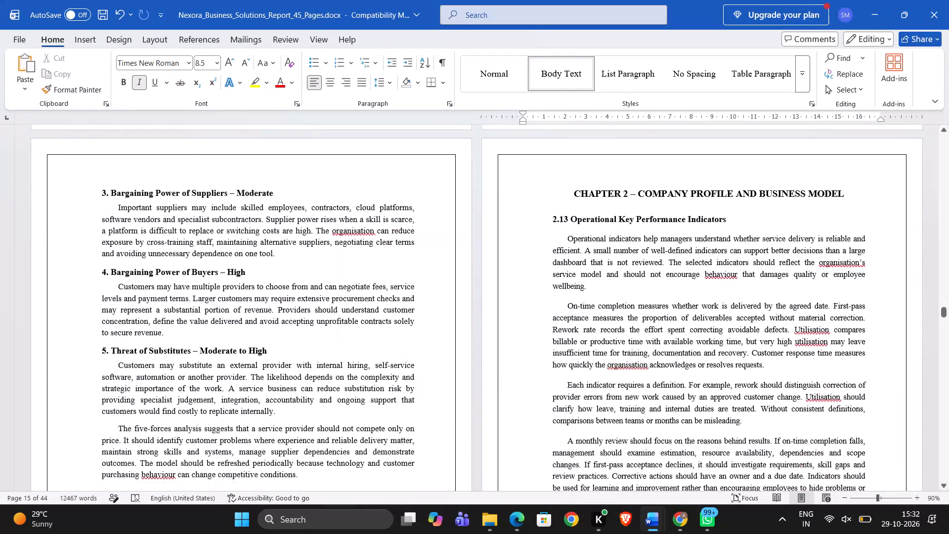
scroll(534, 420, "up", 1)
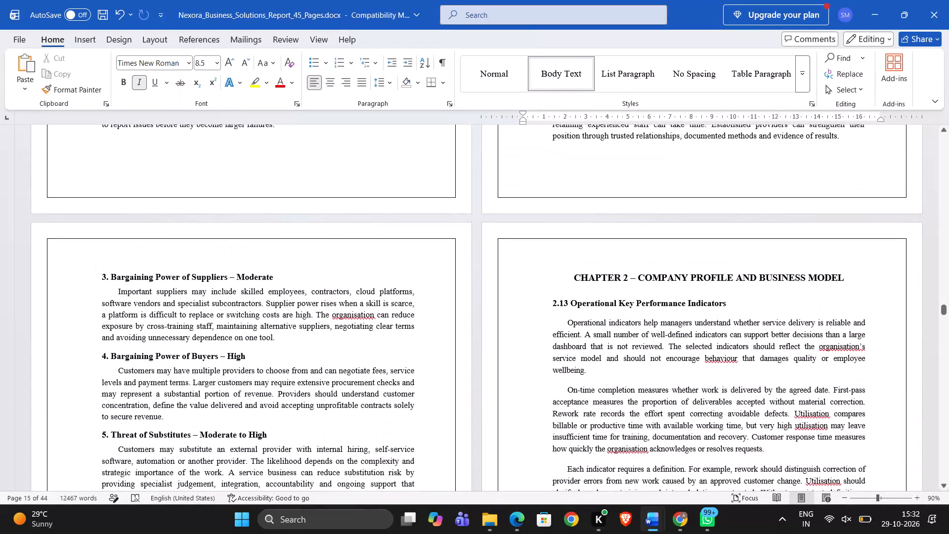
left_click_drag(575, 275, 792, 252)
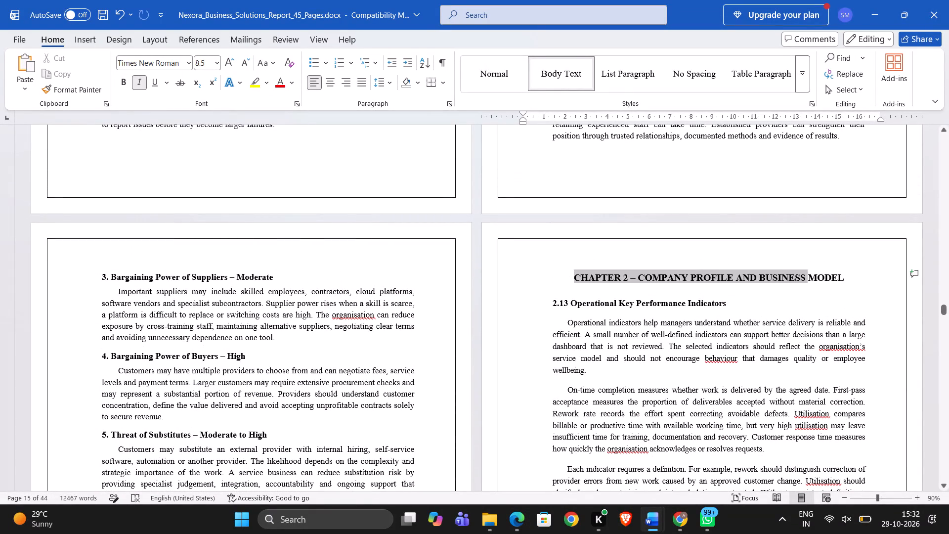
left_click_drag(792, 252, 881, 264)
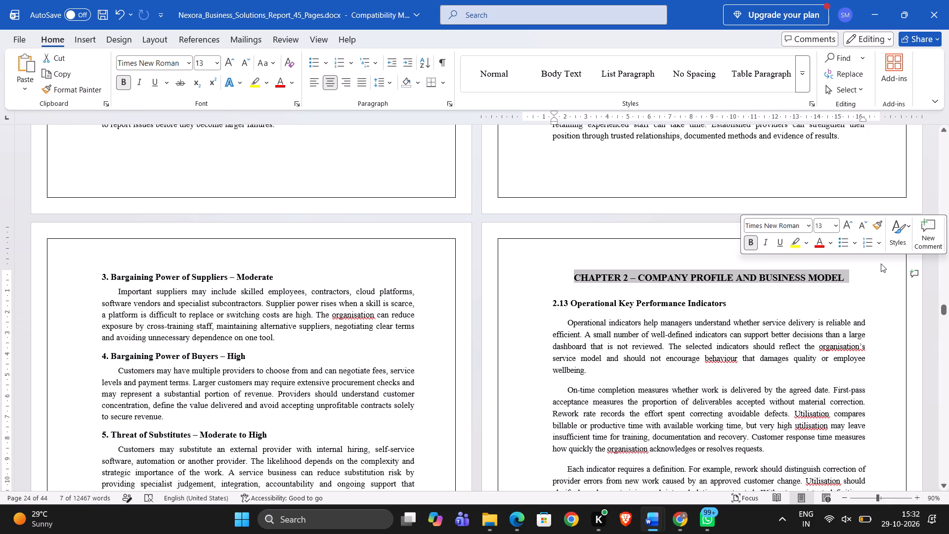
key("BackSpace")
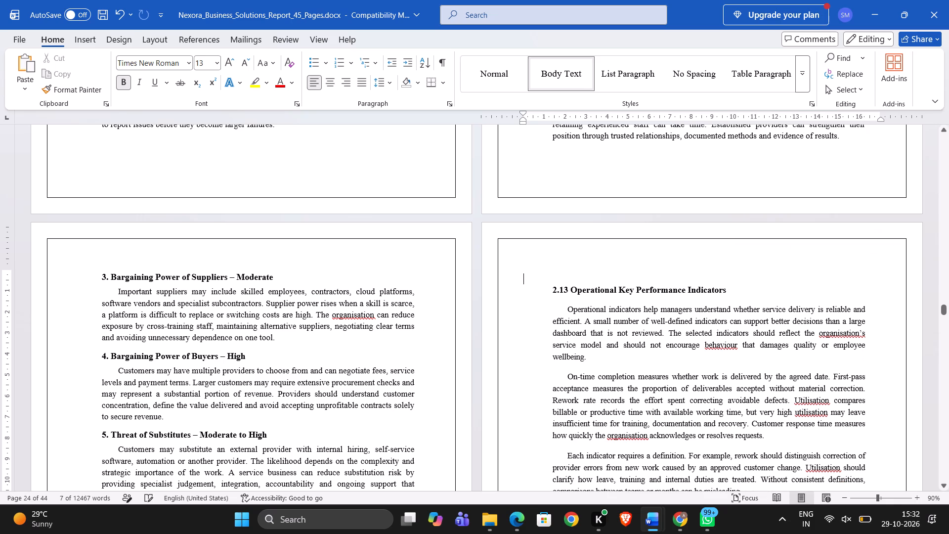
Recheck the pages from section 2.1 through Chapter 3 and section 2.13 for leftover headings, notes and out-of-order sections.
scroll(881, 264, "up", 12)
scroll(881, 264, "up", 15)
scroll(881, 264, "down", 1)
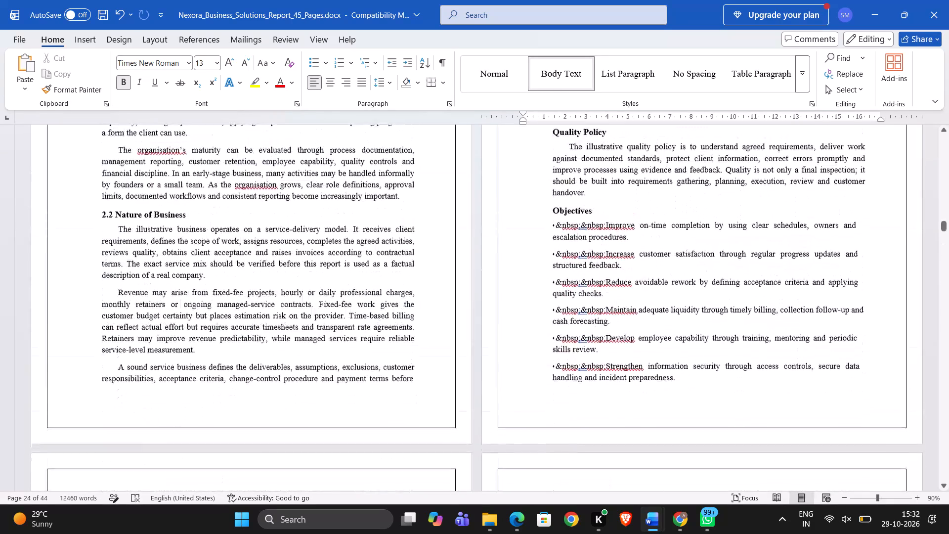
scroll(881, 264, "down", 1)
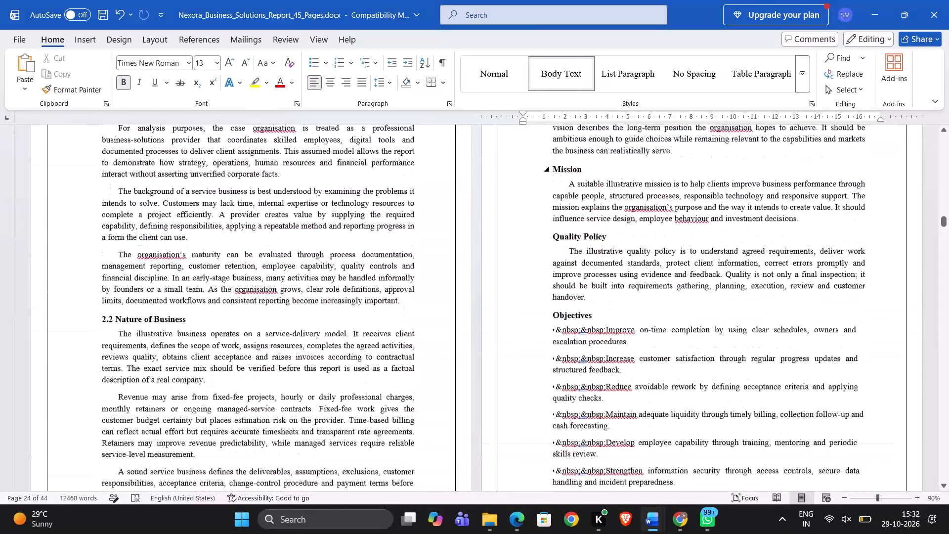
scroll(881, 264, "down", 3)
scroll(881, 264, "up", 1)
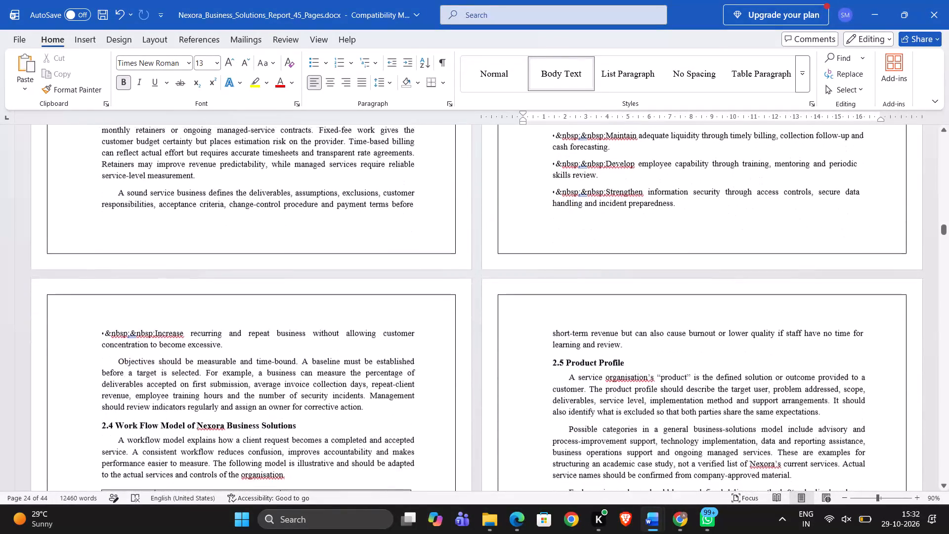
scroll(881, 264, "up", 1)
scroll(881, 264, "down", 11)
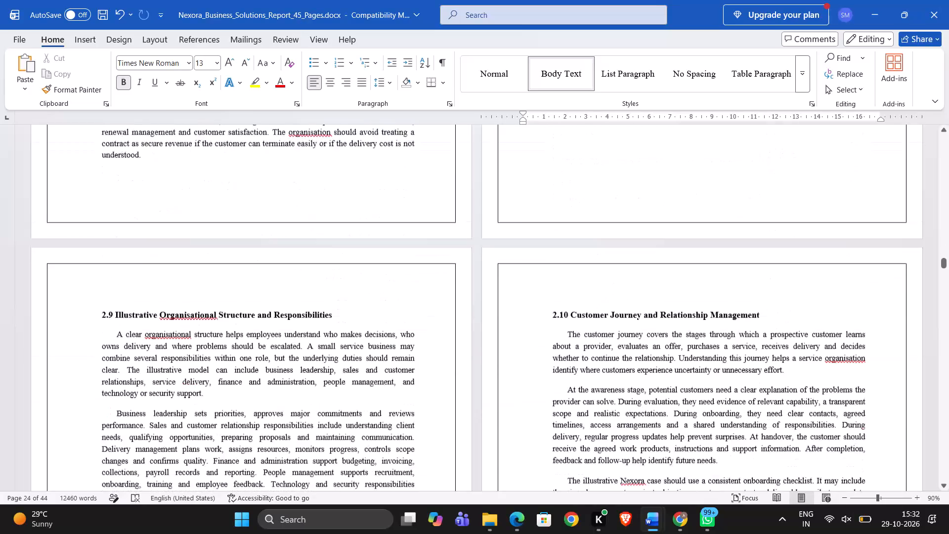
scroll(881, 264, "down", 2)
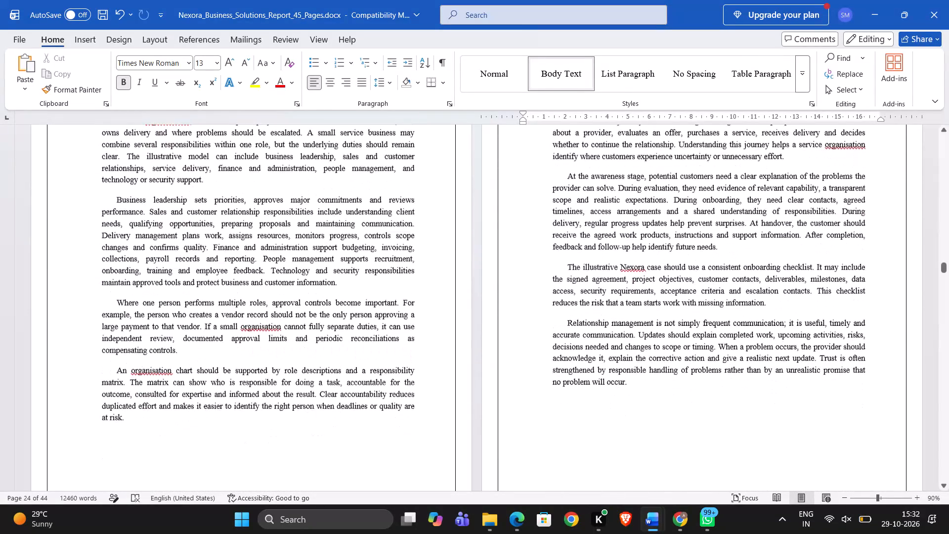
scroll(881, 264, "down", 3)
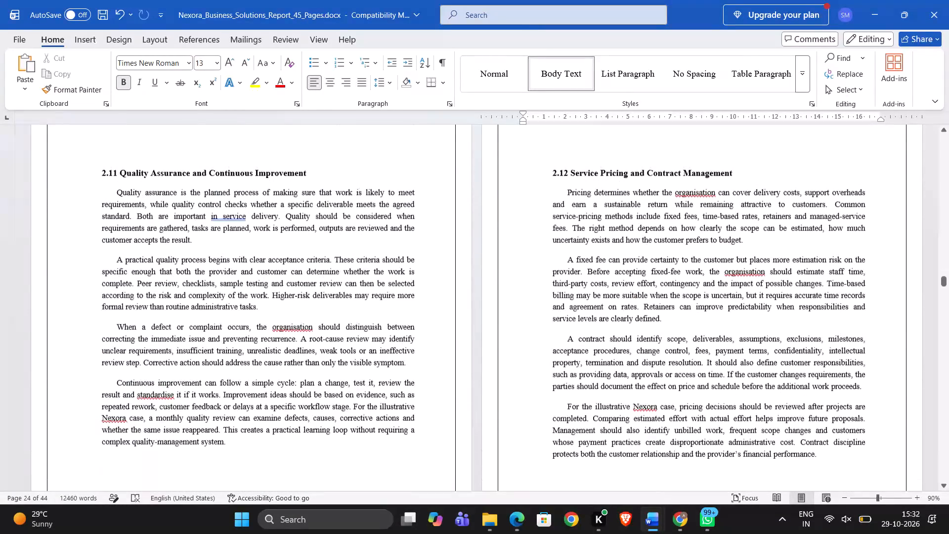
scroll(881, 264, "down", 3)
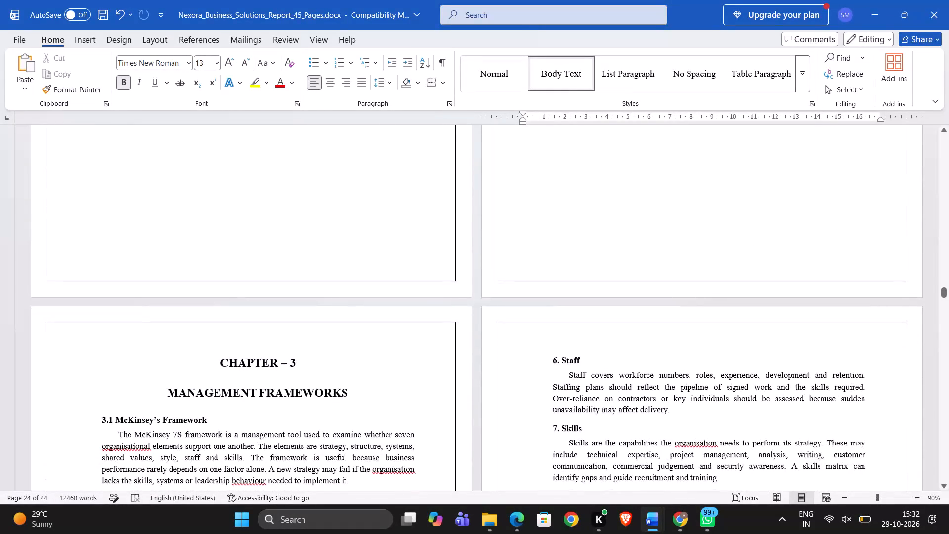
scroll(881, 264, "down", 6)
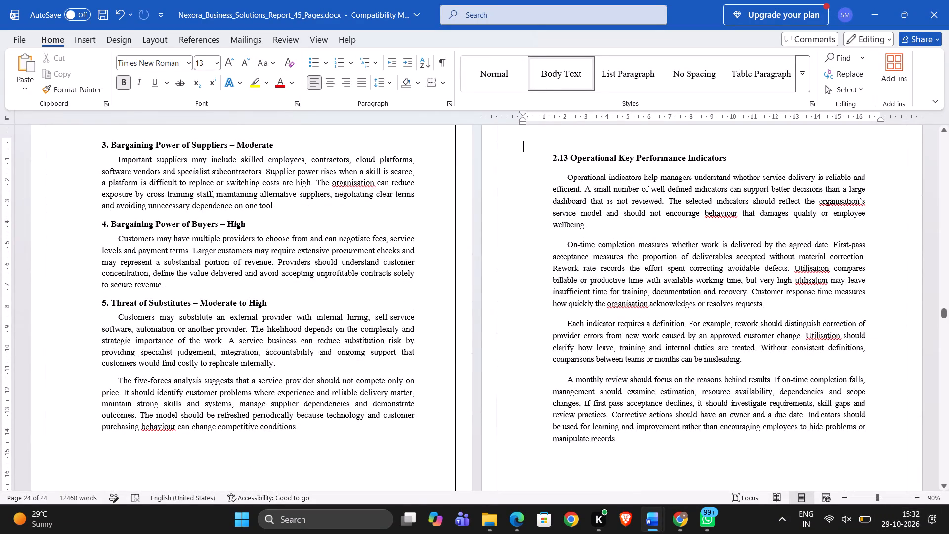
scroll(708, 342, "up", 1)
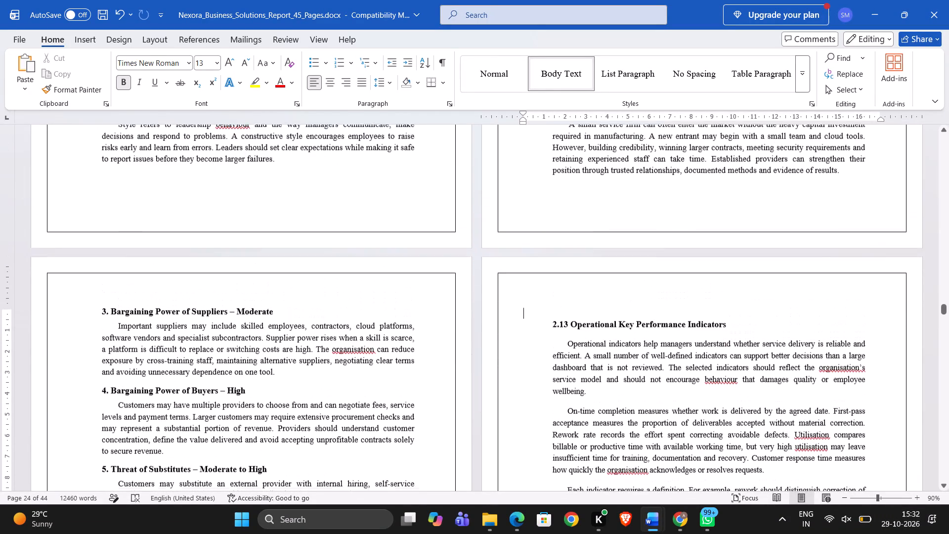
scroll(708, 342, "up", 1)
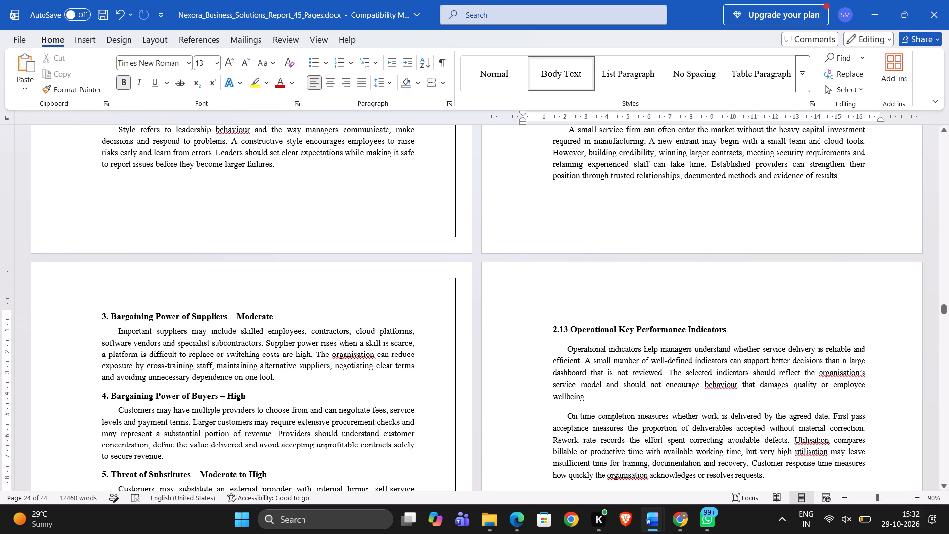
scroll(849, 302, "down", 3)
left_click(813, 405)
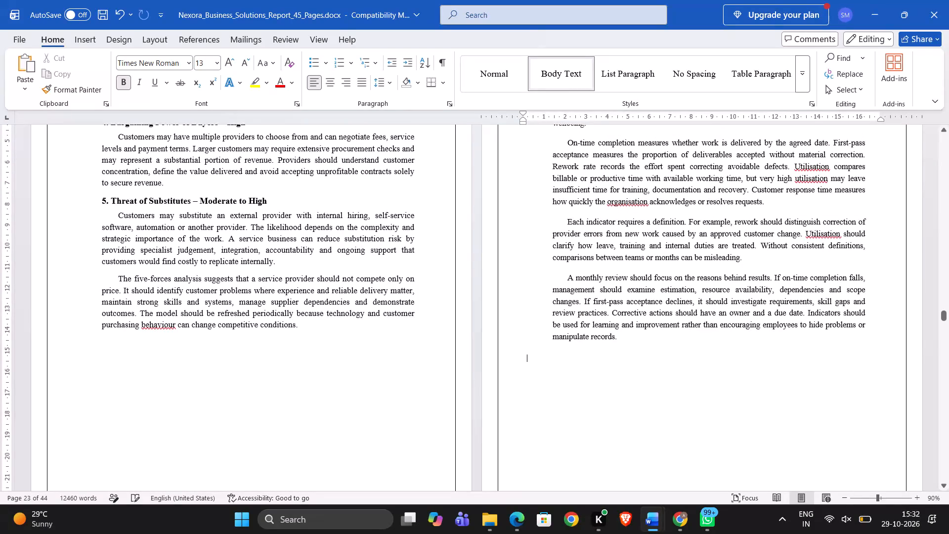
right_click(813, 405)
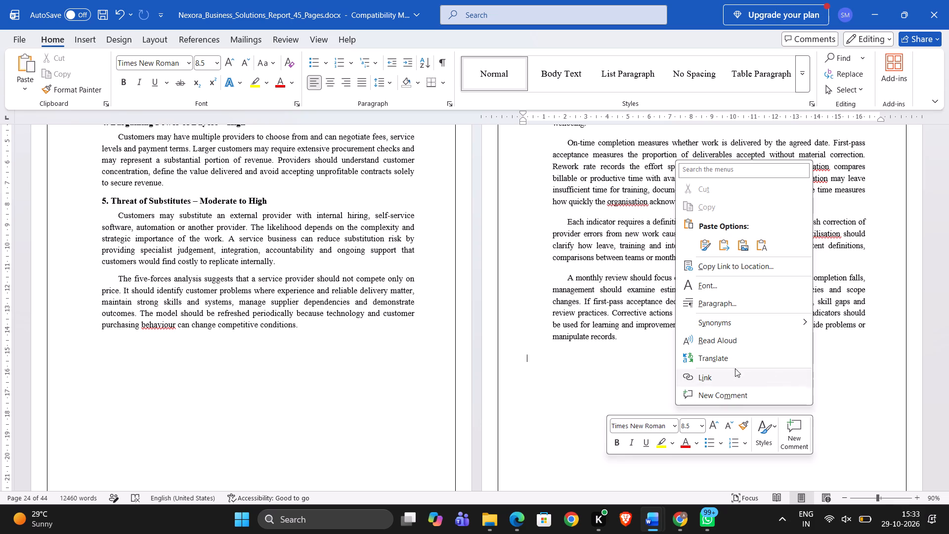
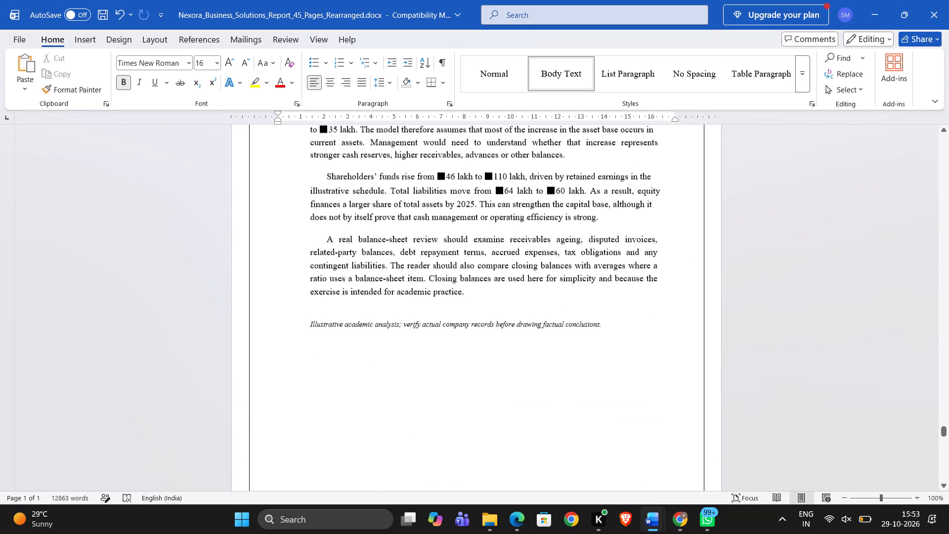
scroll(406, 404, "up", 1)
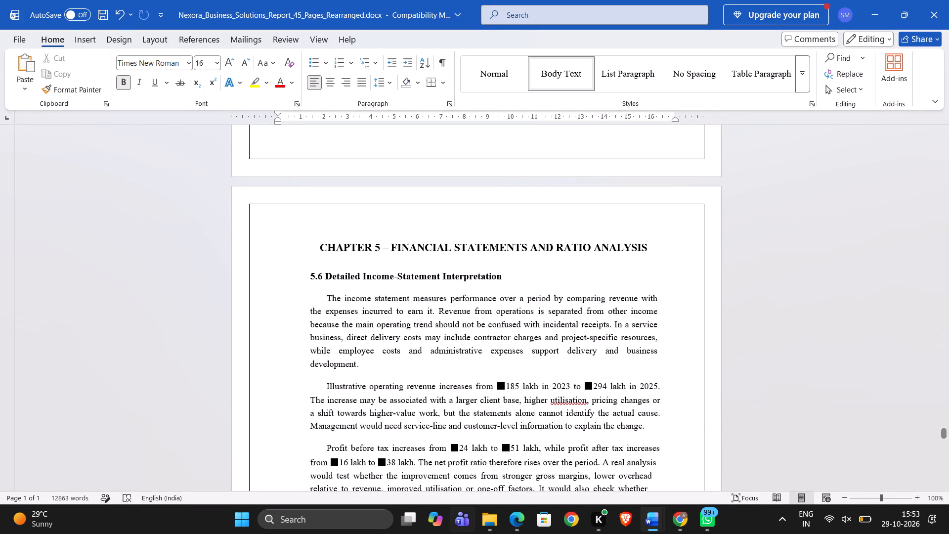
left_click(497, 388)
left_click_drag(498, 388, 508, 387)
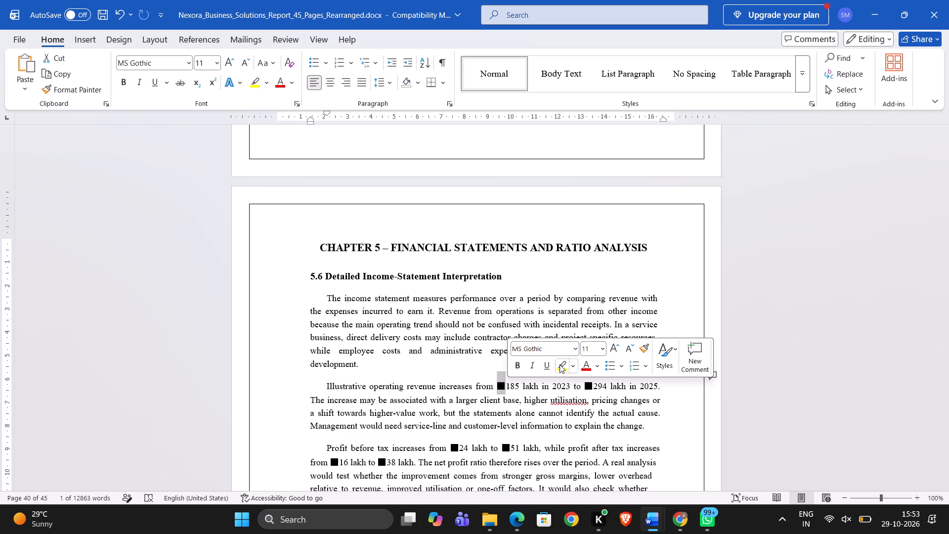
left_click(282, 383)
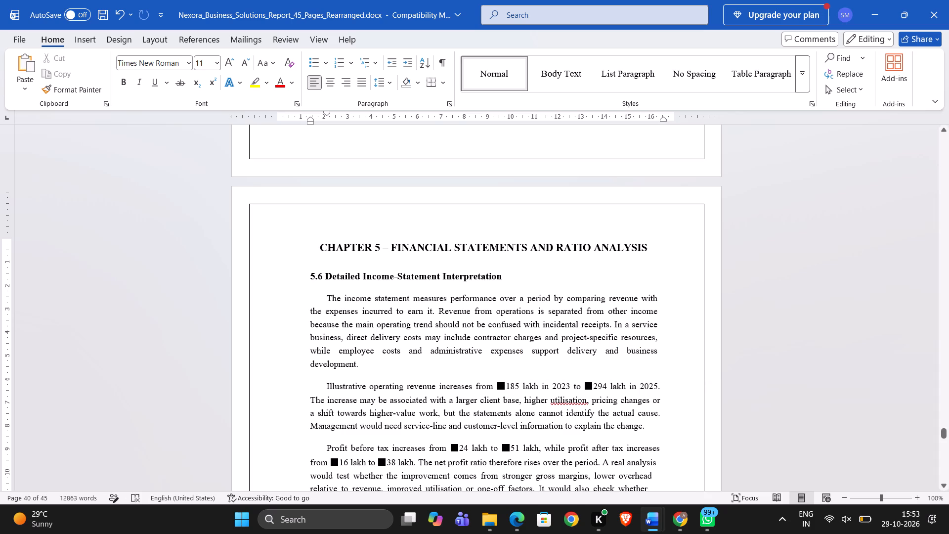
scroll(282, 383, "down", 7)
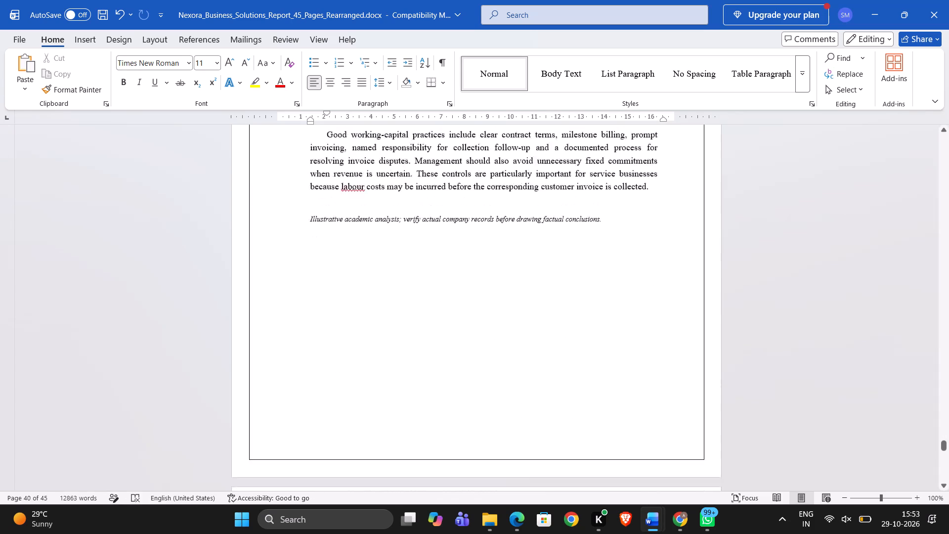
scroll(282, 383, "down", 8)
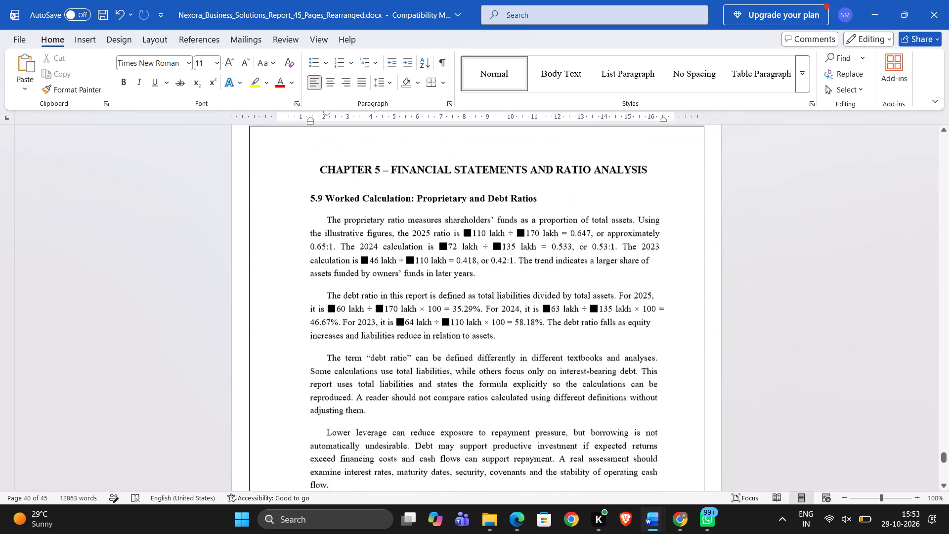
scroll(282, 383, "down", 11)
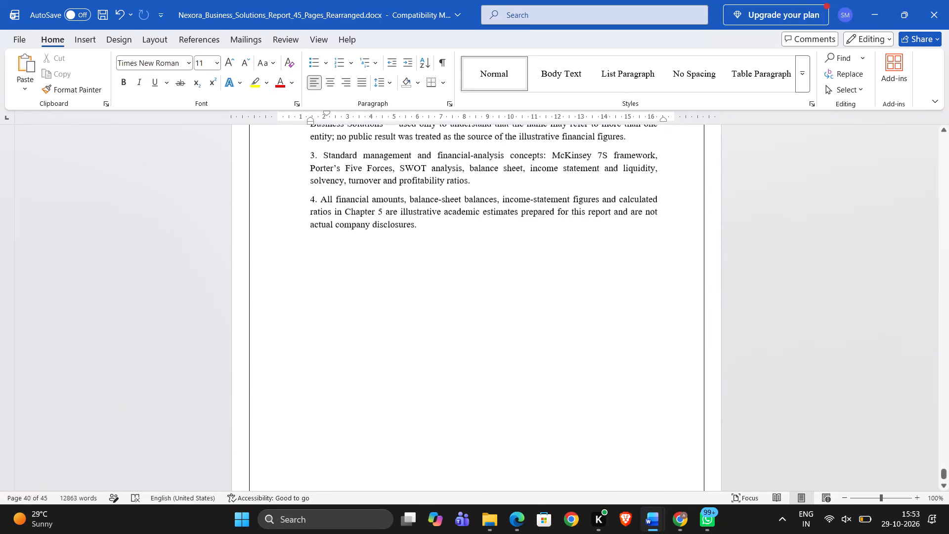
scroll(282, 383, "down", 10)
Return to the report's opening pages and review the Chapter 1 sections, checking headings and page endings.
scroll(282, 383, "up", 18)
scroll(282, 383, "up", 9)
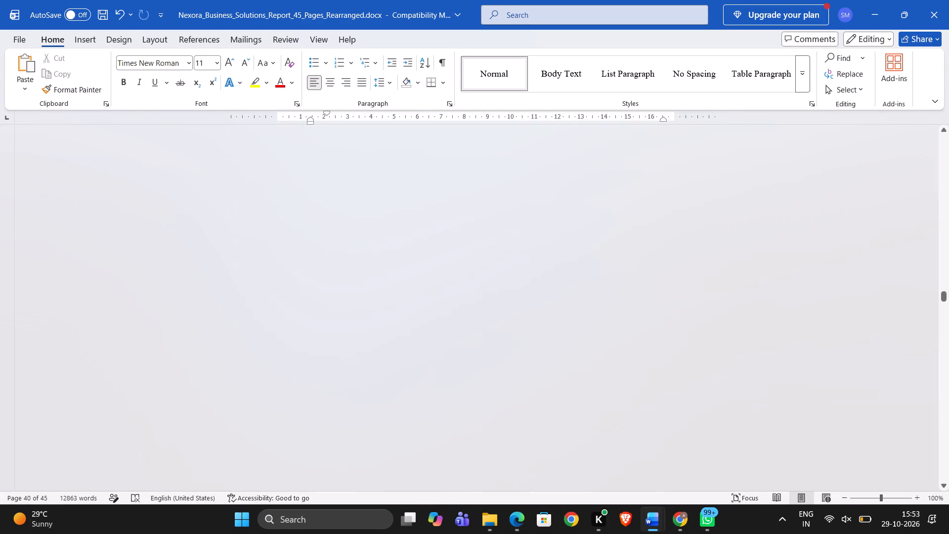
scroll(282, 383, "up", 18)
scroll(282, 383, "up", 10)
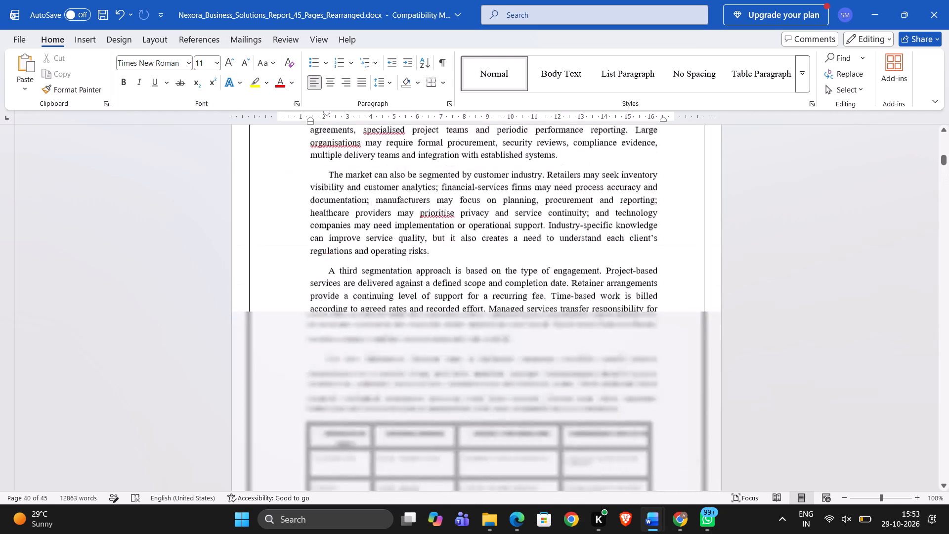
scroll(282, 383, "up", 4)
scroll(282, 383, "down", 7)
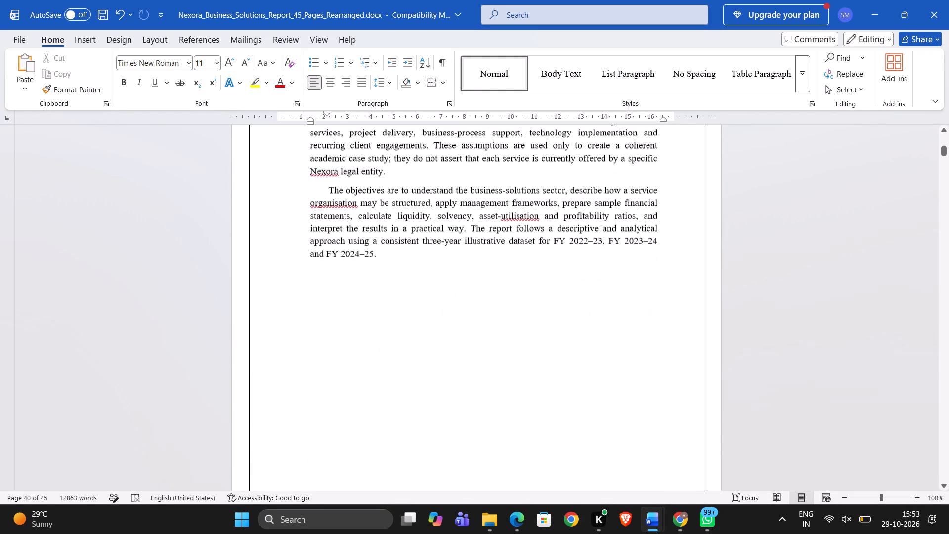
scroll(282, 383, "down", 7)
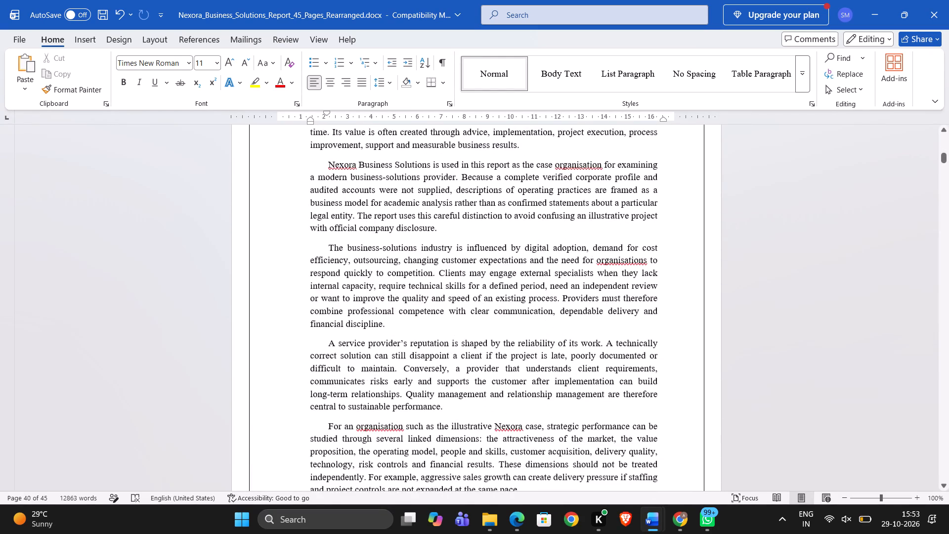
scroll(282, 383, "down", 6)
scroll(282, 383, "right", 1)
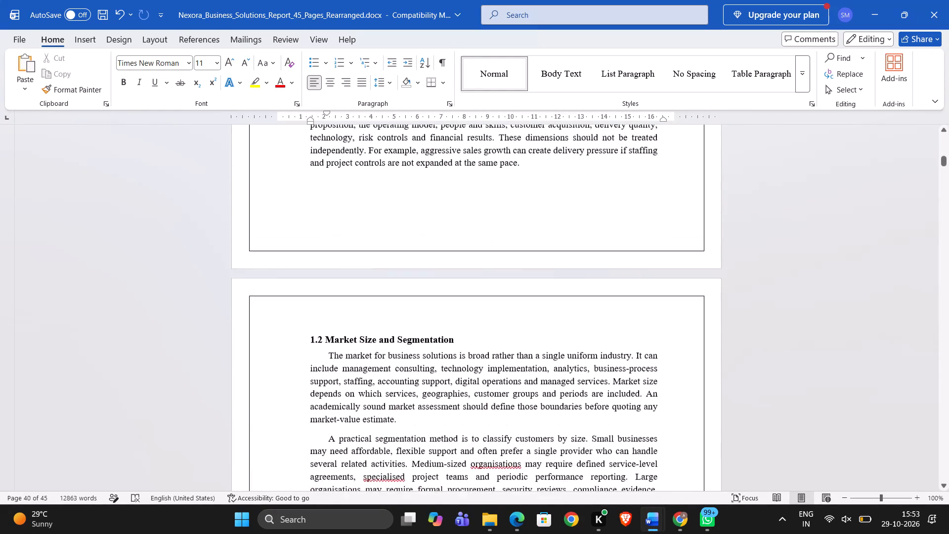
scroll(282, 383, "right", 1)
scroll(282, 383, "down", 3)
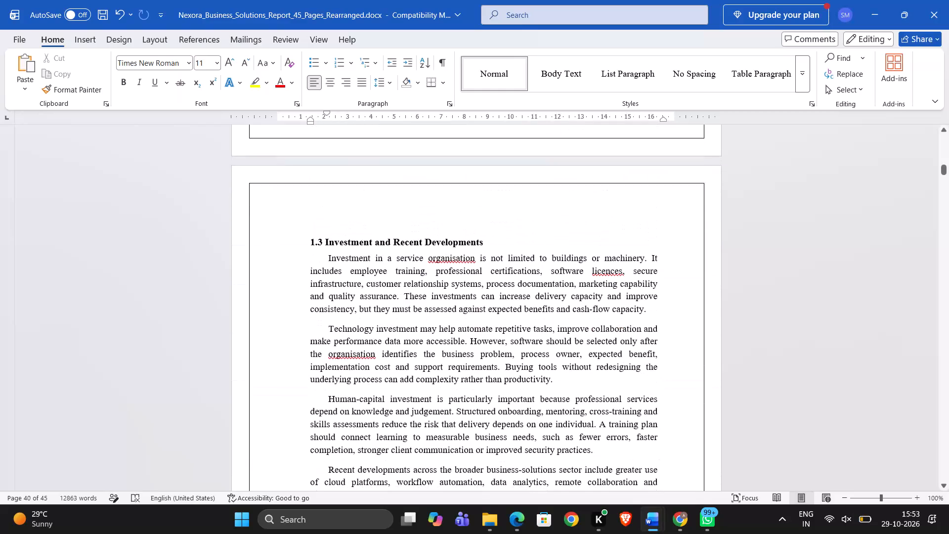
scroll(282, 383, "down", 6)
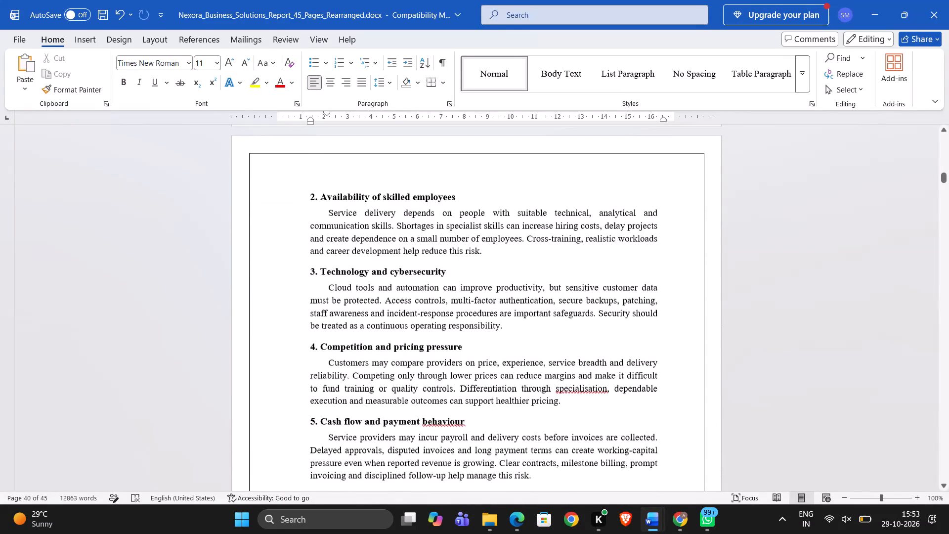
scroll(282, 383, "down", 8)
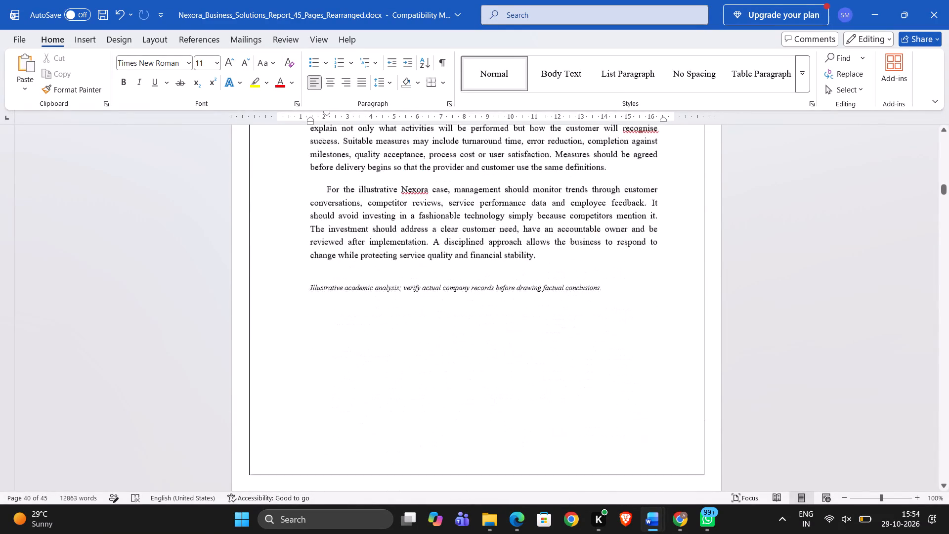
Delete the italic "Illustrative academic analysis; verify actual company records before drawing factual conclusions." note from the two pages preceding section 1.7.
scroll(282, 383, "down", 1)
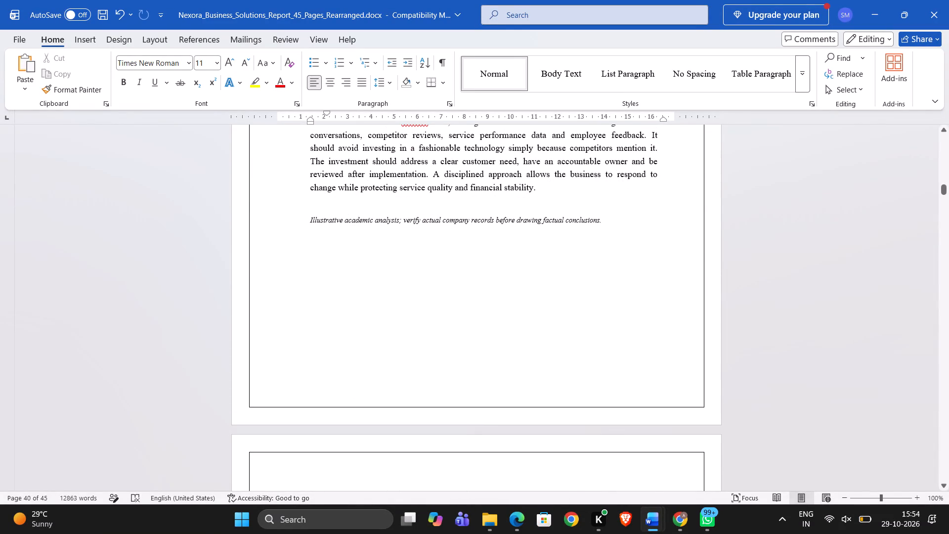
left_click_drag(603, 222, 313, 218)
key("BackSpace")
scroll(313, 218, "down", 3)
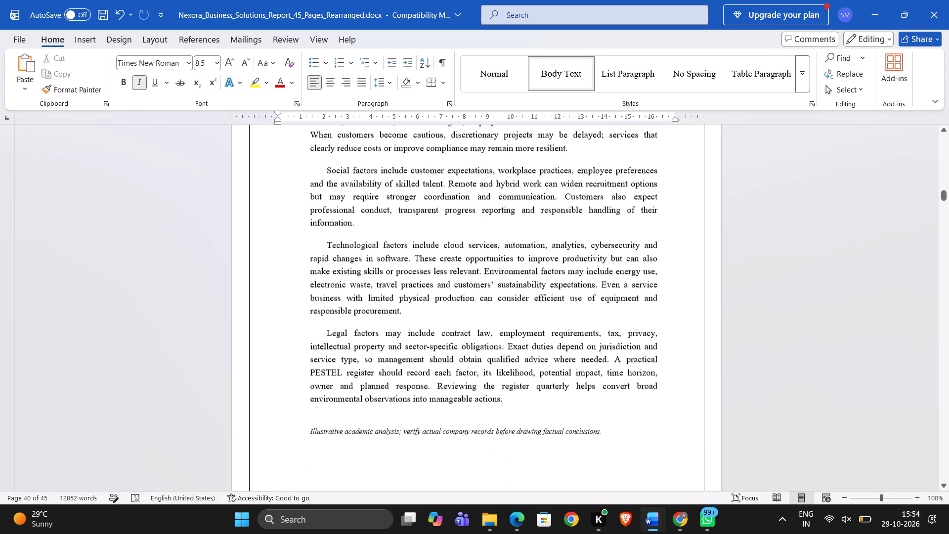
left_click_drag(303, 420, 603, 422)
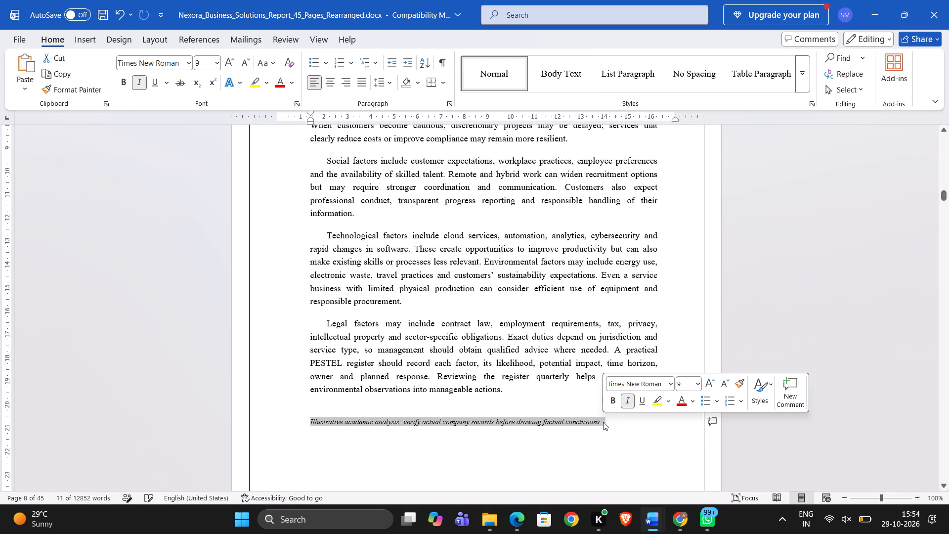
key("BackSpace")
Delete the repeated Chapter 1 heading above section 1.7 Stakeholder Analysis and the italic "Illustrative academic analysis" note closing that section.
scroll(603, 422, "down", 5)
scroll(603, 422, "up", 1)
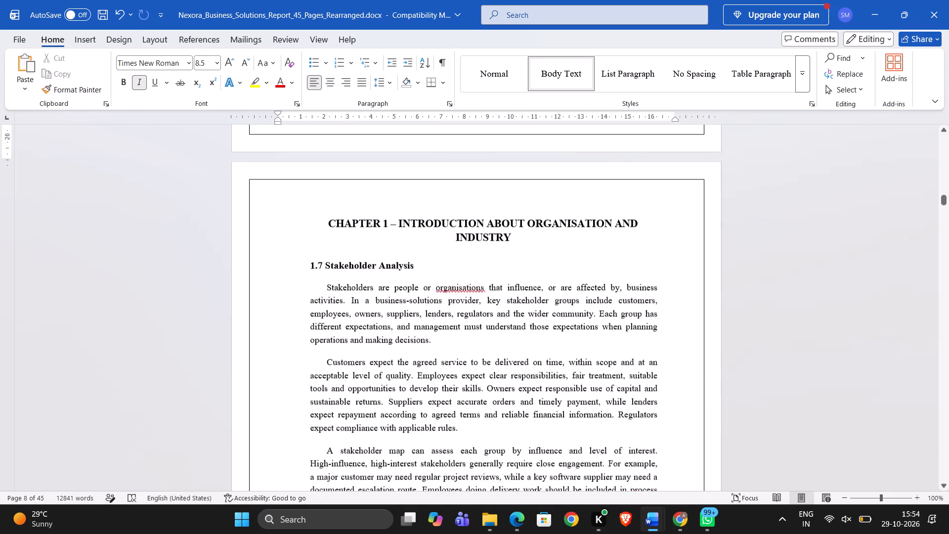
scroll(603, 422, "up", 1)
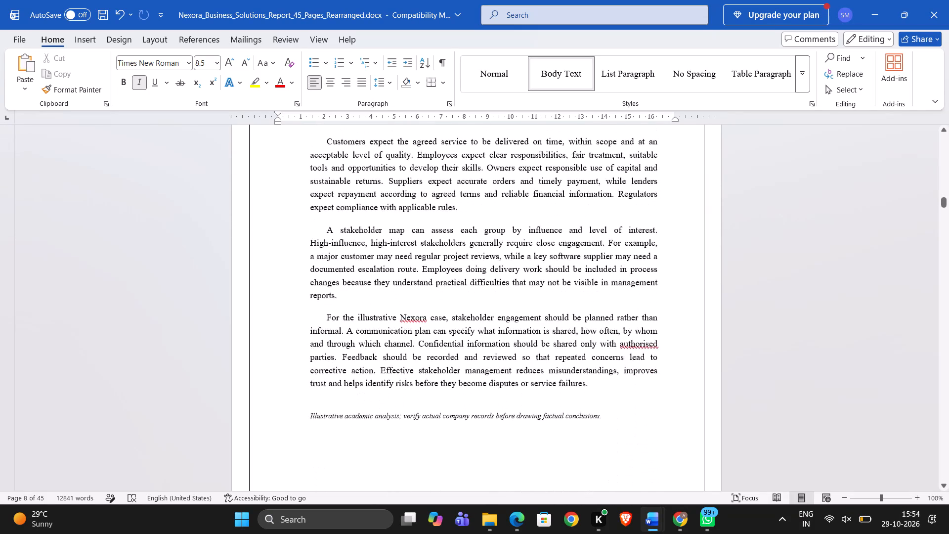
scroll(603, 422, "up", 1)
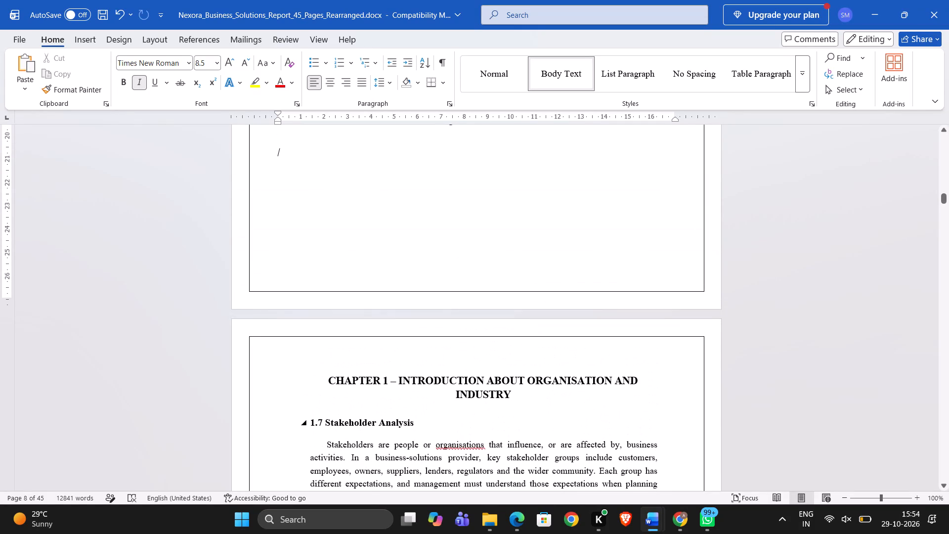
left_click_drag(518, 393, 511, 390)
left_click_drag(511, 390, 351, 362)
key("BackSpace")
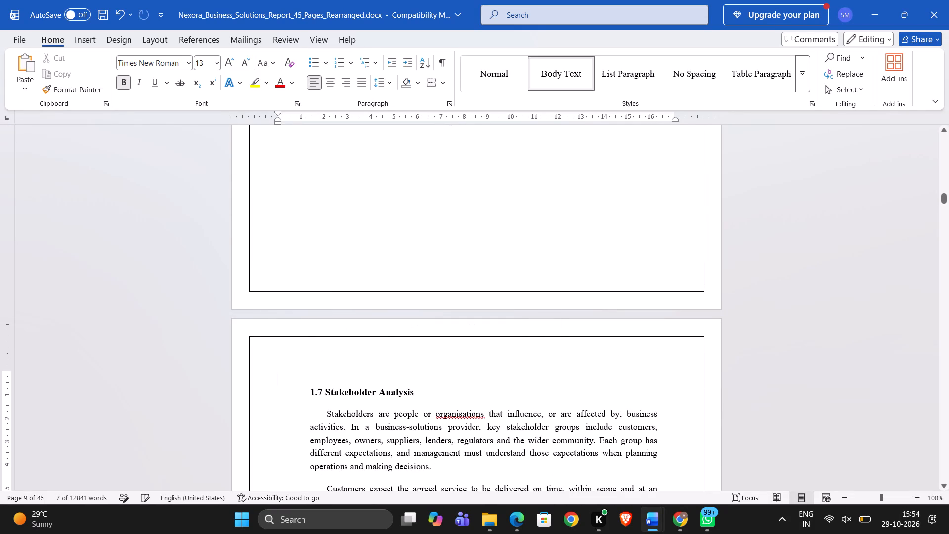
scroll(351, 362, "down", 4)
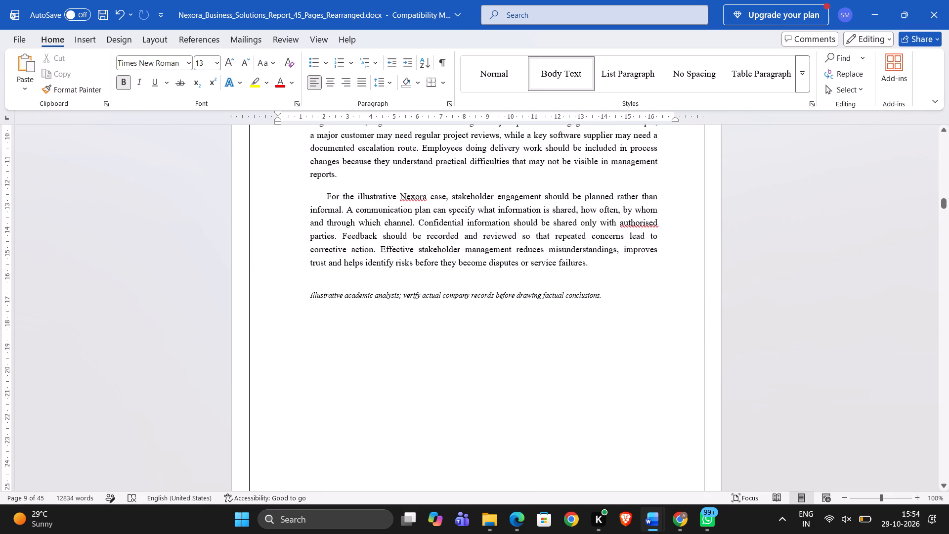
left_click_drag(614, 303, 322, 288)
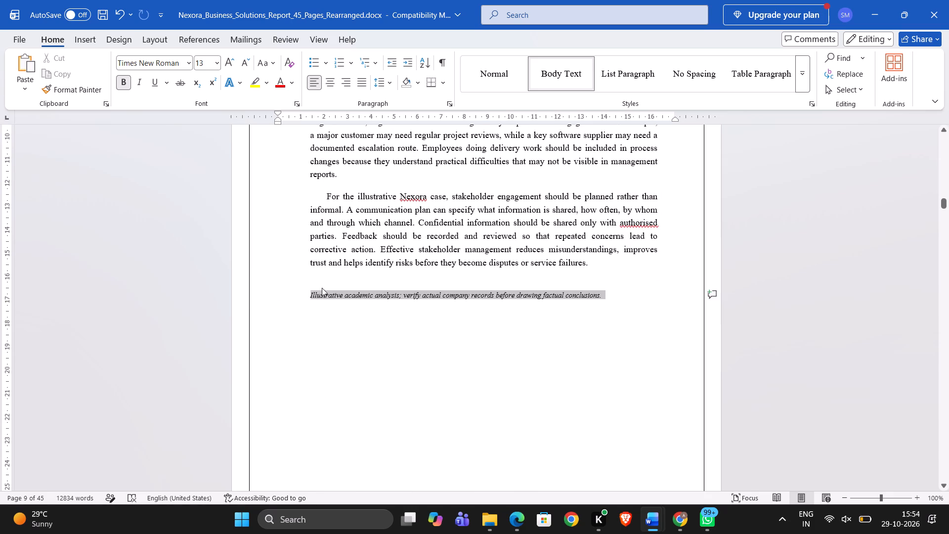
key("BackSpace")
Delete the repeated Chapter 1 heading above section 1.8 Industry Success Factors and Performance Measures and the italic disclaimer note closing that section.
scroll(322, 288, "down", 3)
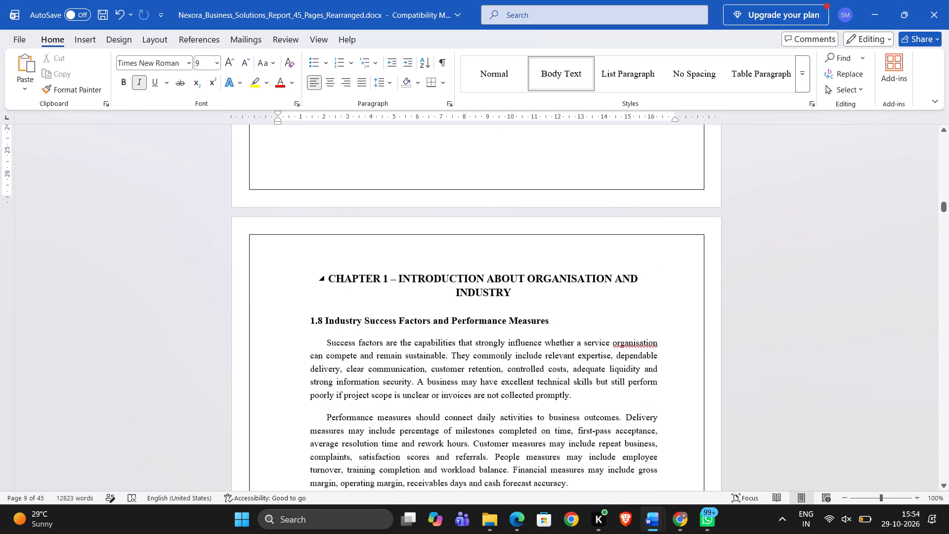
left_click_drag(517, 288, 349, 251)
key("BackSpace")
scroll(349, 251, "down", 2)
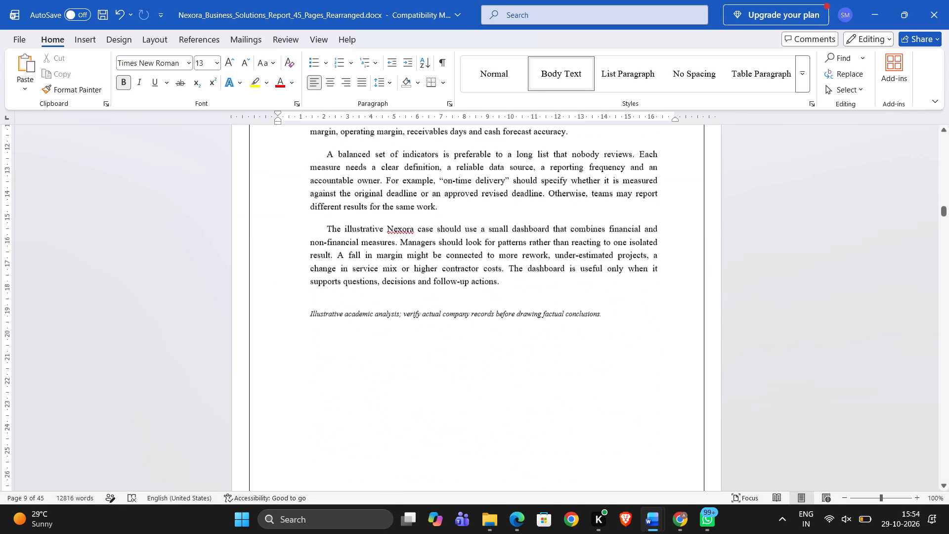
scroll(349, 251, "down", 2)
left_click_drag(613, 217, 317, 321)
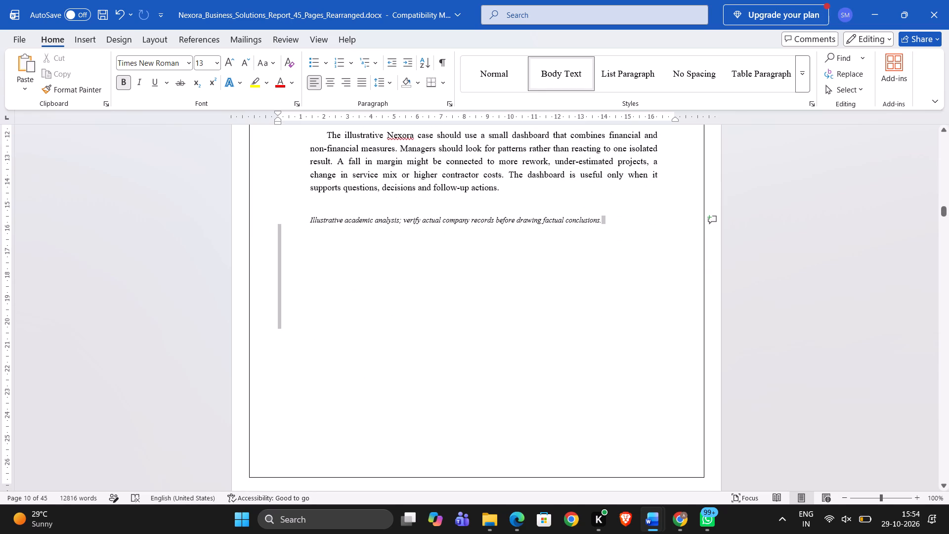
left_click_drag(317, 321, 308, 209)
key("BackSpace")
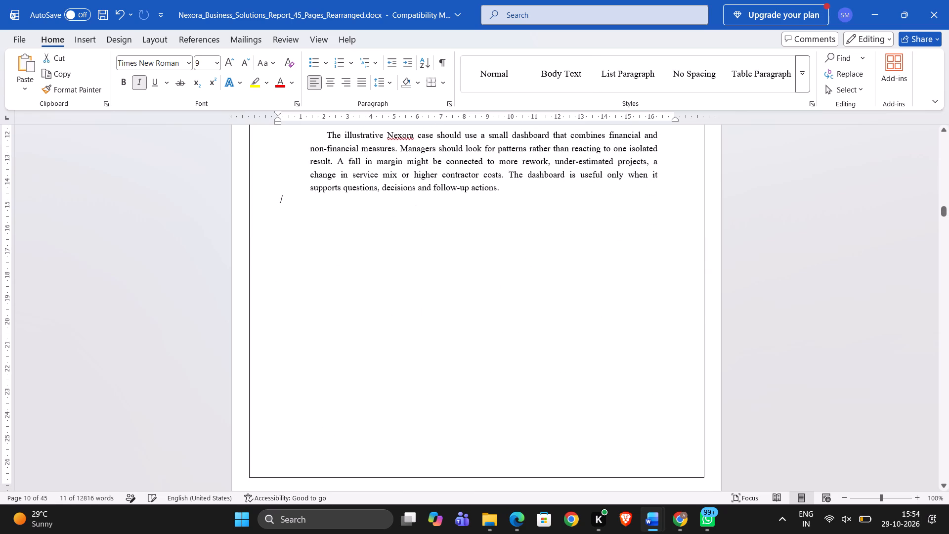
Delete the repeated "CHAPTER 1 – INTRODUCTION ABOUT ORGANISATION AND INDUSTRY" heading above section 1.9 Industry Risks and Practical Responses.
scroll(308, 209, "down", 4)
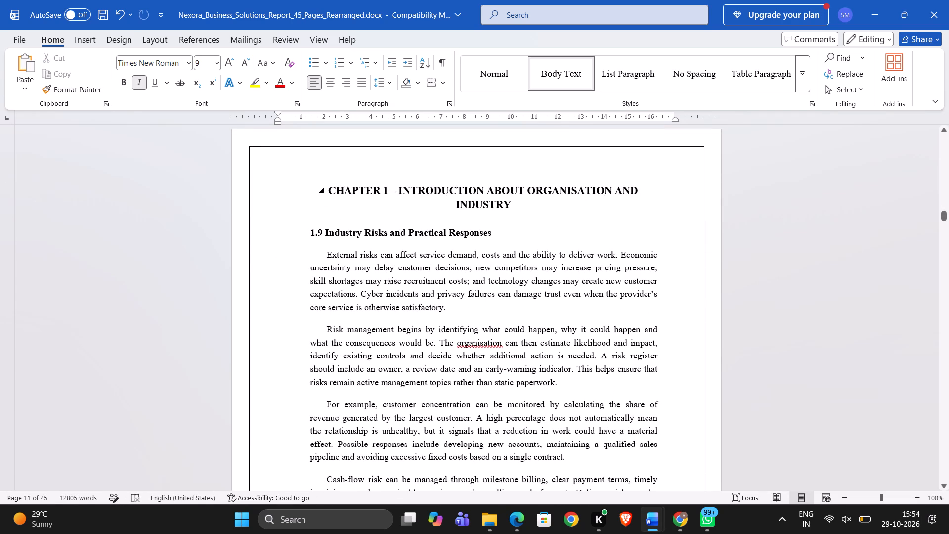
left_click_drag(526, 210, 344, 159)
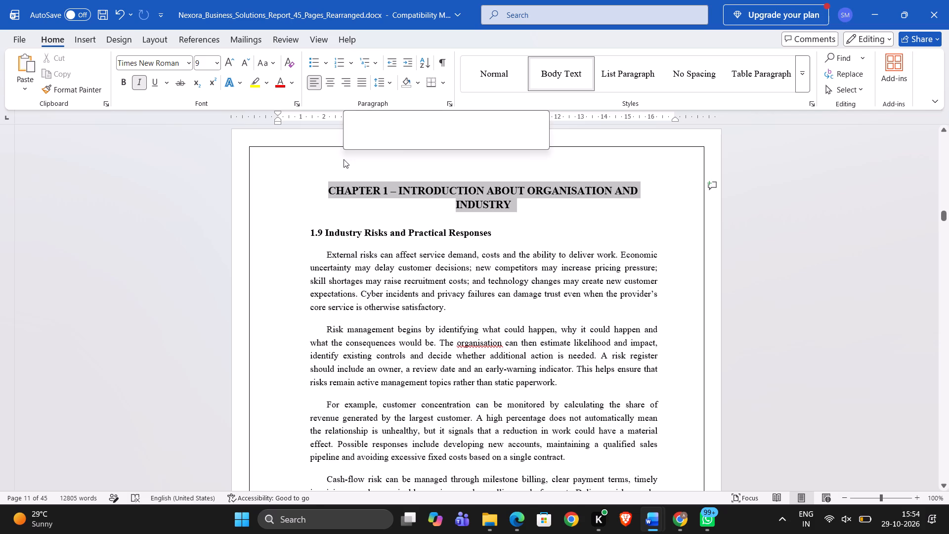
key("BackSpace")
scroll(344, 159, "down", 4)
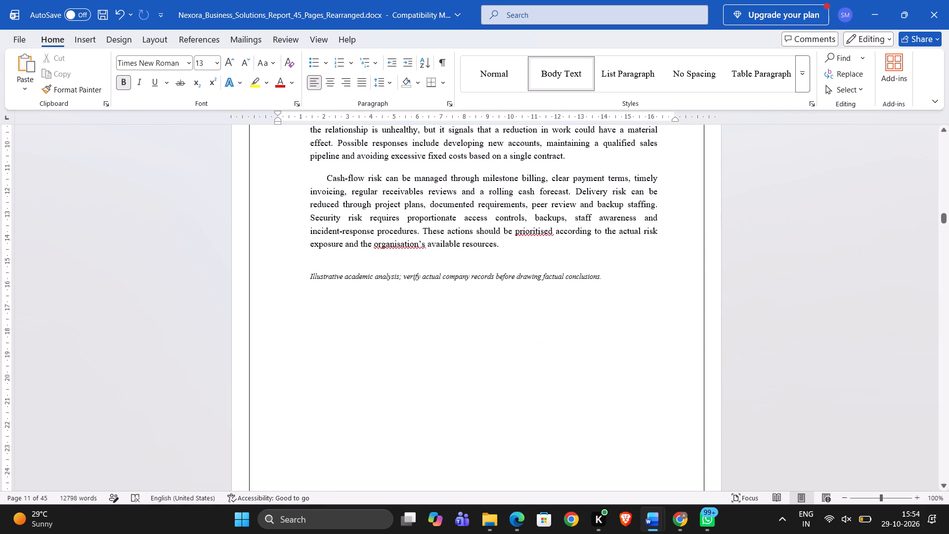
Delete the italic "Illustrative academic analysis" note closing section 1.9 Industry Risks and Practical Responses.
left_click_drag(635, 272, 344, 254)
key("BackSpace")
Review the opening pages of Chapter 2, examining the bullet formatting of the Objectives list in section 2.3.
scroll(344, 254, "down", 1)
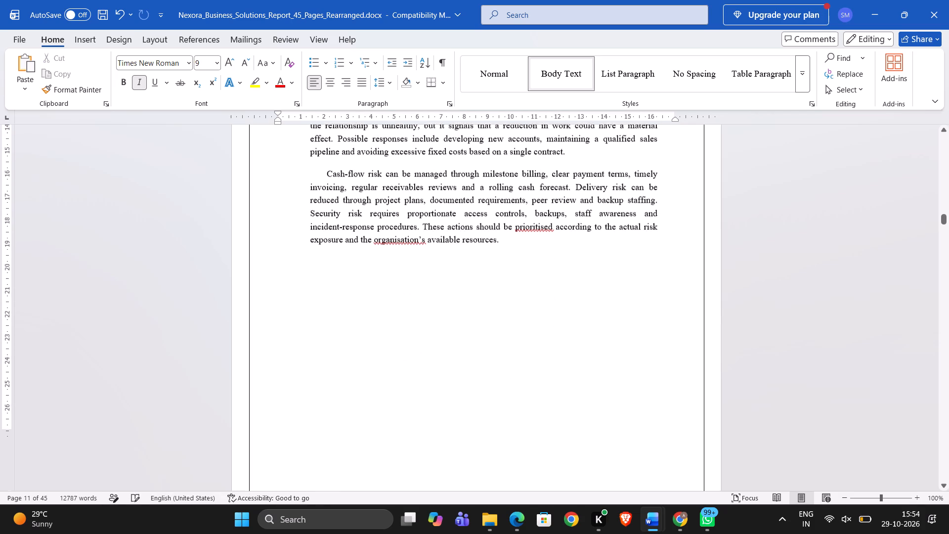
scroll(344, 254, "down", 3)
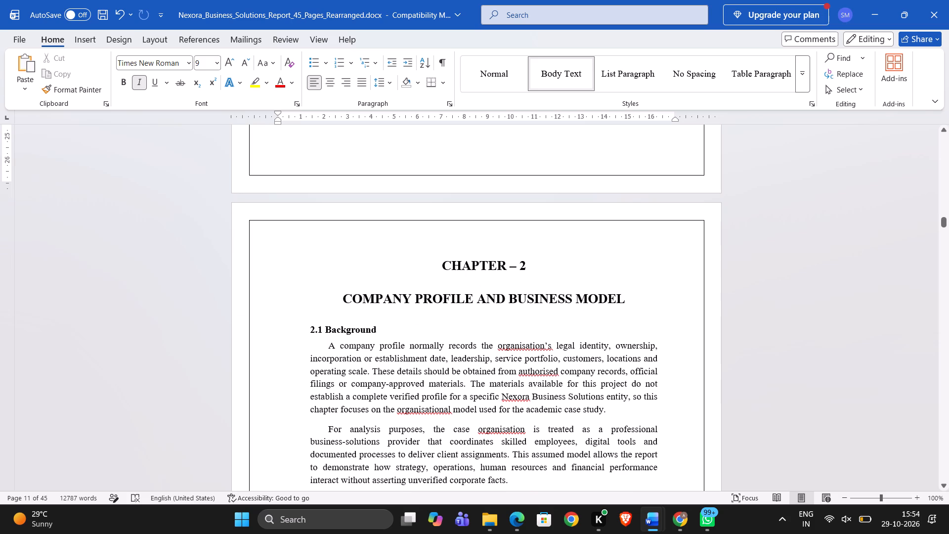
scroll(344, 254, "down", 6)
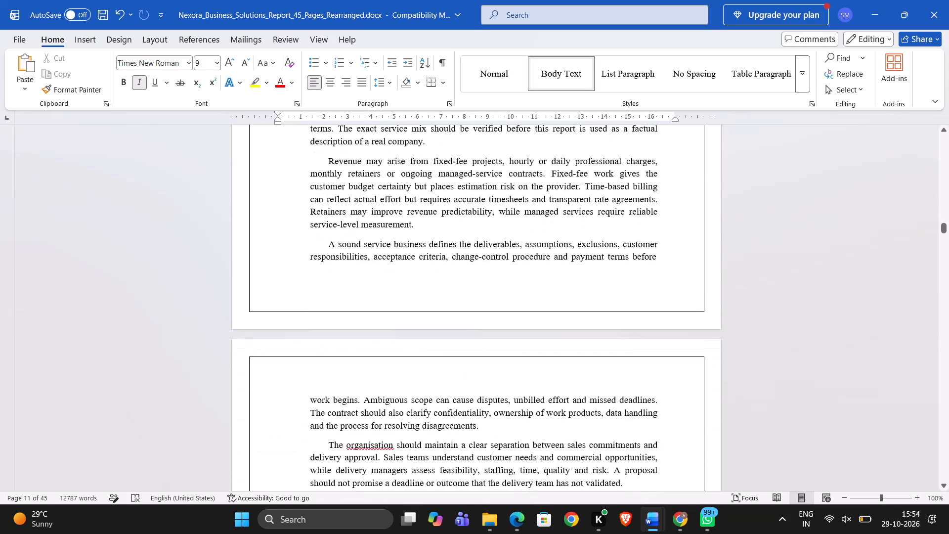
scroll(344, 254, "down", 1)
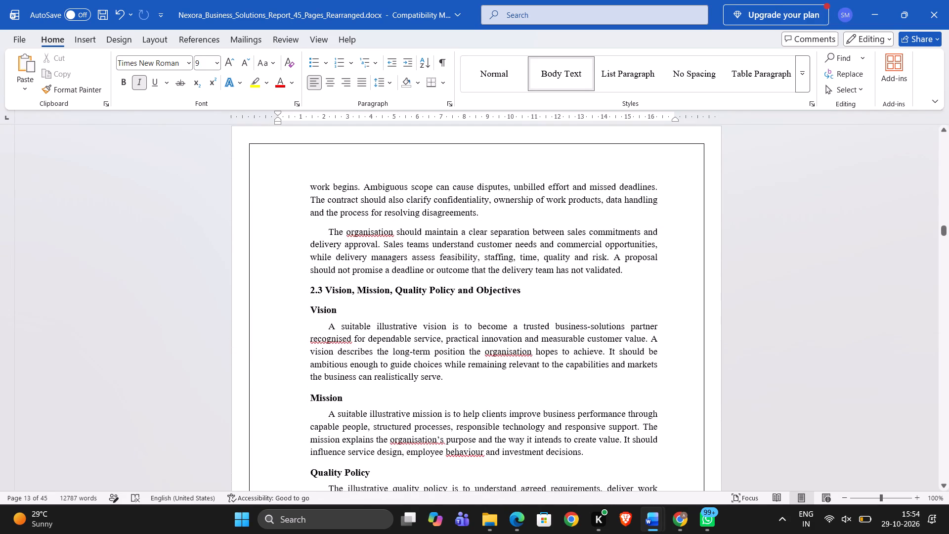
scroll(344, 254, "down", 2)
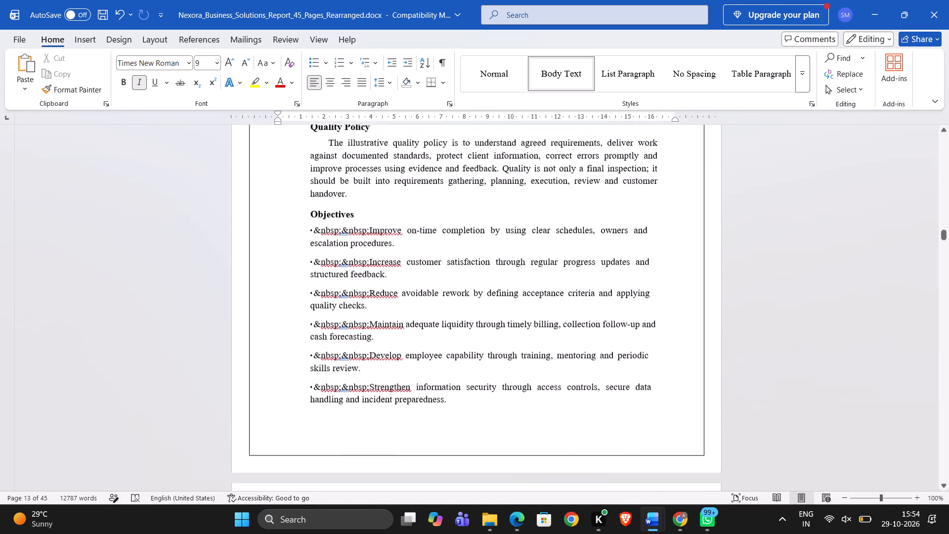
scroll(344, 254, "down", 1)
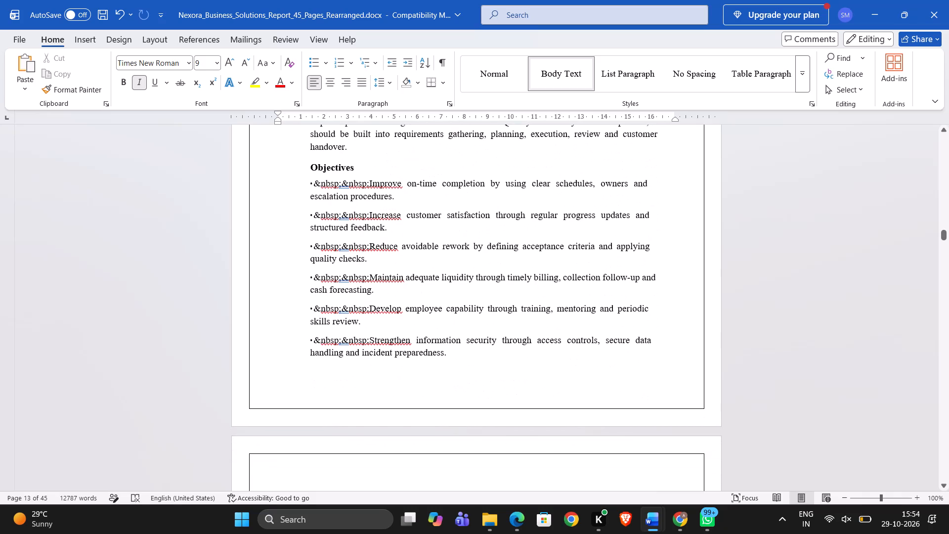
scroll(344, 254, "up", 1)
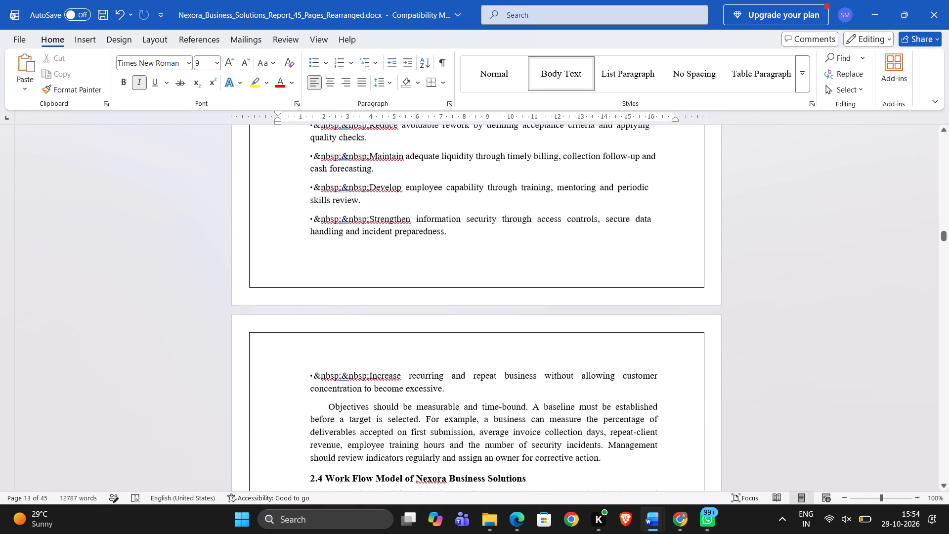
scroll(344, 254, "up", 1)
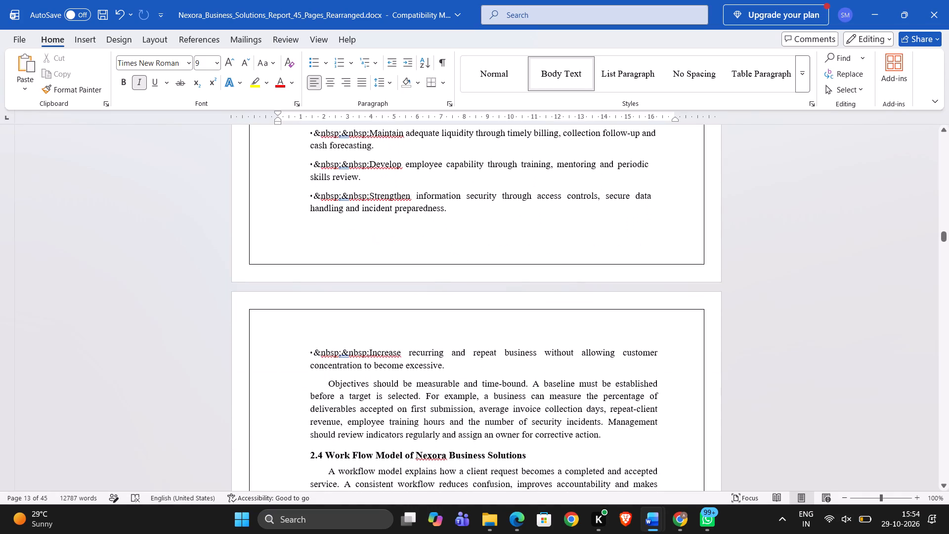
scroll(344, 254, "up", 4)
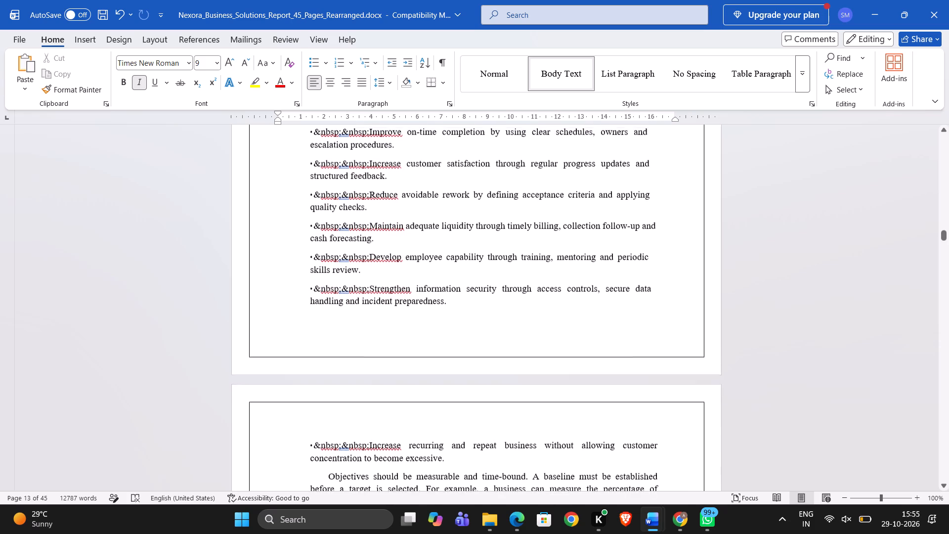
scroll(344, 254, "up", 1)
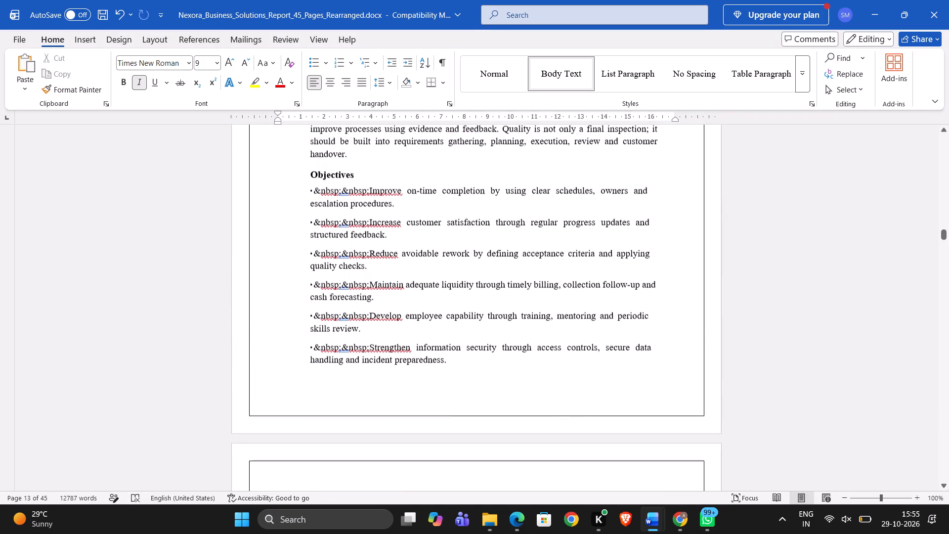
scroll(344, 254, "up", 1)
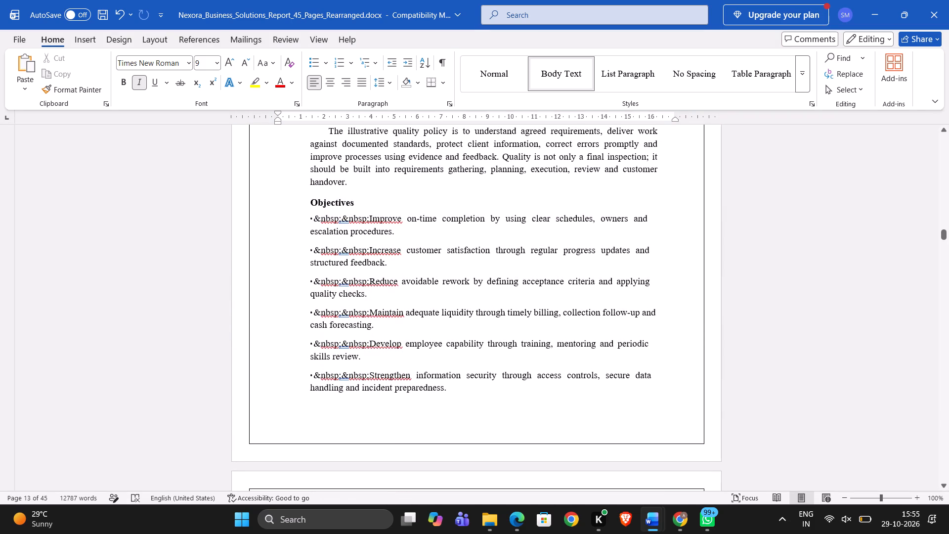
scroll(344, 254, "down", 3)
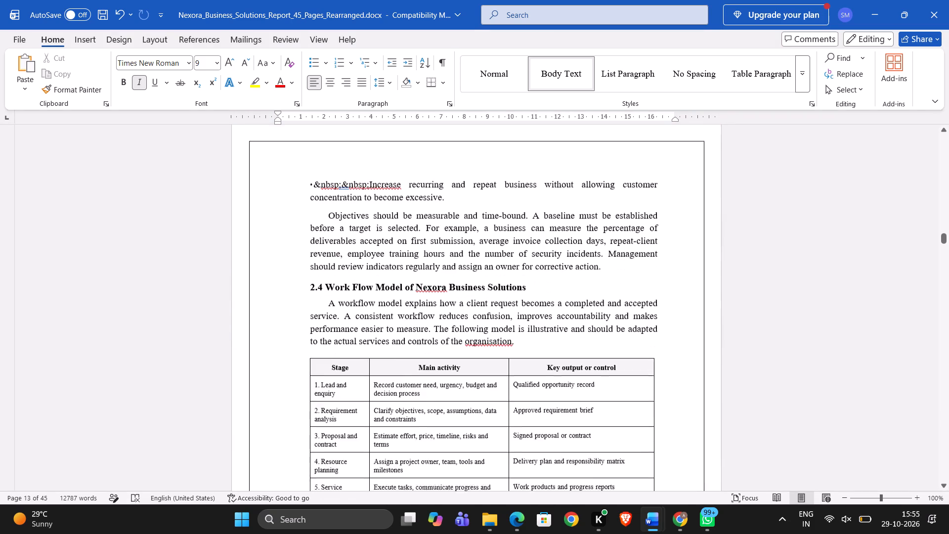
scroll(344, 254, "up", 3)
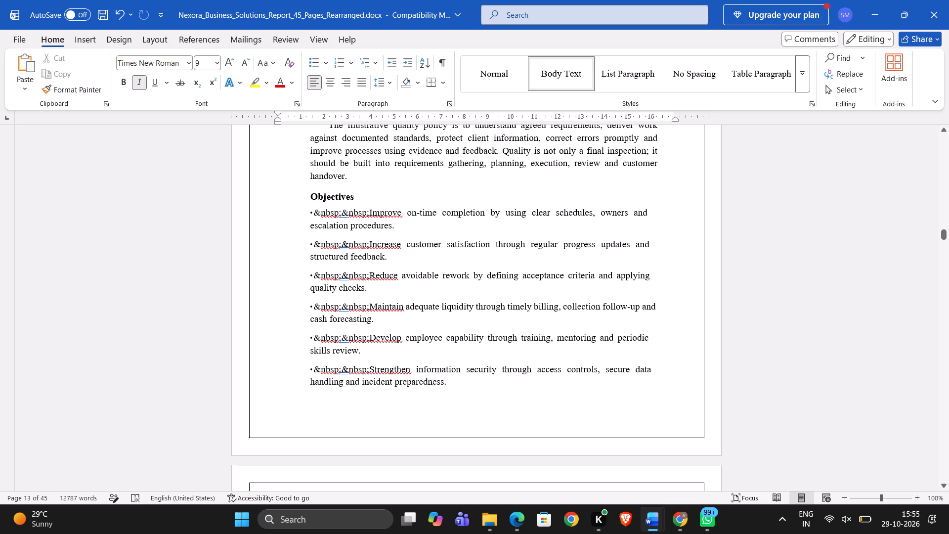
left_click_drag(366, 210, 292, 211)
left_click(292, 211)
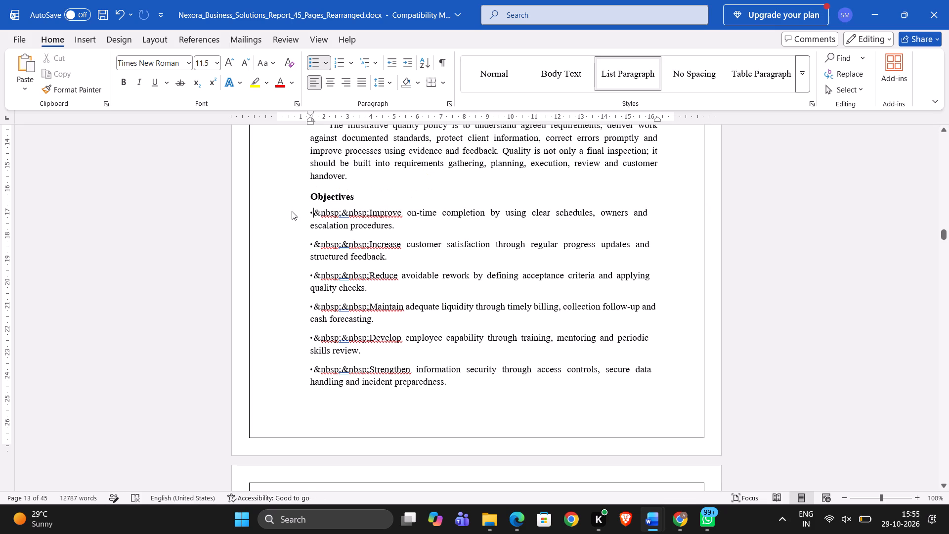
Delete the repeated Chapter 2 heading above section 2.9 Illustrative Organisational Structure and Responsibilities and the italic disclaimer note closing that section.
scroll(358, 300, "down", 3)
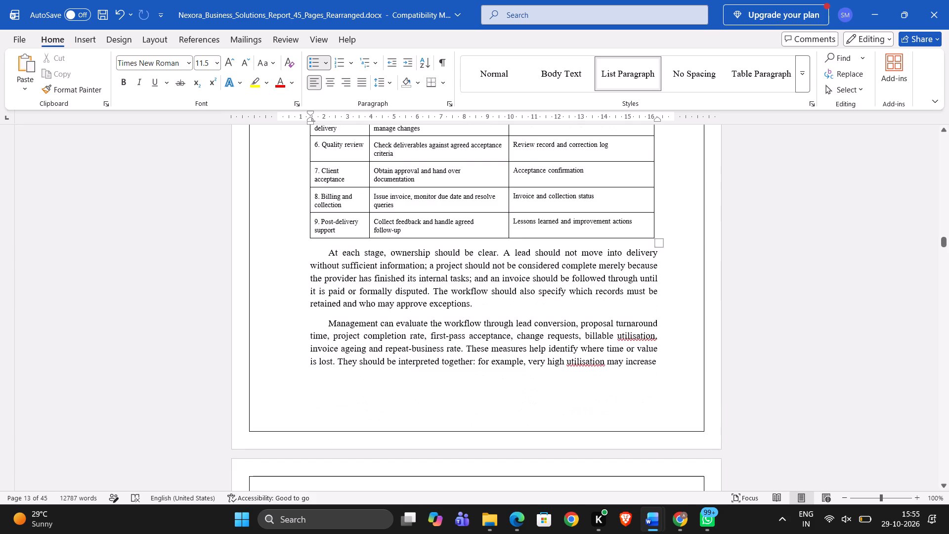
scroll(358, 300, "down", 3)
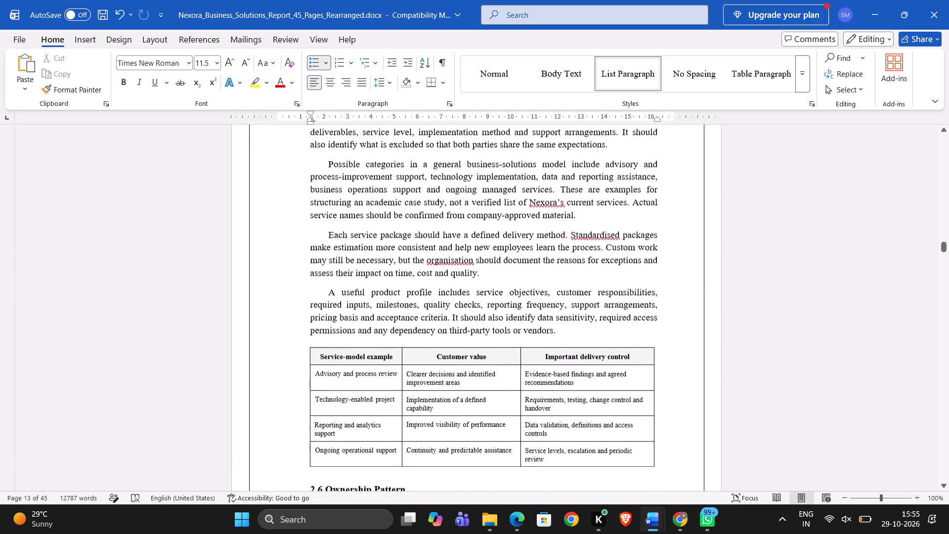
scroll(358, 300, "down", 2)
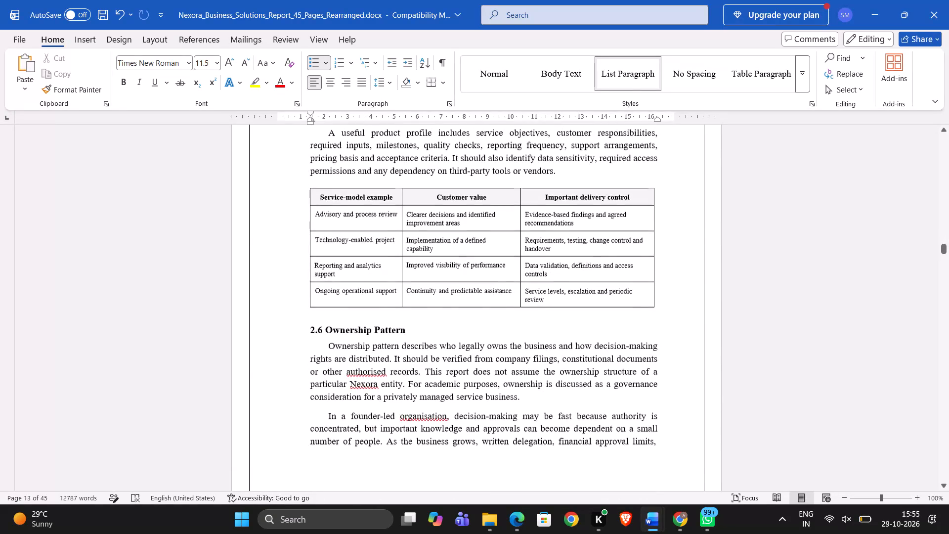
scroll(358, 300, "down", 5)
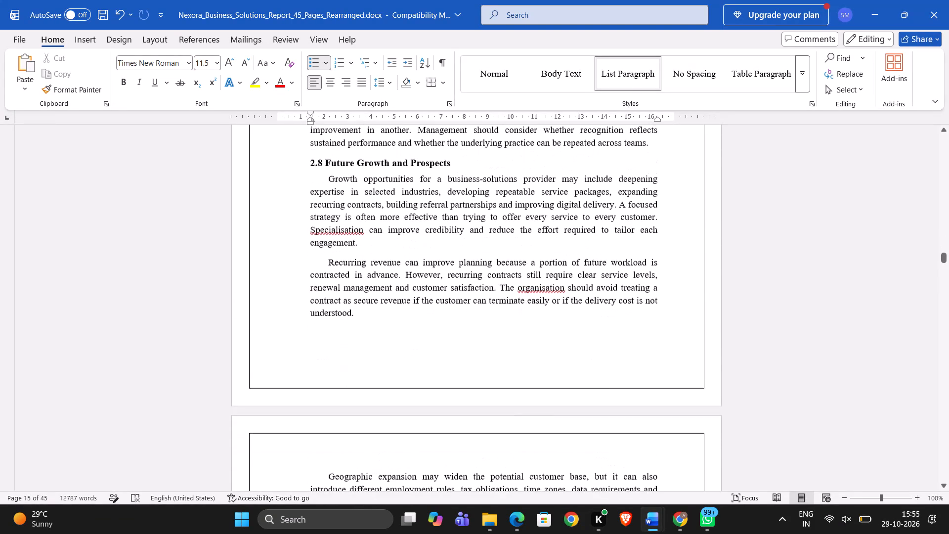
scroll(358, 300, "down", 5)
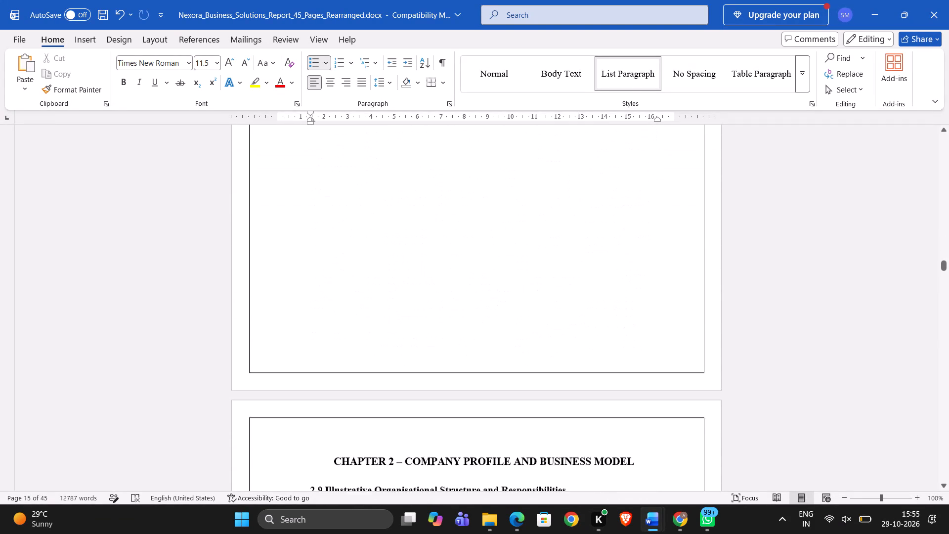
scroll(358, 300, "down", 2)
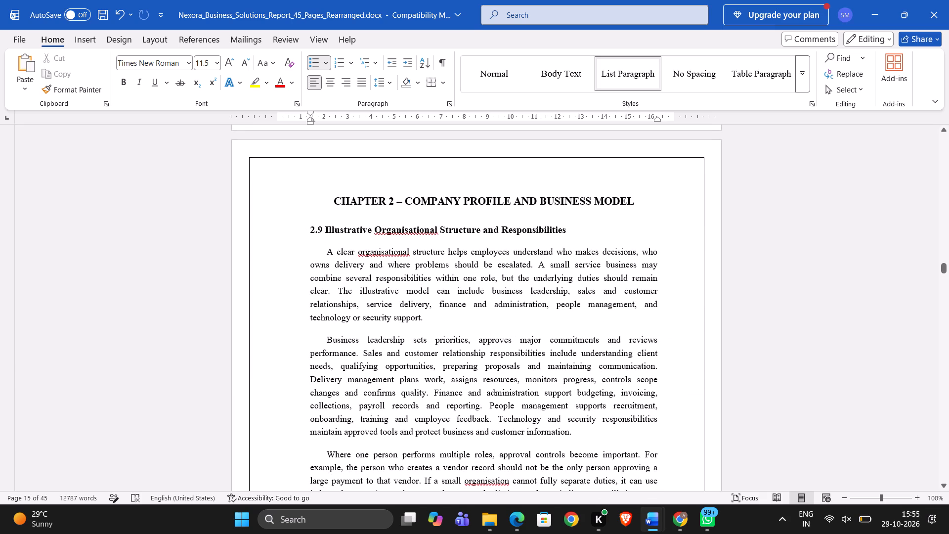
left_click_drag(332, 204, 591, 204)
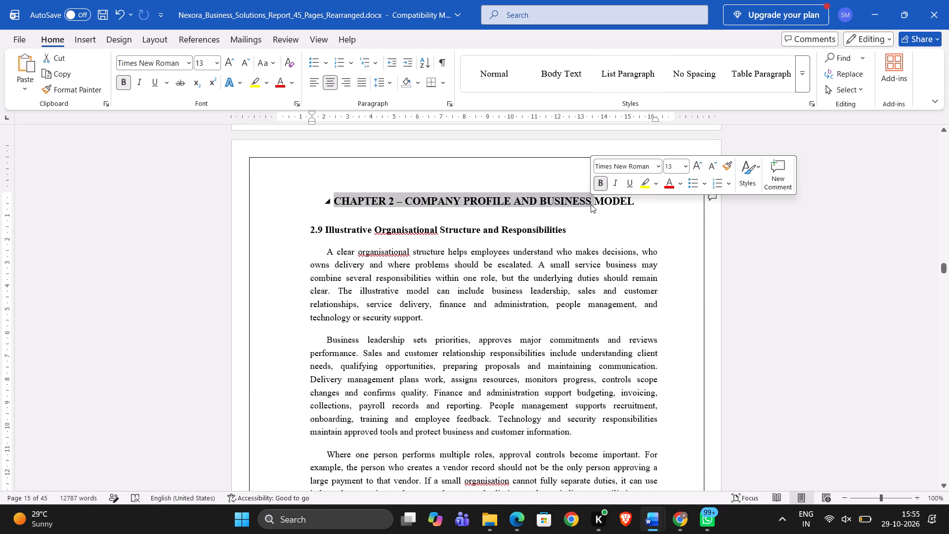
key("BackSpace")
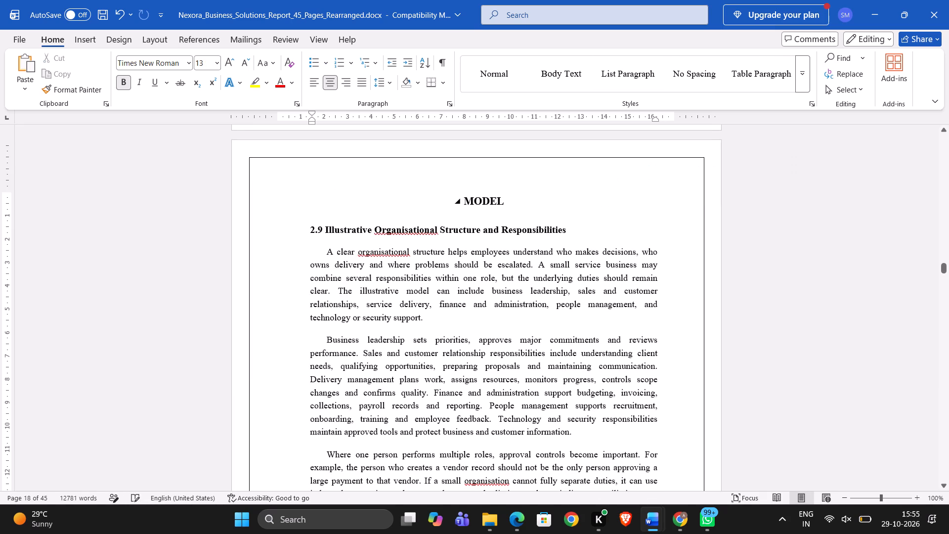
left_click_drag(534, 208, 475, 178)
key("BackSpace")
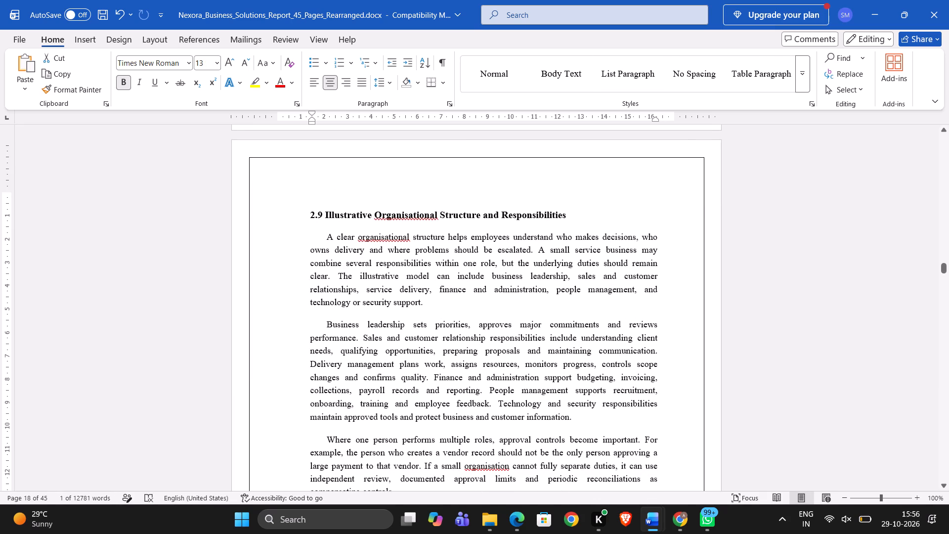
scroll(475, 178, "down", 4)
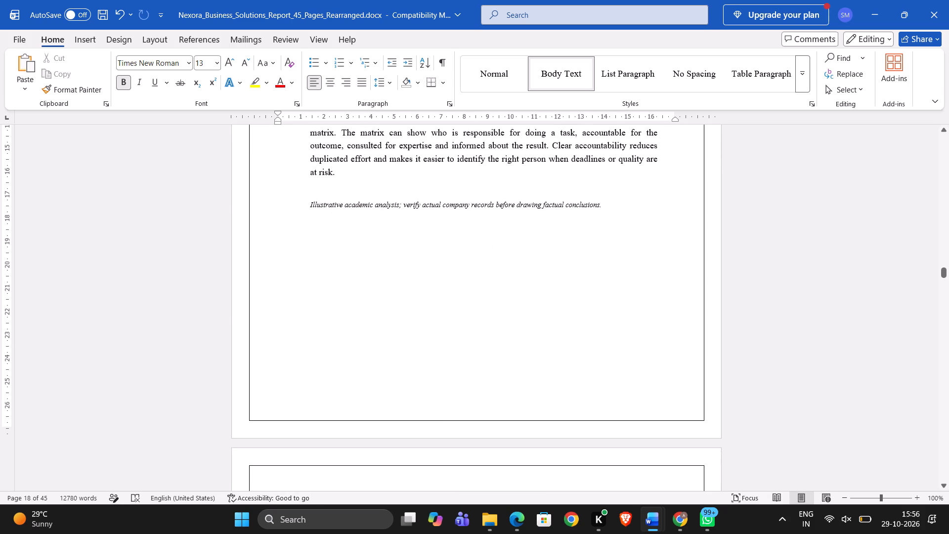
left_click_drag(609, 205, 314, 204)
key("BackSpace")
Delete the repeated Chapter 2 heading above section 2.10 Customer Journey and Relationship Management and the italic disclaimer note closing that section.
scroll(314, 204, "down", 4)
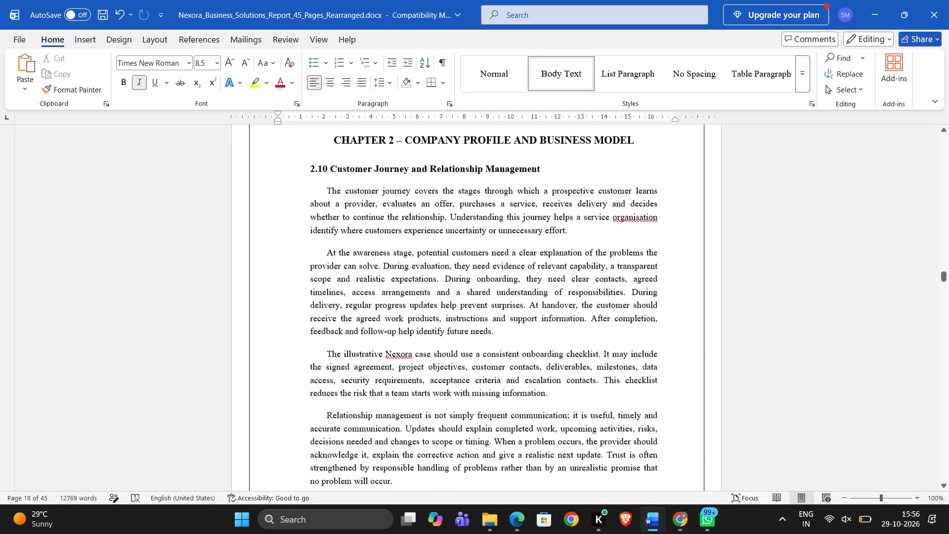
scroll(314, 204, "up", 1)
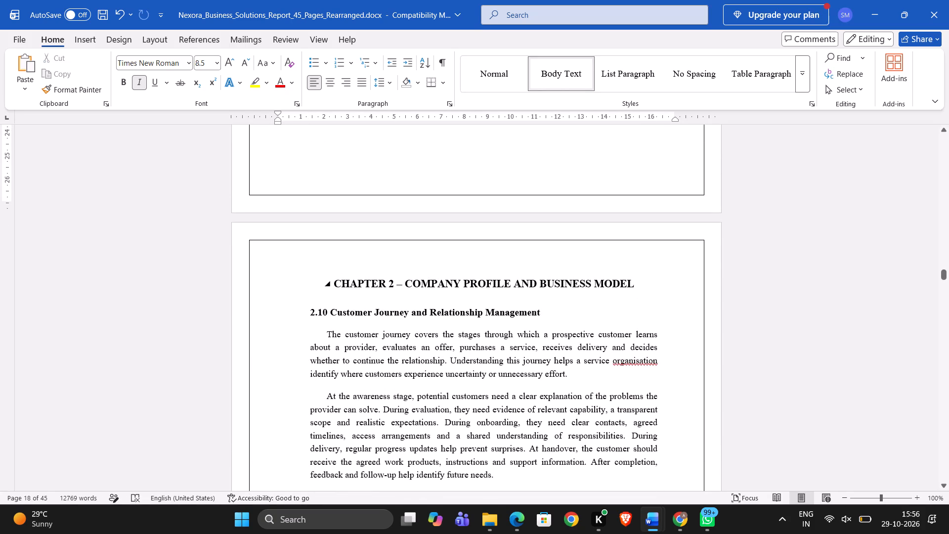
left_click_drag(641, 278, 308, 268)
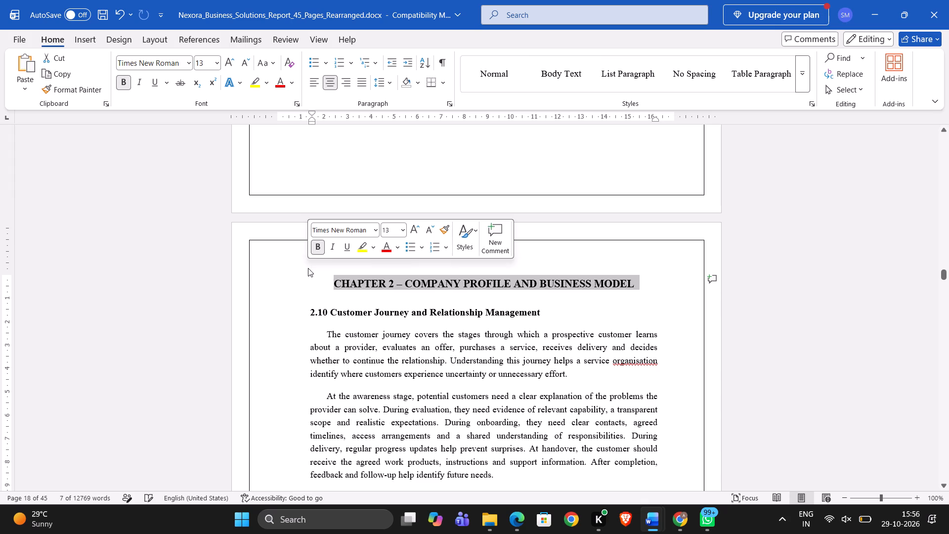
key("BackSpace")
scroll(308, 268, "down", 4)
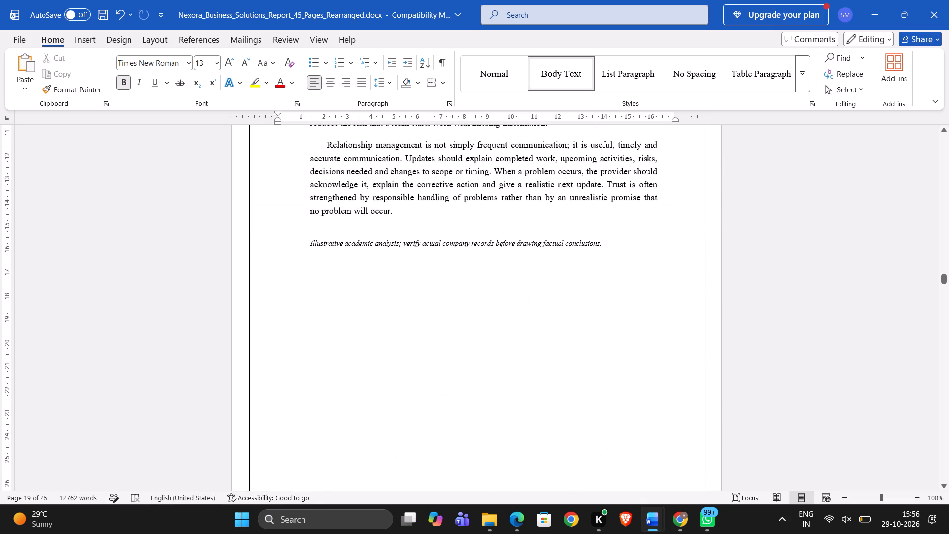
left_click_drag(609, 245, 317, 238)
key("BackSpace")
Delete the repeated Chapter 2 heading above section 2.11 Quality Assurance and Continuous Improvement and the italic disclaimer note closing that section.
scroll(317, 238, "down", 3)
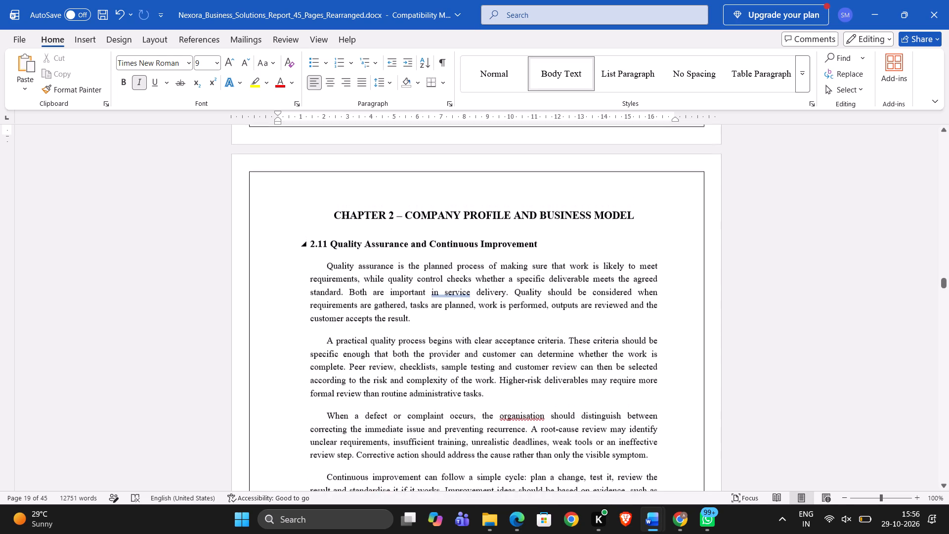
left_click_drag(641, 213, 368, 192)
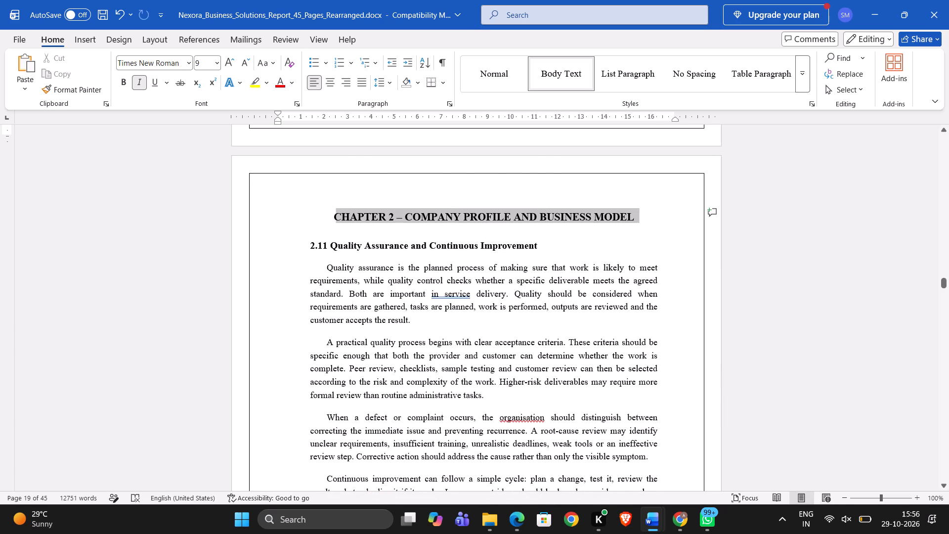
left_click_drag(368, 192, 344, 192)
key("BackSpace")
scroll(344, 192, "down", 3)
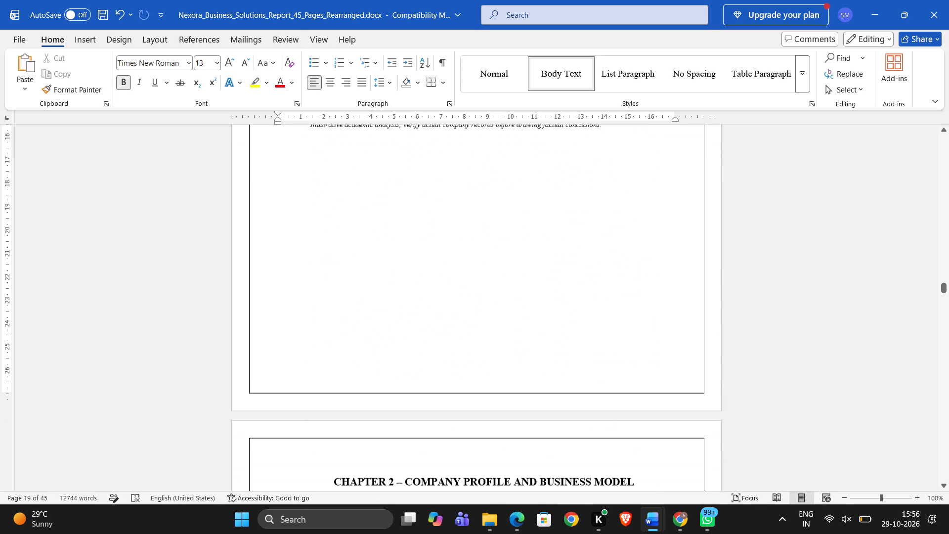
scroll(344, 192, "up", 1)
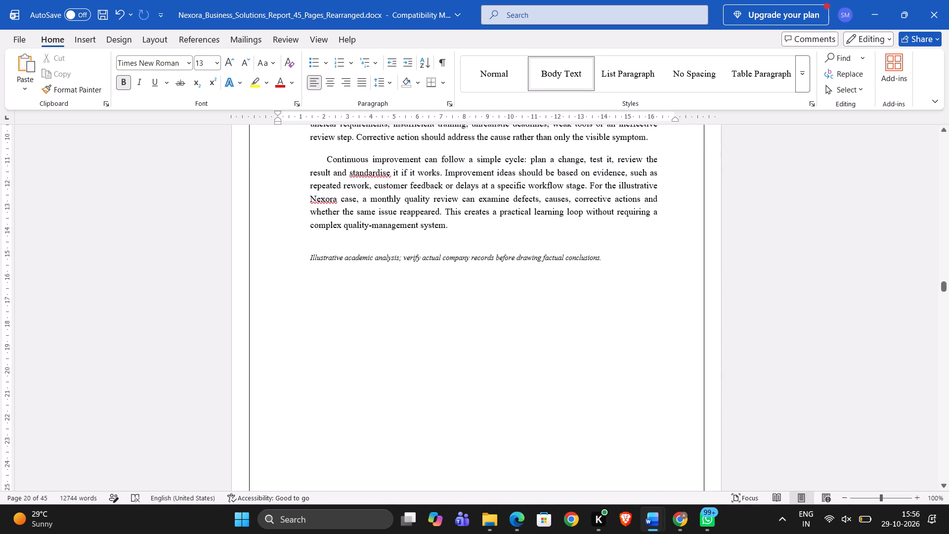
left_click_drag(619, 254, 350, 243)
key("BackSpace")
Delete the repeated "CHAPTER 2 – COMPANY PROFILE AND BUSINESS MODEL" heading above section 2.12 Service Pricing and Contract Management.
scroll(350, 243, "down", 4)
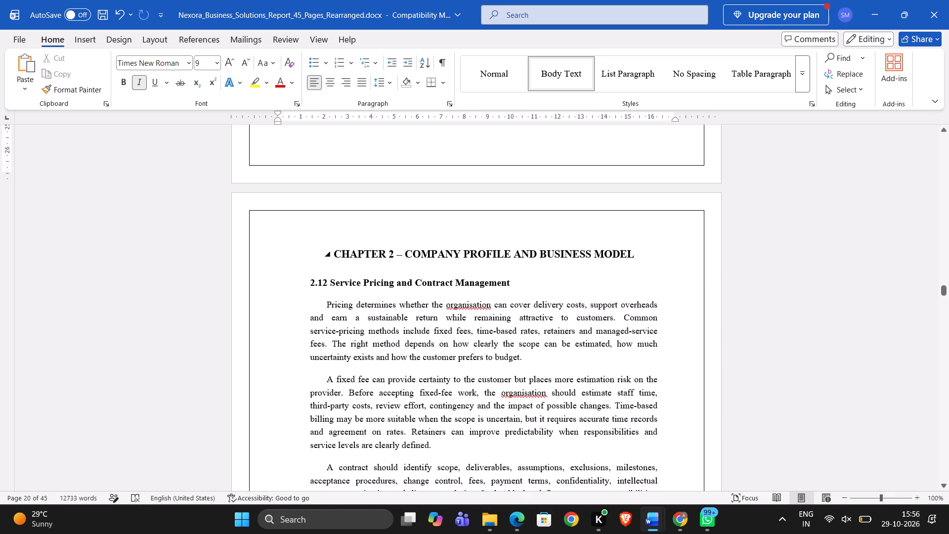
left_click_drag(636, 253, 356, 205)
key("BackSpace")
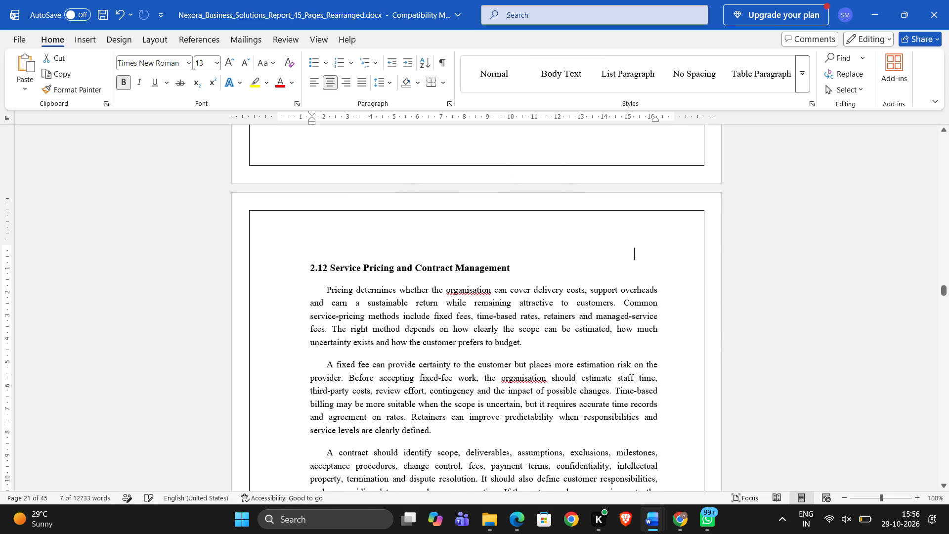
Delete the italic "Illustrative academic analysis" disclaimer note closing section 2.12 Service Pricing and Contract Management.
scroll(356, 205, "down", 3)
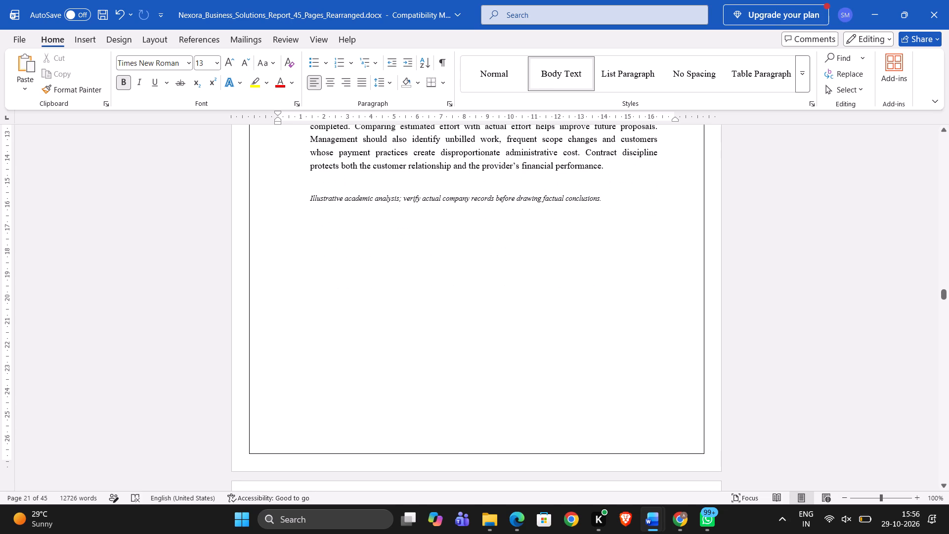
left_click_drag(610, 199, 353, 182)
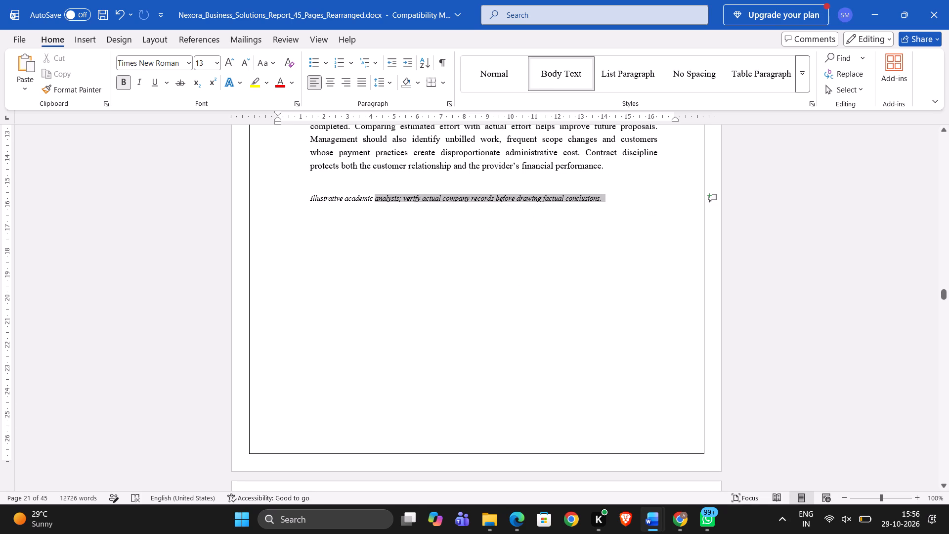
left_click_drag(353, 182, 353, 182)
key("BackSpace")
Delete the repeated Chapter 2 heading above section 2.13 Operational Key Performance Indicators and the italic disclaimer note closing that section.
scroll(353, 182, "down", 4)
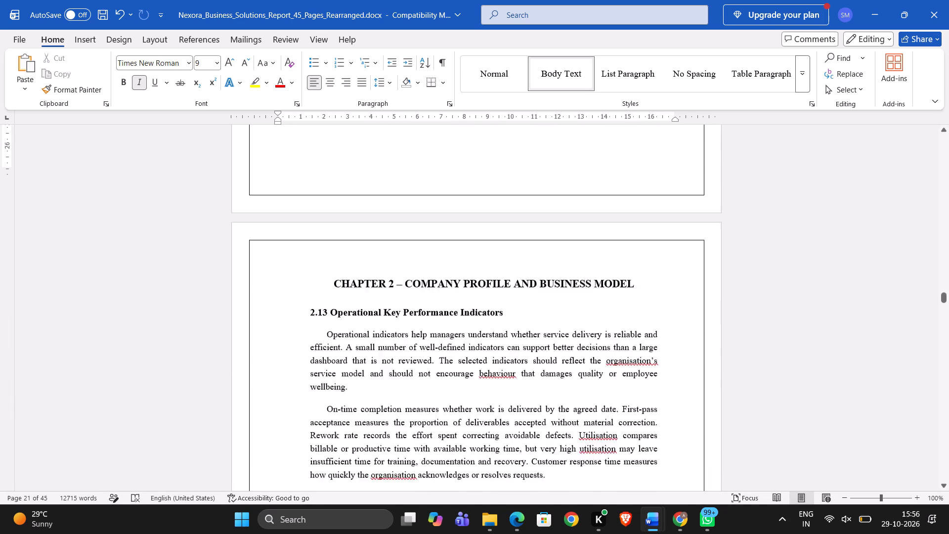
scroll(353, 182, "down", 1)
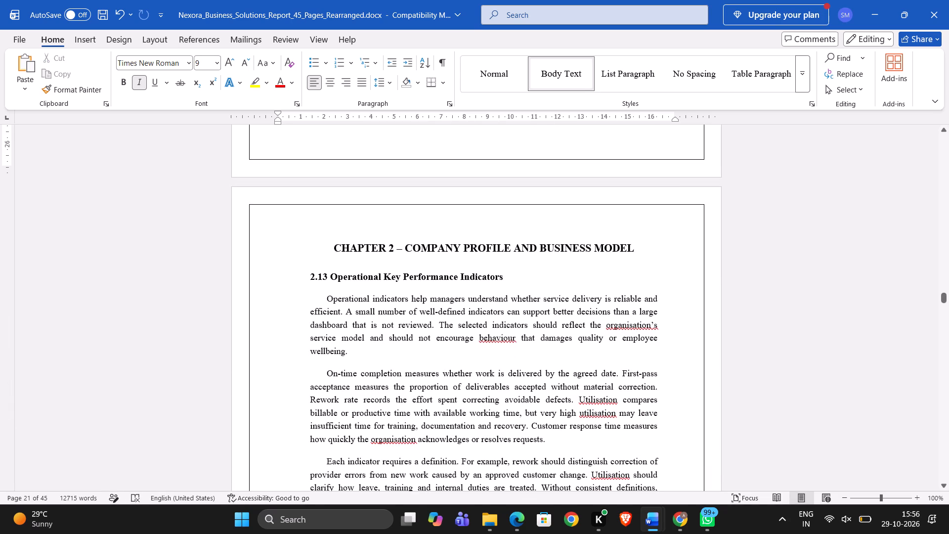
left_click_drag(637, 244, 355, 216)
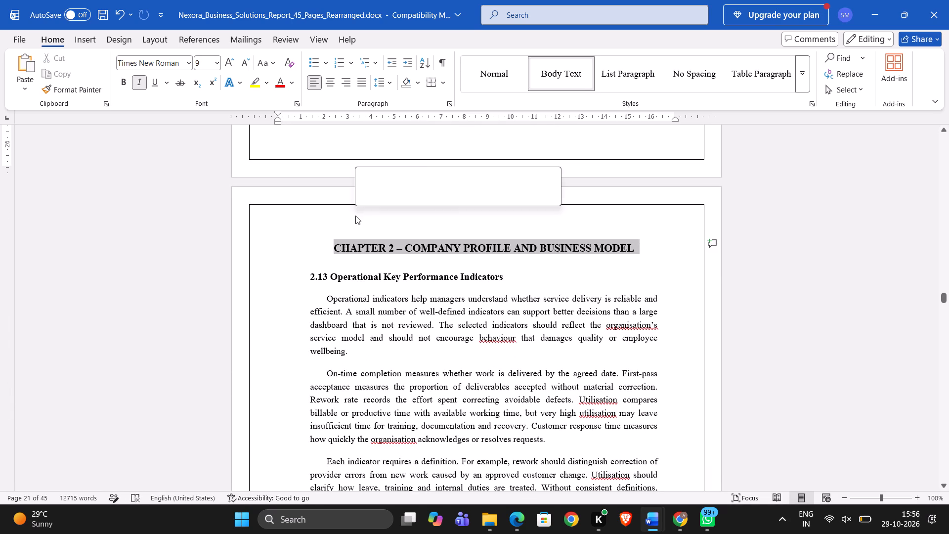
key("BackSpace")
scroll(355, 216, "down", 3)
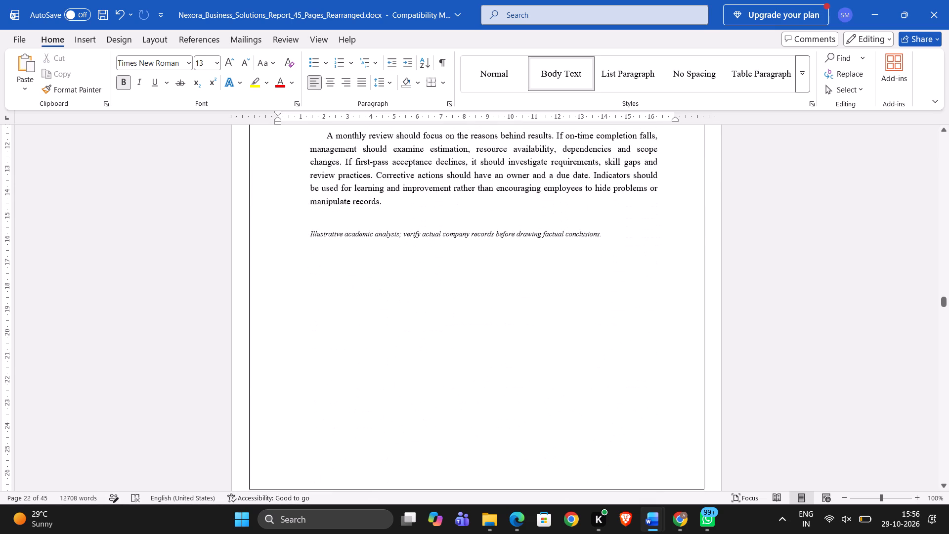
left_click_drag(616, 228, 451, 230)
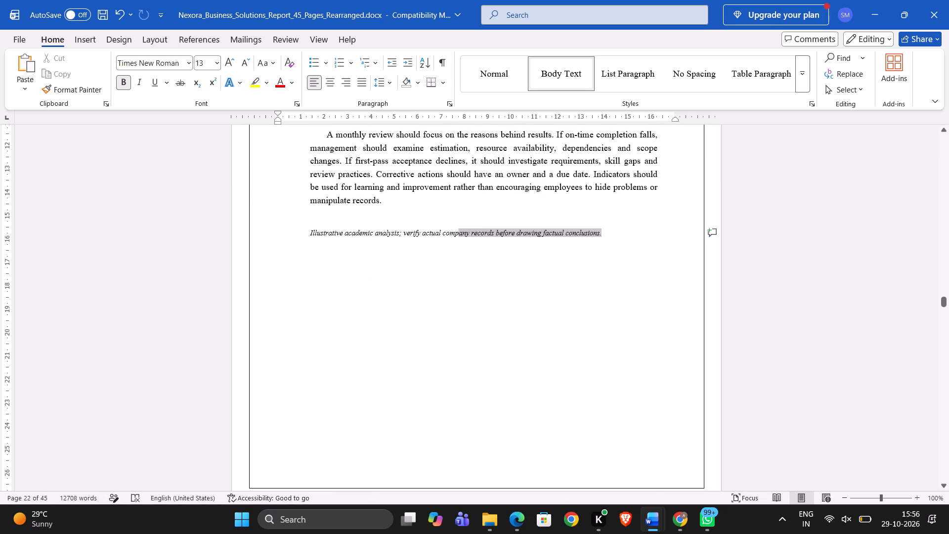
left_click_drag(451, 230, 362, 218)
key("BackSpace")
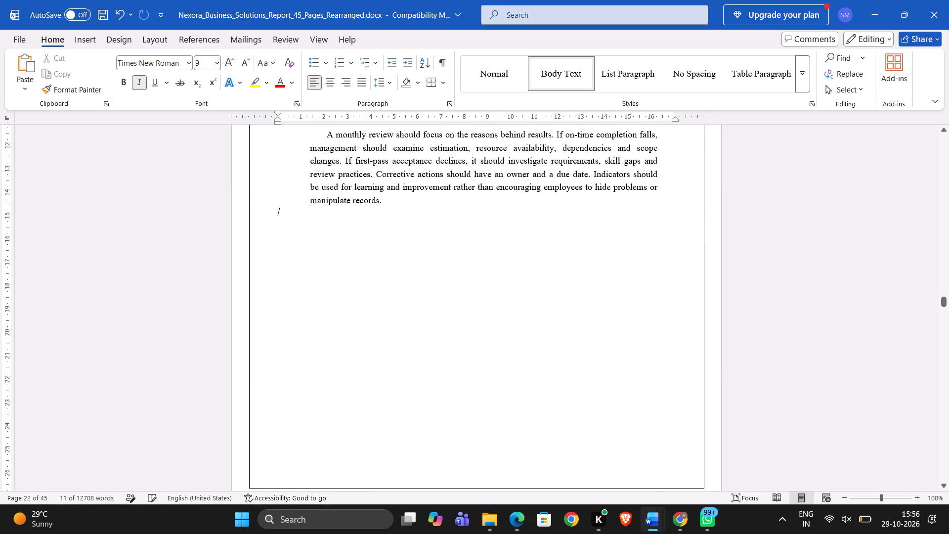
Delete the italic disclaimer note in Chapter 3 closing the seven-elements implementation discussion just before section 3.4.
scroll(362, 218, "down", 4)
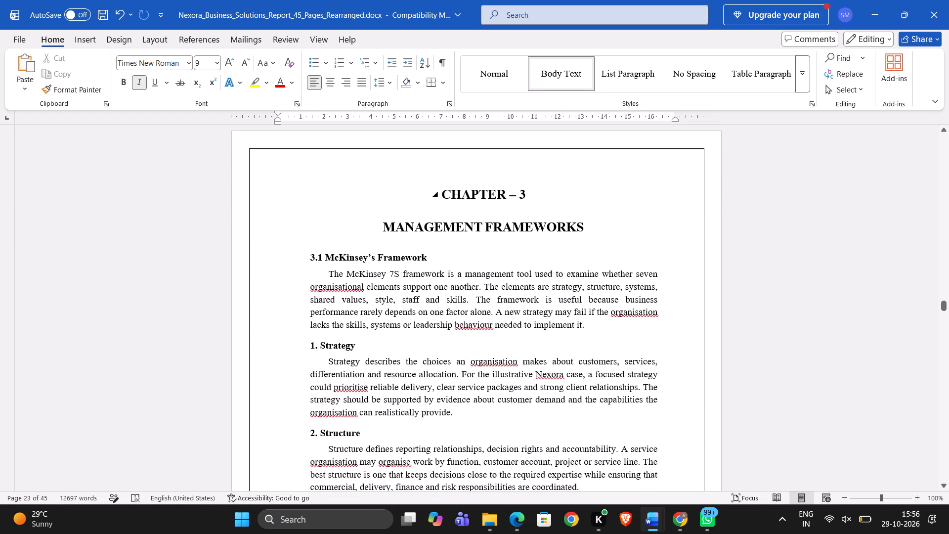
scroll(579, 238, "down", 6)
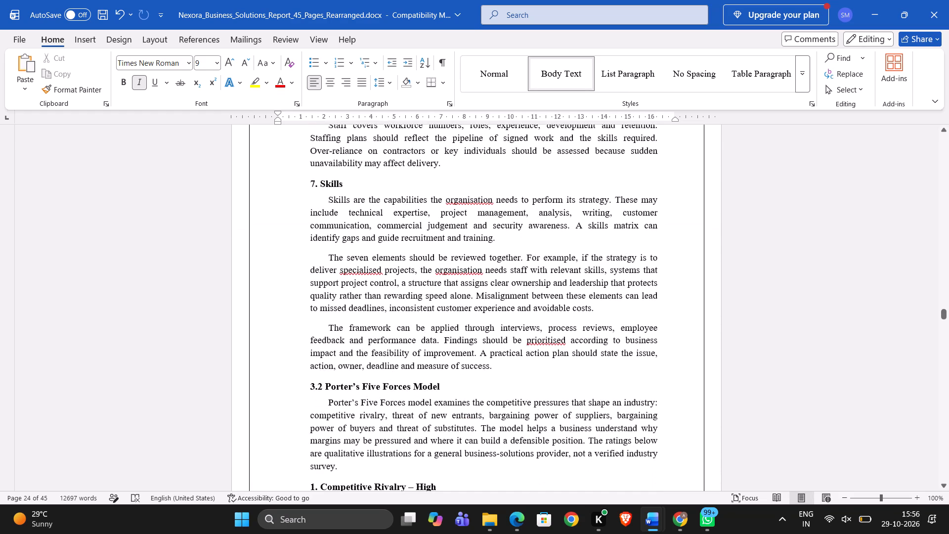
scroll(579, 238, "down", 7)
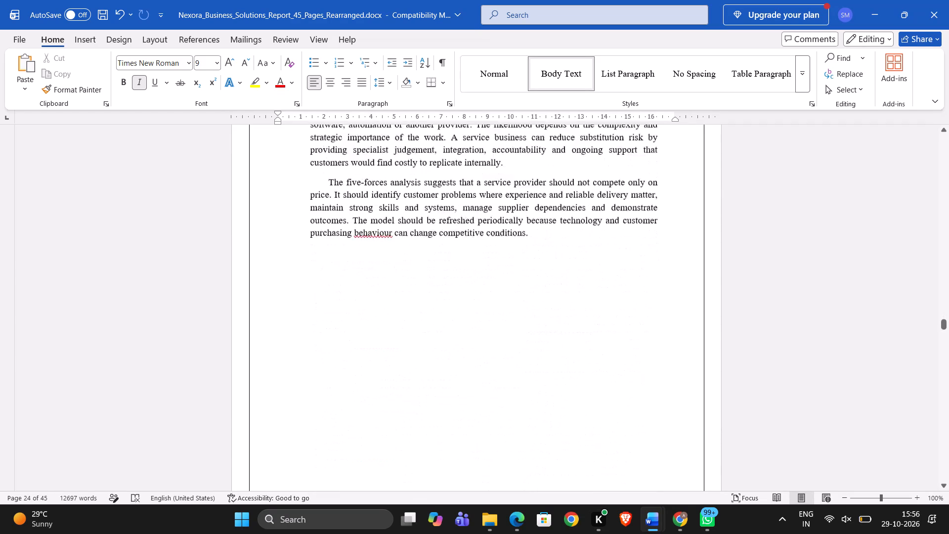
scroll(579, 238, "down", 5)
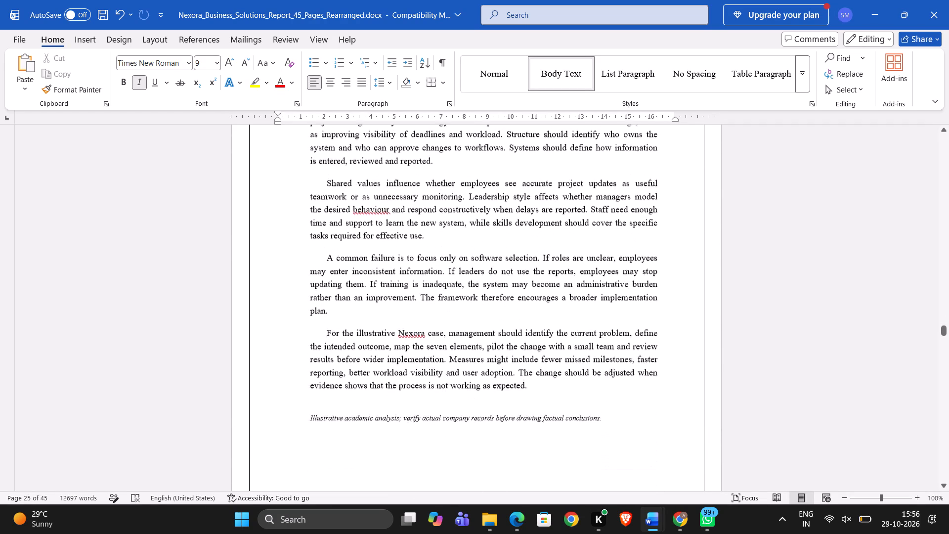
scroll(579, 238, "down", 1)
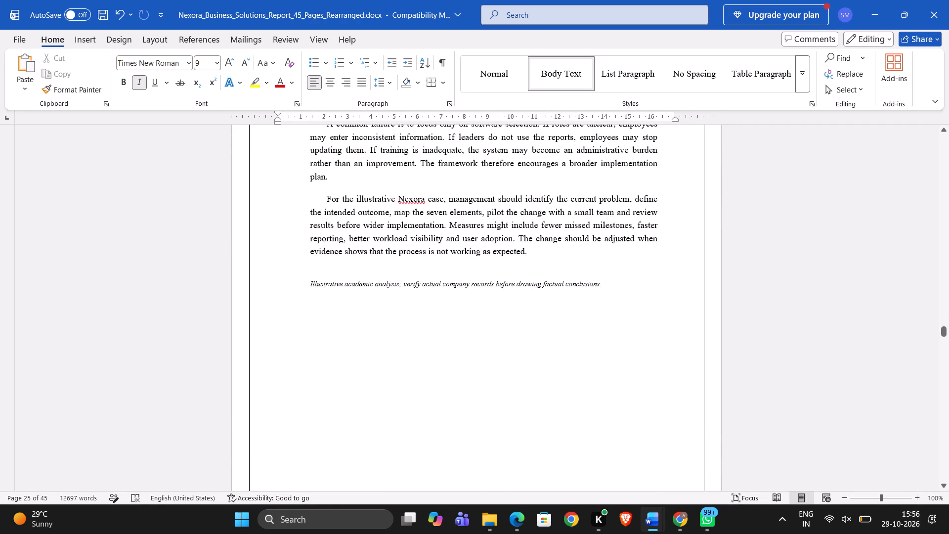
left_click_drag(613, 290, 367, 281)
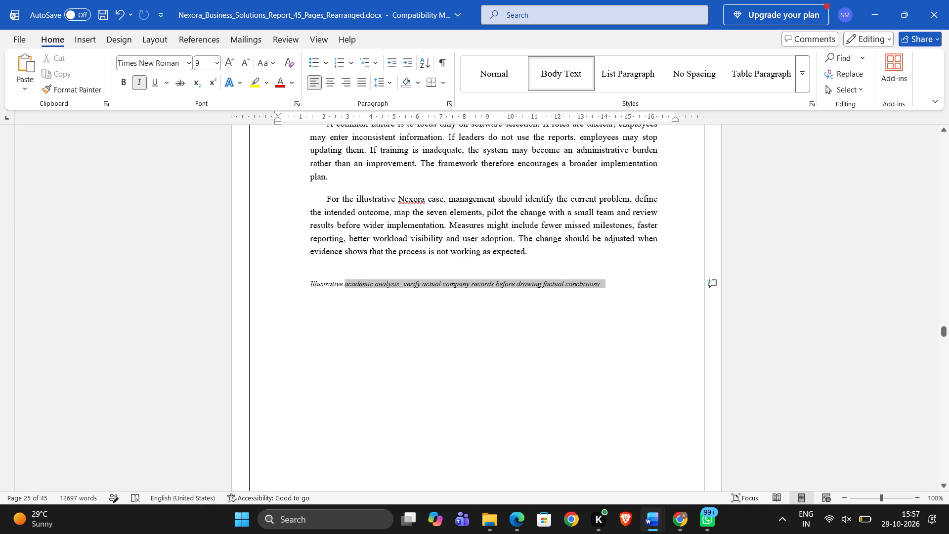
left_click_drag(367, 281, 359, 276)
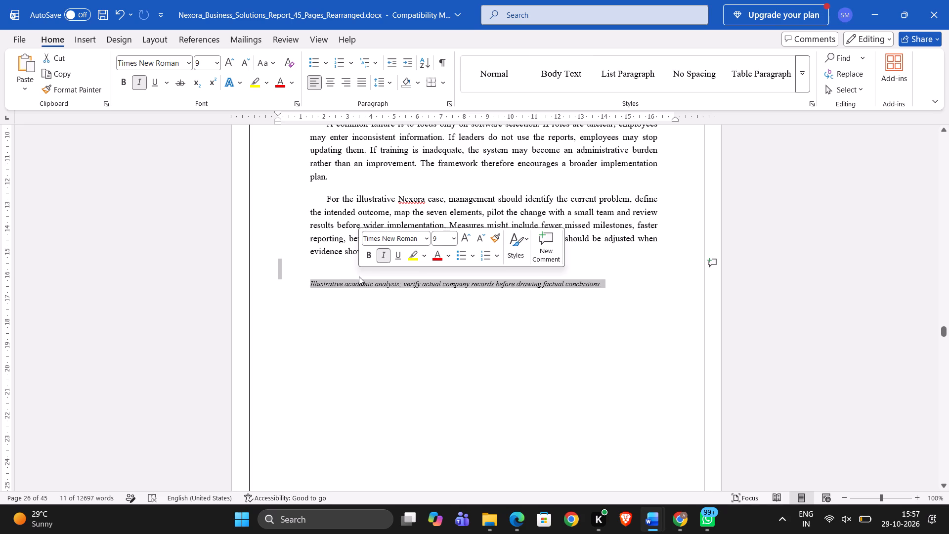
key("BackSpace")
Delete the italic disclaimer note closing section 3.4 Applying Porter's Five Forces to Strategic Choices, keeping the Chapter 3 heading.
scroll(359, 276, "down", 3)
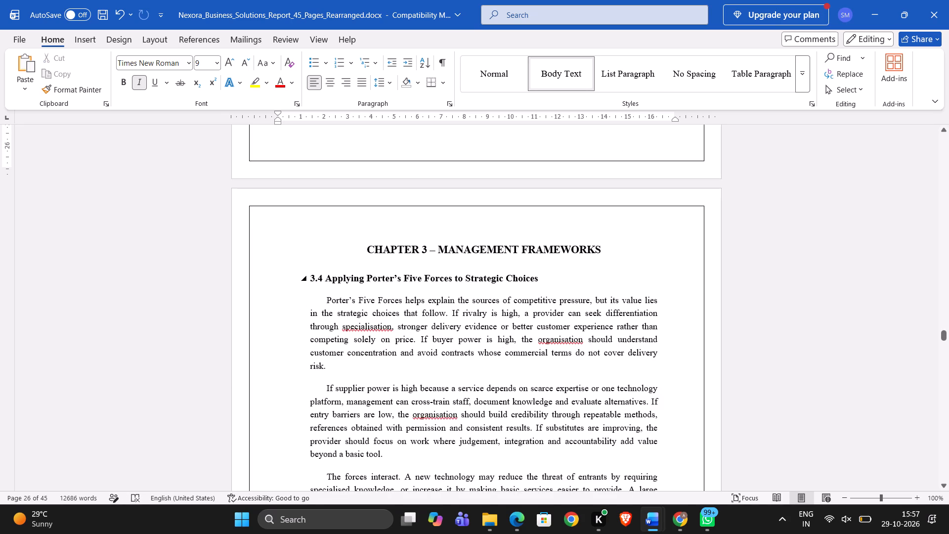
scroll(359, 276, "down", 3)
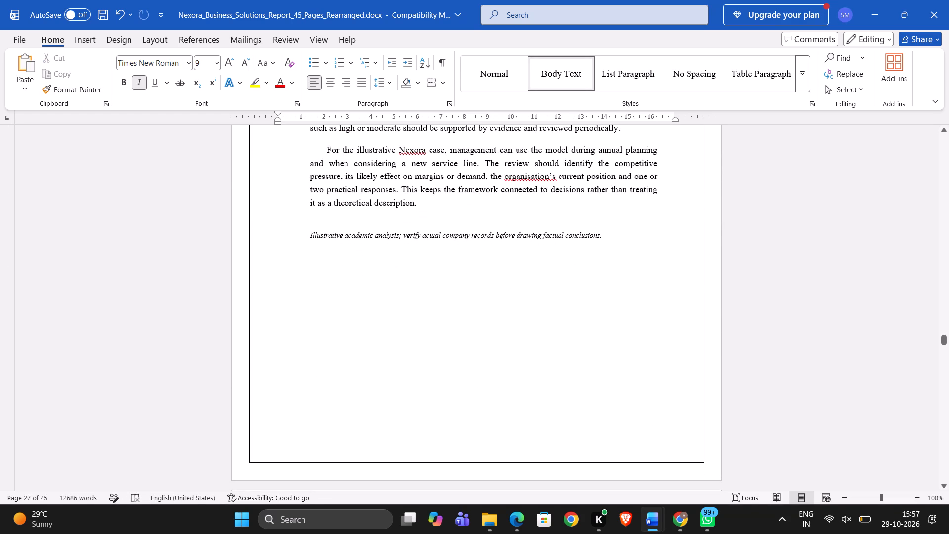
left_click_drag(603, 236, 312, 229)
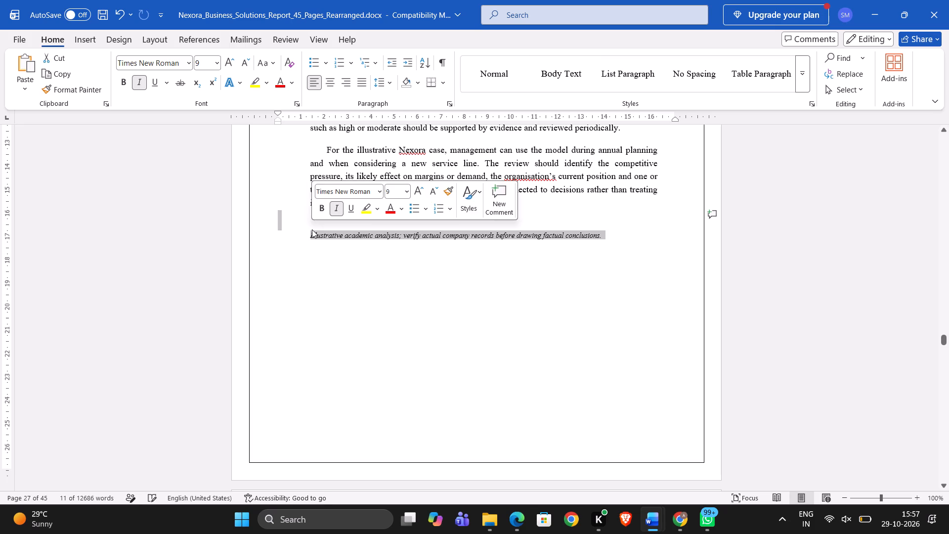
key("BackSpace")
Delete only the italic disclaimer note below the performance review and objectives discussion that follows section 3.4.
scroll(312, 229, "down", 5)
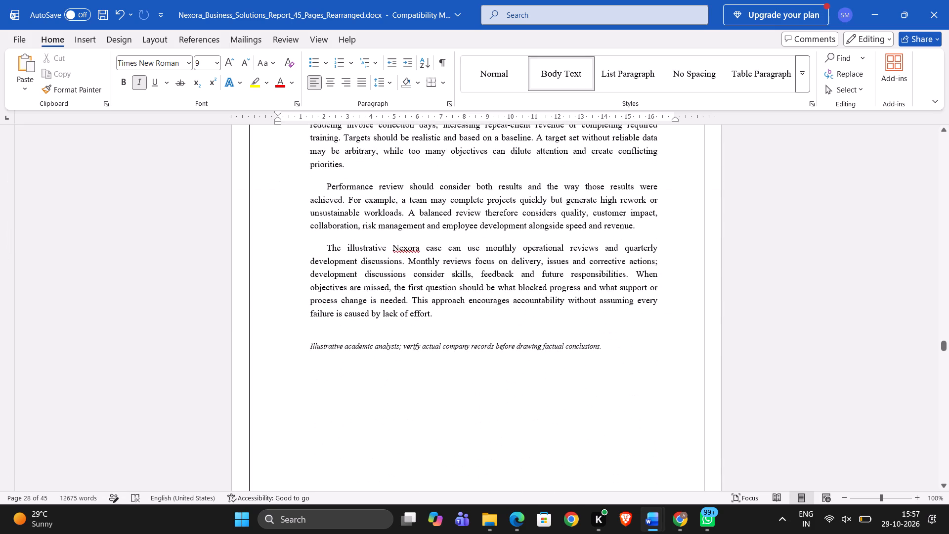
left_click_drag(608, 345, 348, 320)
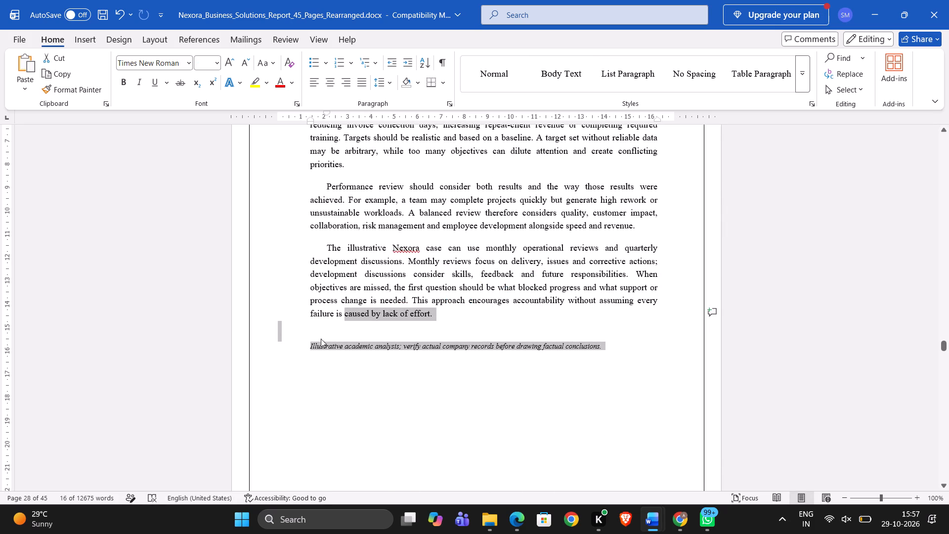
left_click_drag(556, 320, 621, 344)
left_click(621, 344)
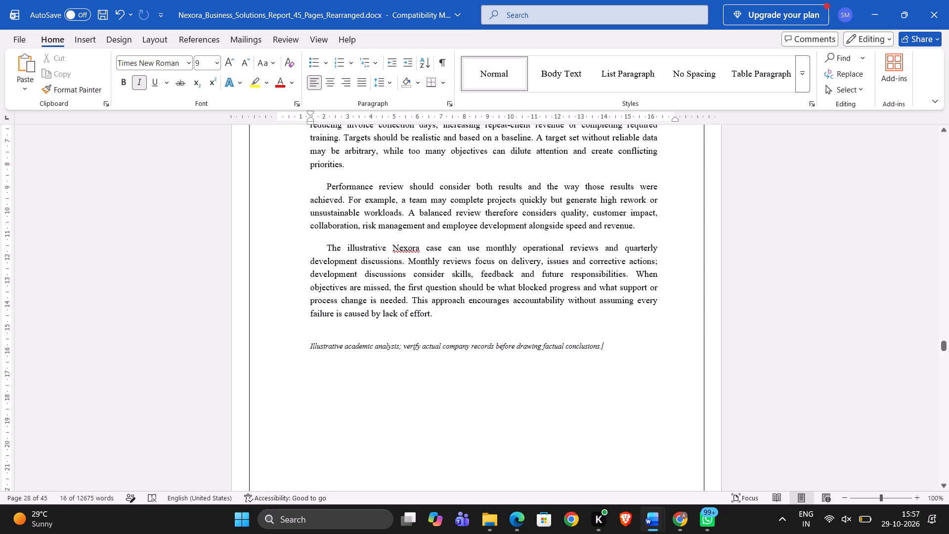
left_click_drag(603, 350, 379, 345)
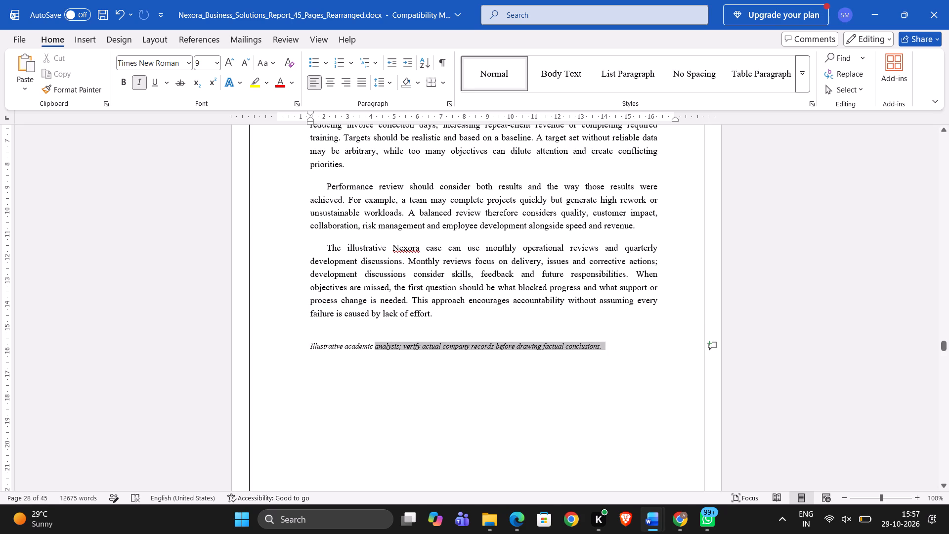
left_click_drag(379, 345, 306, 344)
key("BackSpace")
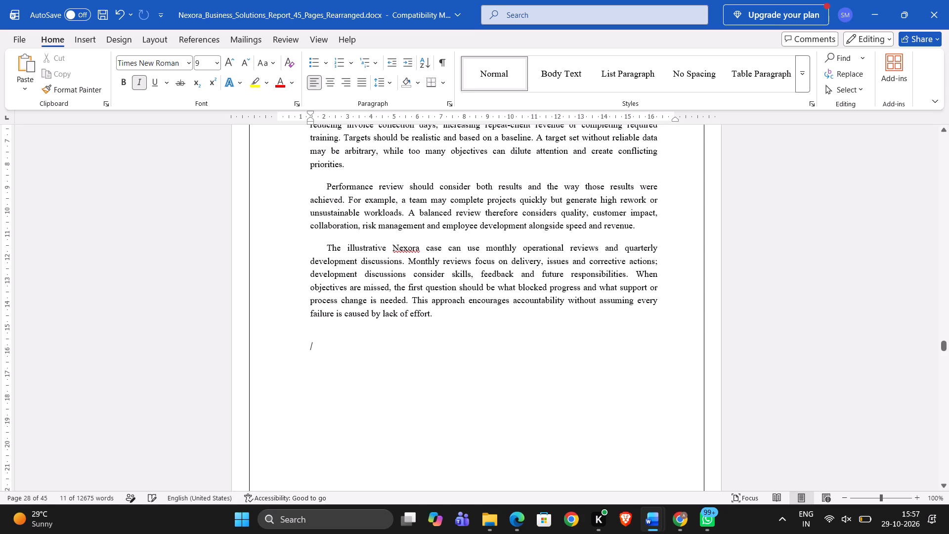
Delete the italic disclaimer note closing section 4.1 Strengths and Weaknesses: Evidence-Based Assessment.
scroll(306, 344, "down", 10)
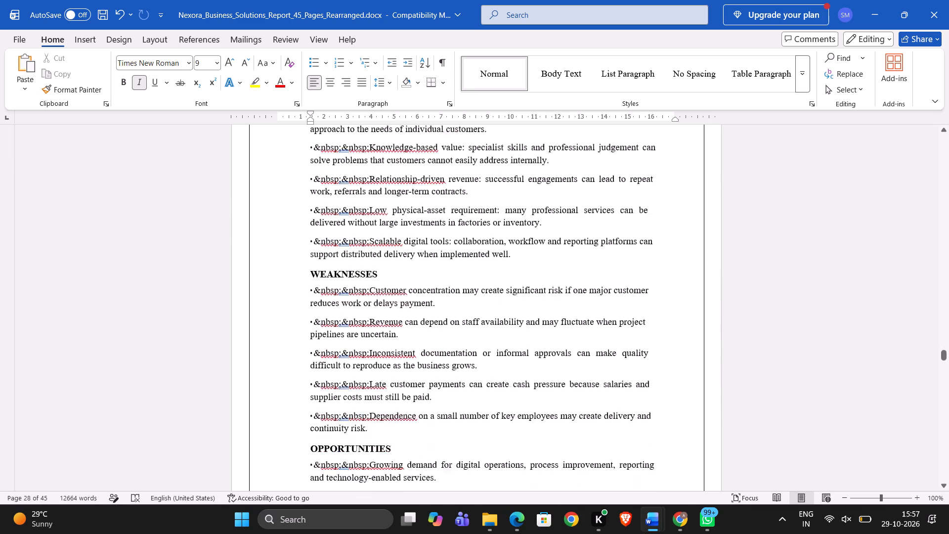
scroll(306, 344, "down", 10)
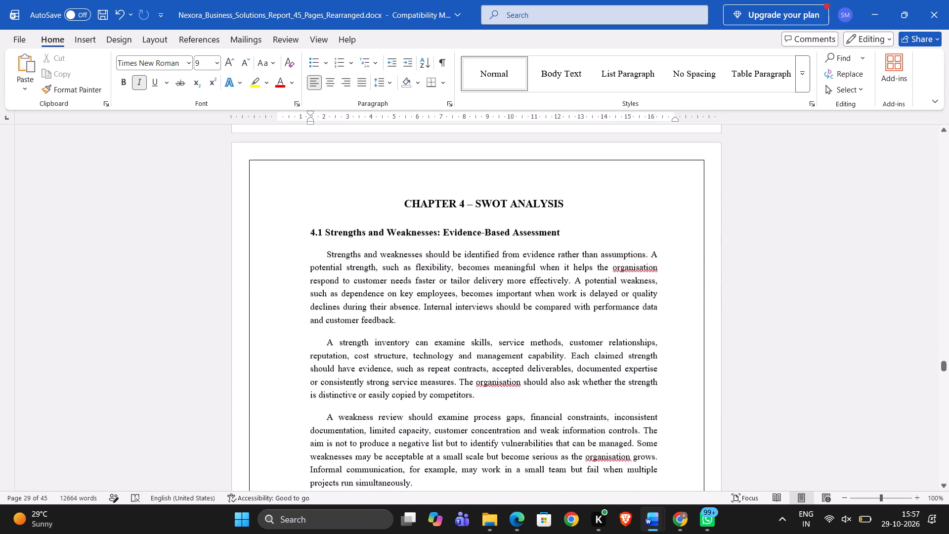
scroll(306, 344, "down", 3)
left_click_drag(307, 263, 616, 268)
key("BackSpace")
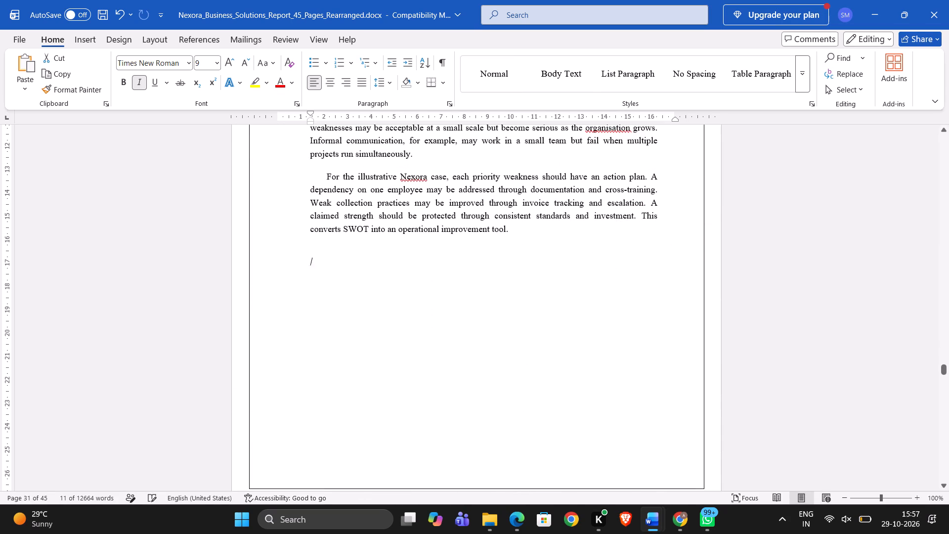
Delete the italic disclaimer note closing section 4.2 Opportunities and Threats: Strategic Response.
scroll(616, 268, "down", 7)
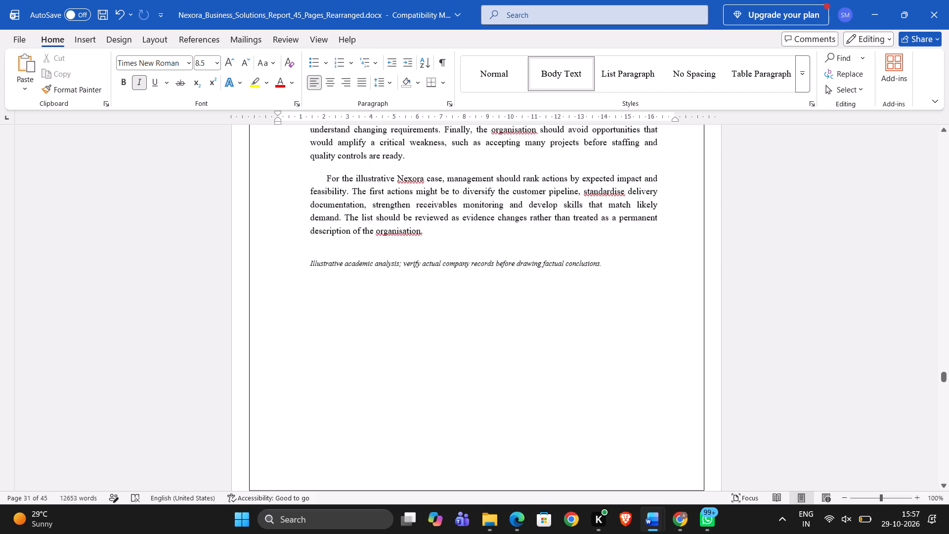
left_click_drag(614, 264, 320, 251)
key("BackSpace")
Look through the report from Chapter 5 Financial Statements and Ratio Analysis to the closing pages for remaining disclaimer notes.
scroll(320, 251, "down", 4)
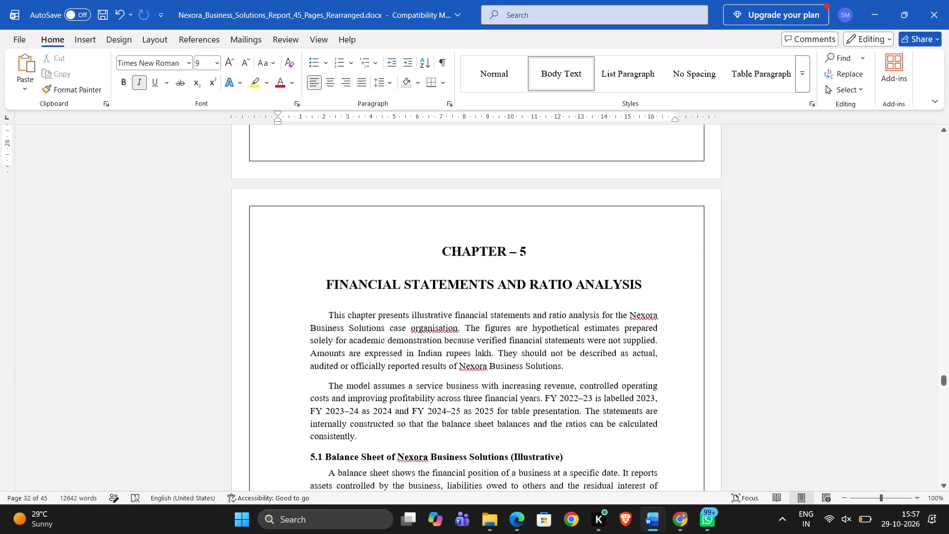
scroll(320, 251, "down", 10)
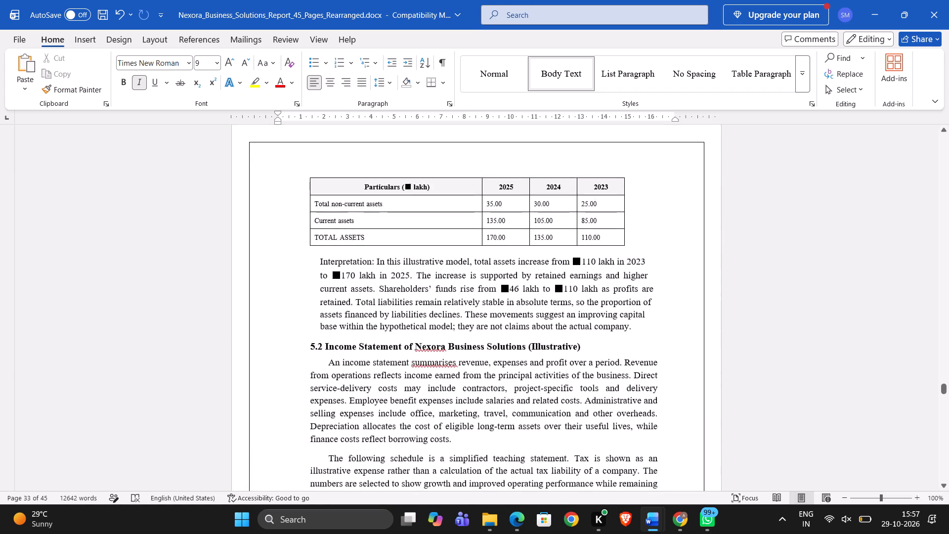
scroll(320, 251, "down", 15)
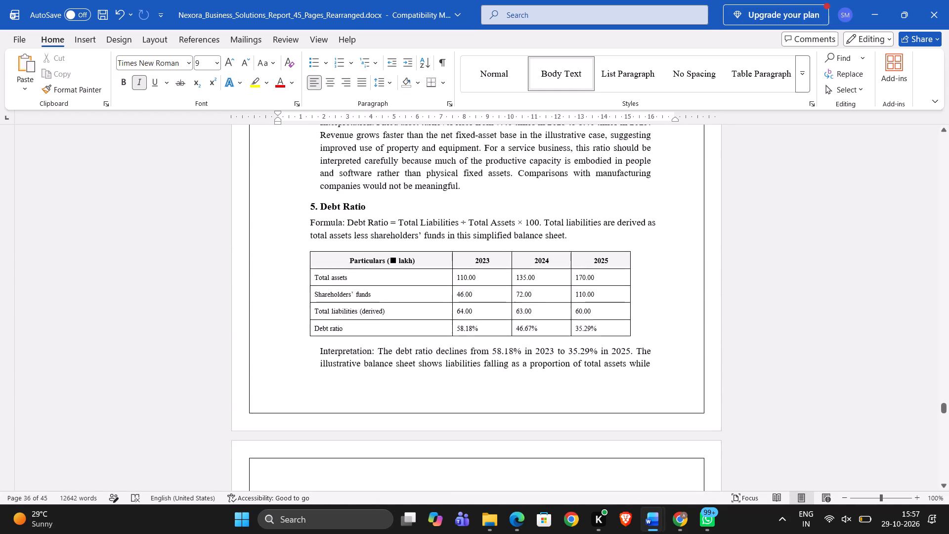
scroll(320, 251, "down", 1)
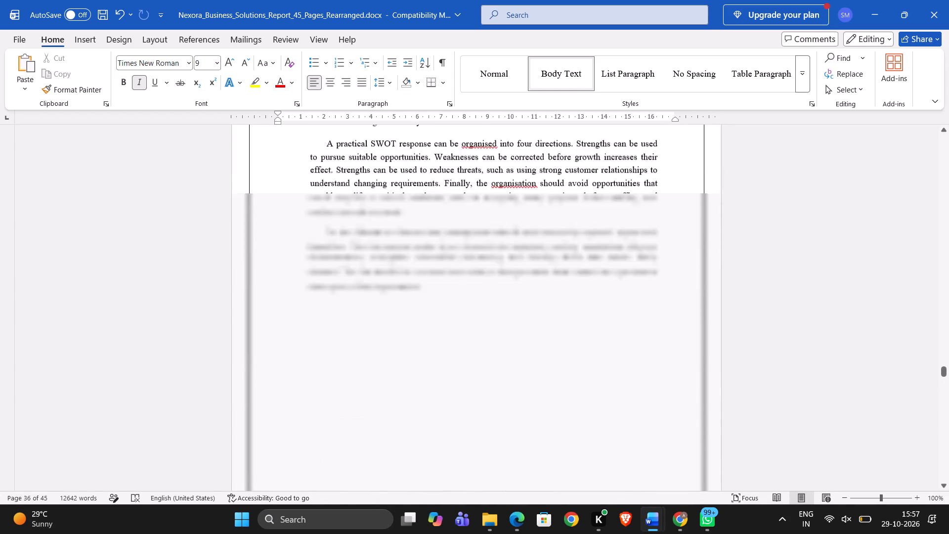
scroll(320, 251, "down", 7)
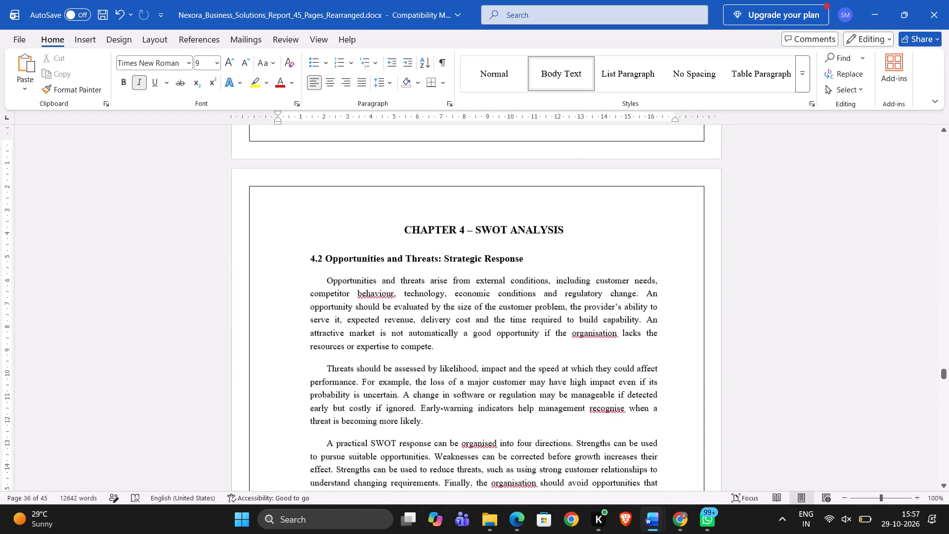
scroll(320, 251, "down", 8)
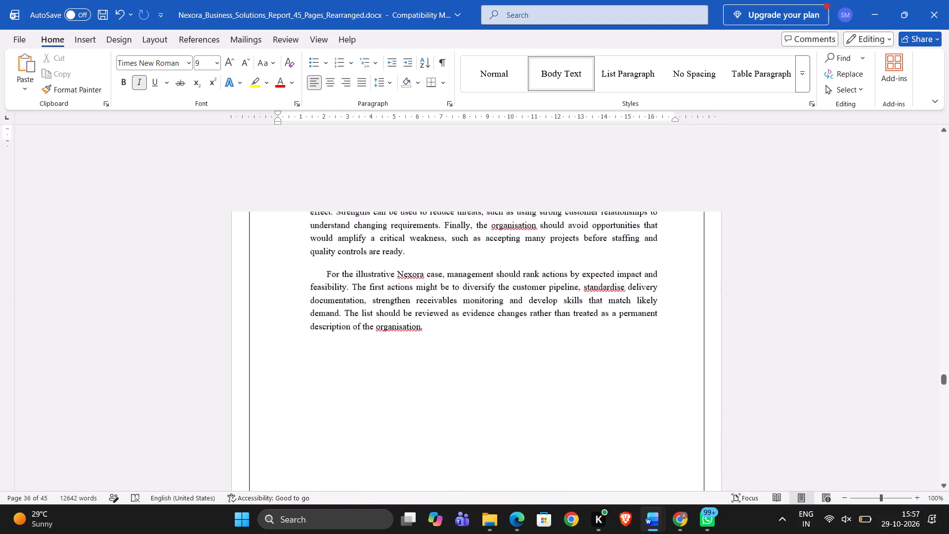
scroll(320, 251, "down", 4)
scroll(320, 251, "up", 1)
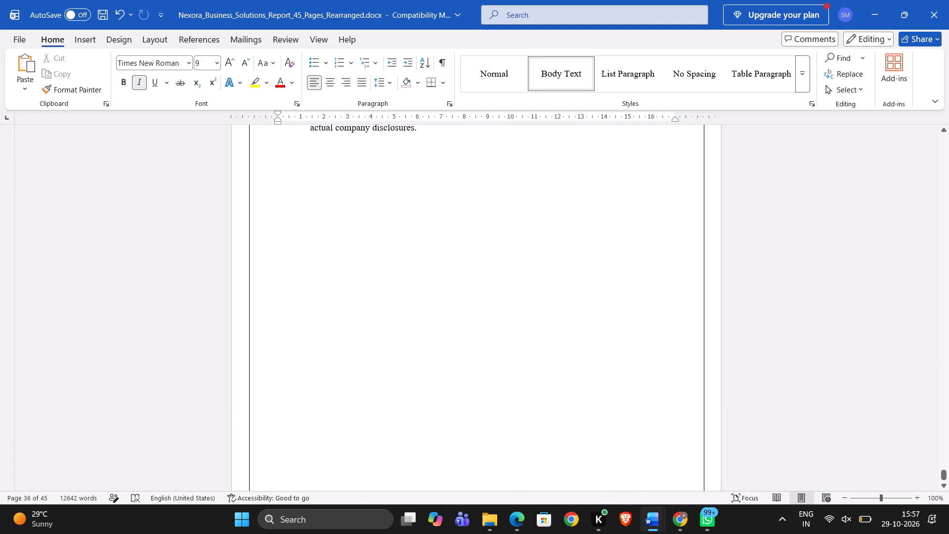
scroll(320, 251, "up", 5)
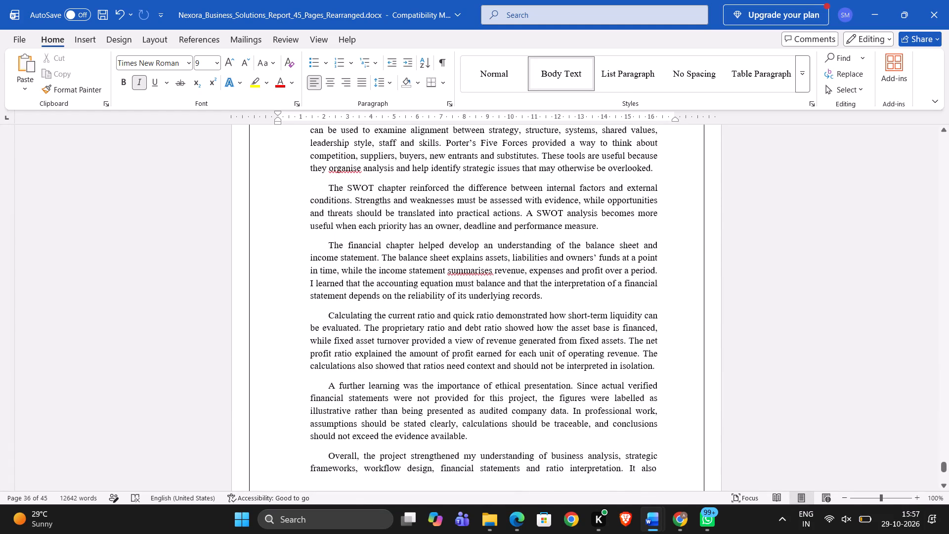
Delete the italic disclaimer note closing section 5.9 Worked Calculation: Proprietary and Debt Ratios.
scroll(320, 251, "right", 2)
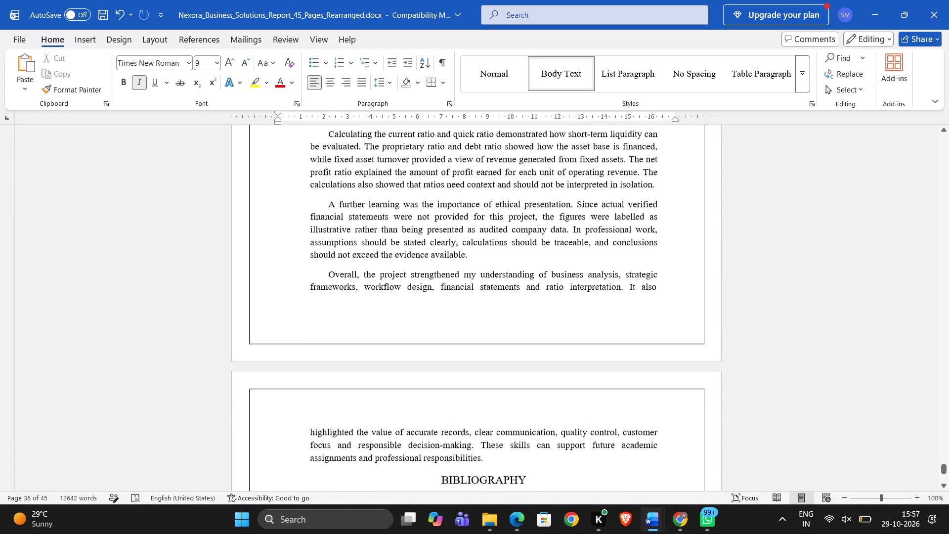
scroll(320, 251, "right", 2)
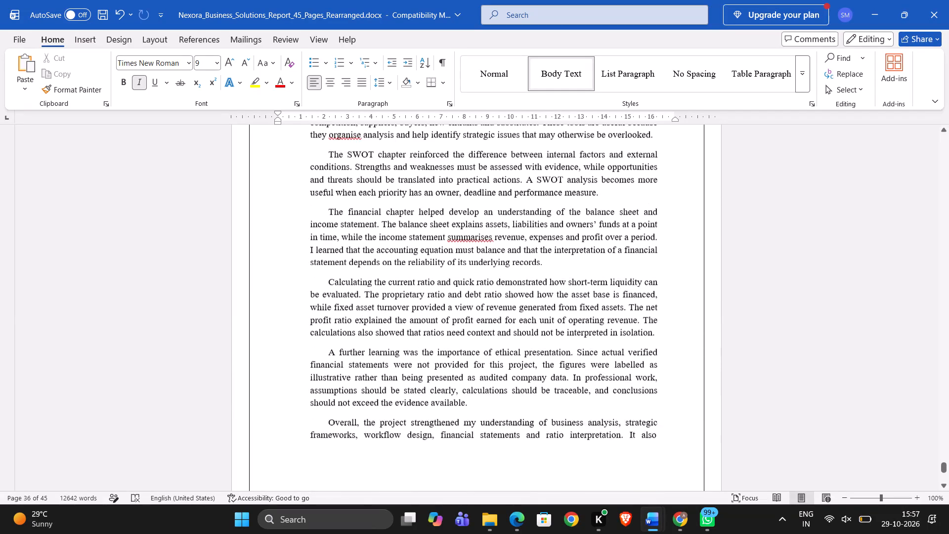
scroll(320, 251, "right", 1)
scroll(320, 251, "up", 3)
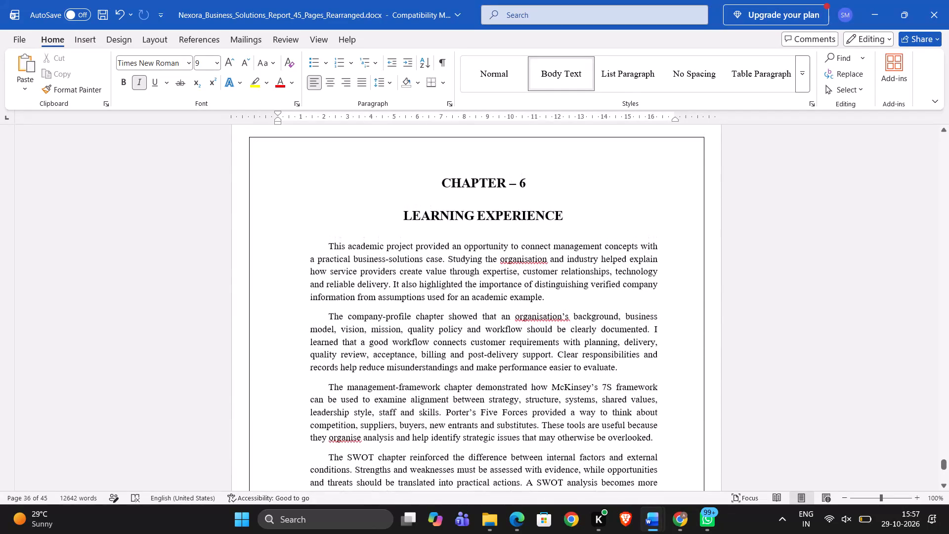
scroll(320, 251, "up", 1)
left_click(320, 251)
scroll(320, 251, "up", 4)
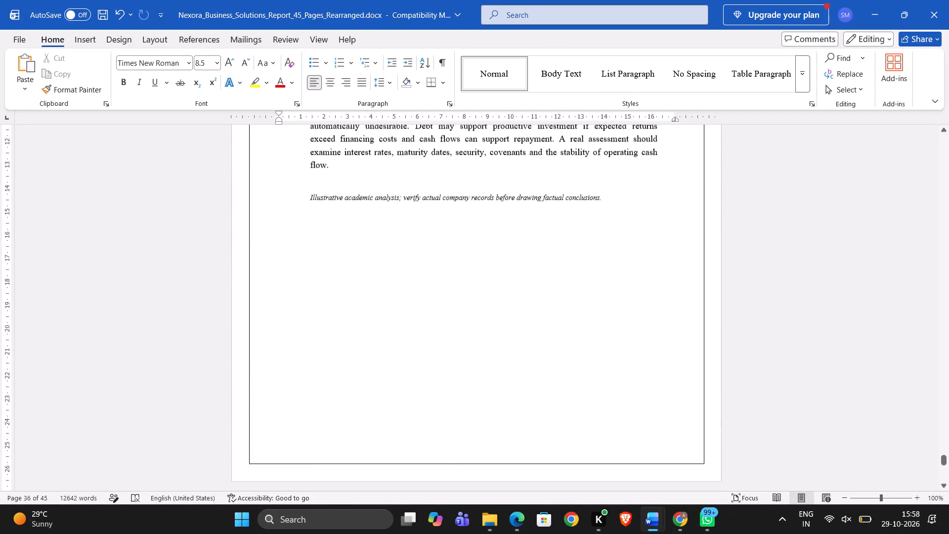
scroll(320, 251, "up", 1)
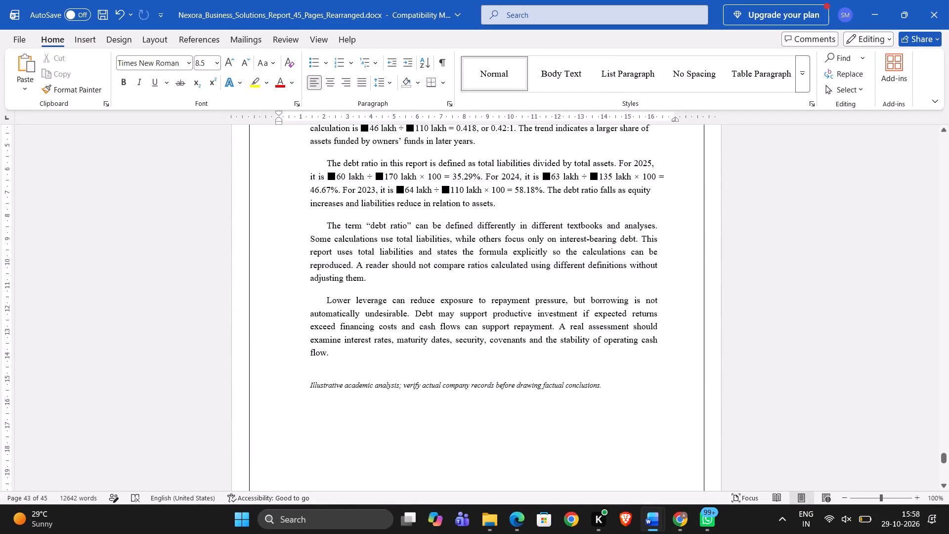
left_click_drag(308, 386, 636, 383)
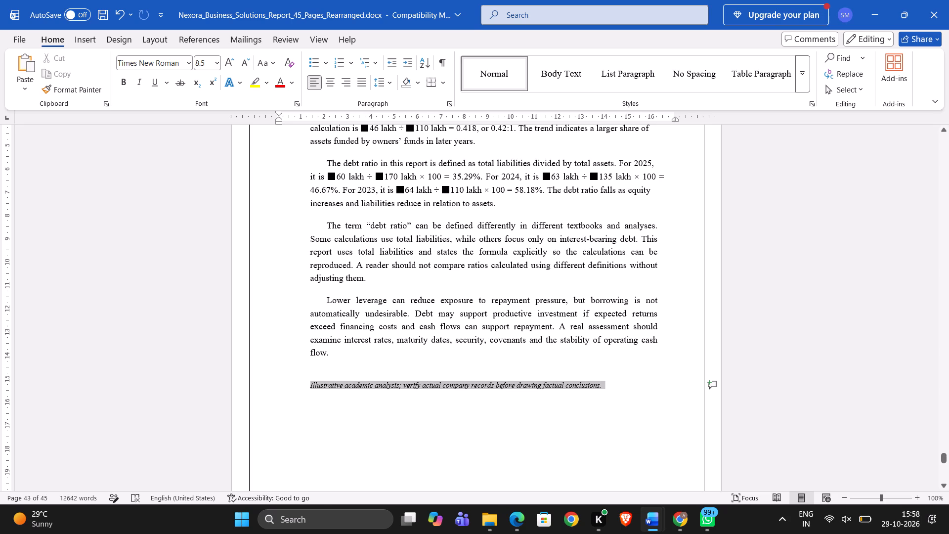
left_click_drag(636, 383, 653, 383)
key("BackSpace")
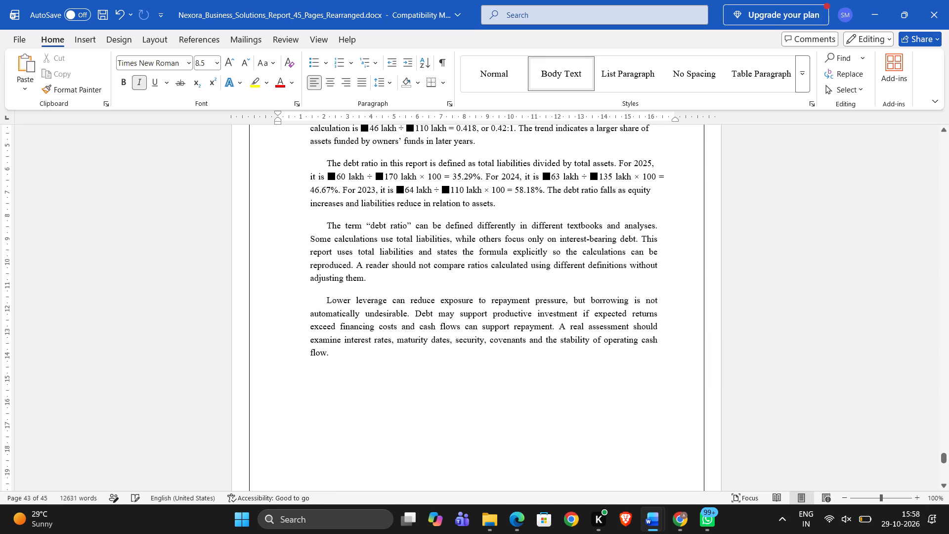
Delete the italic disclaimer note on the page before section 5.9, below the paragraph about meeting obligations without emergency borrowing.
scroll(653, 383, "up", 3)
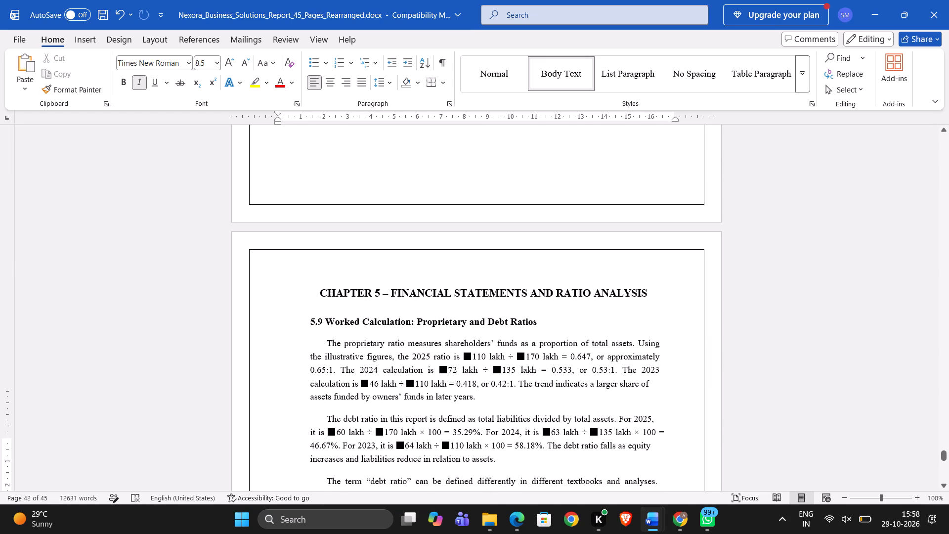
scroll(653, 383, "up", 1)
left_click(622, 193)
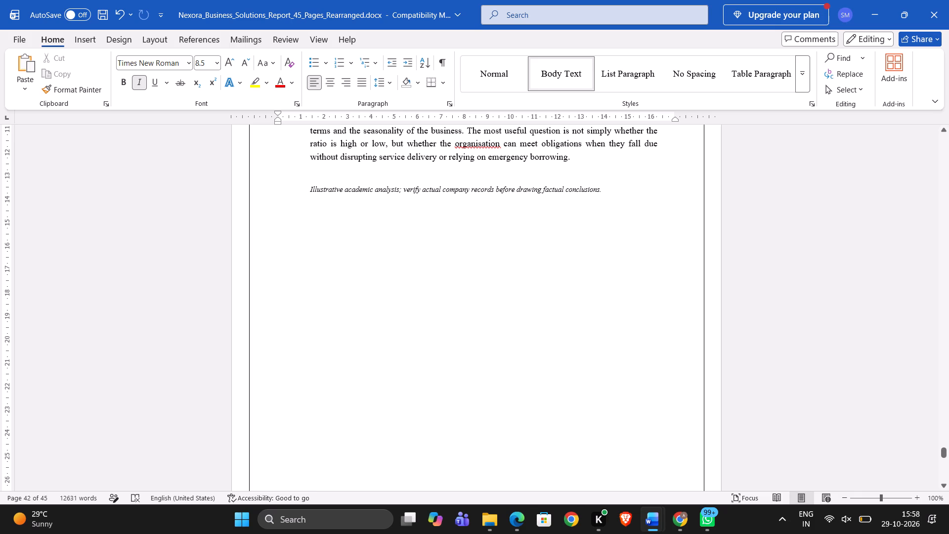
left_click_drag(598, 187, 398, 188)
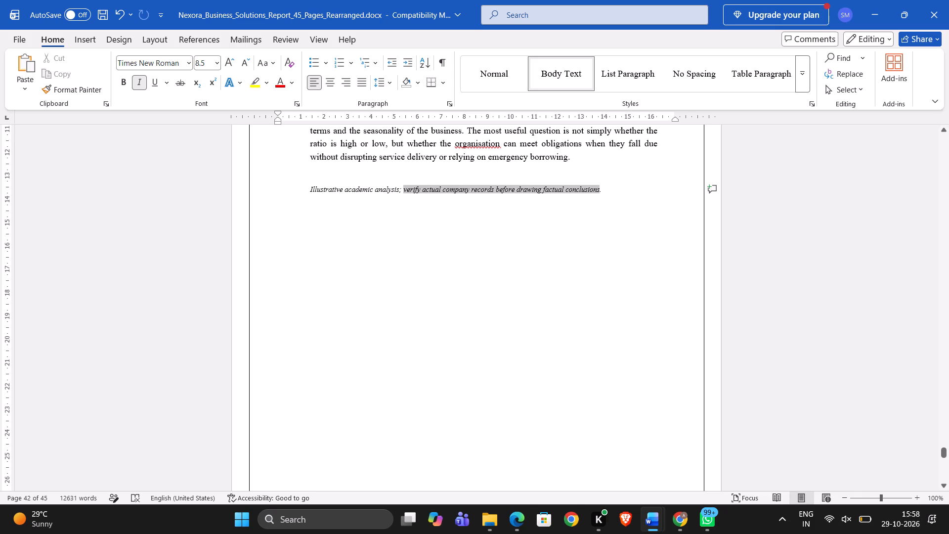
left_click_drag(398, 188, 283, 185)
key("BackSpace")
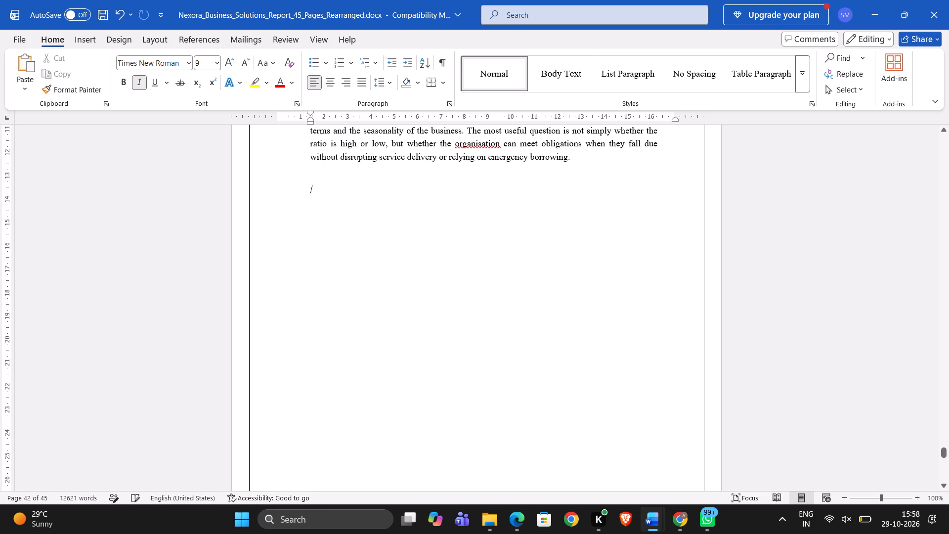
Delete the italic disclaimer note closing section 5.7 Working Capital and Cash-Flow Management.
scroll(283, 185, "up", 6)
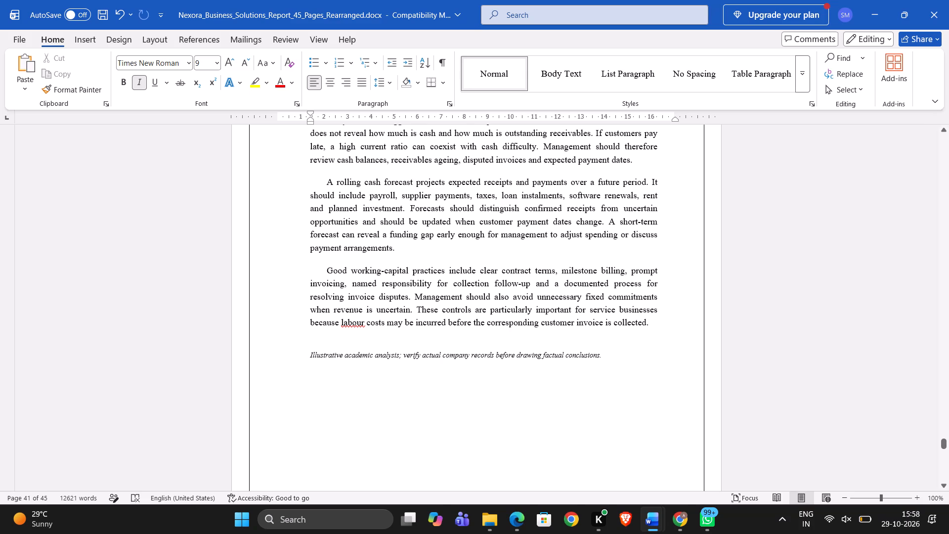
left_click_drag(606, 356, 372, 340)
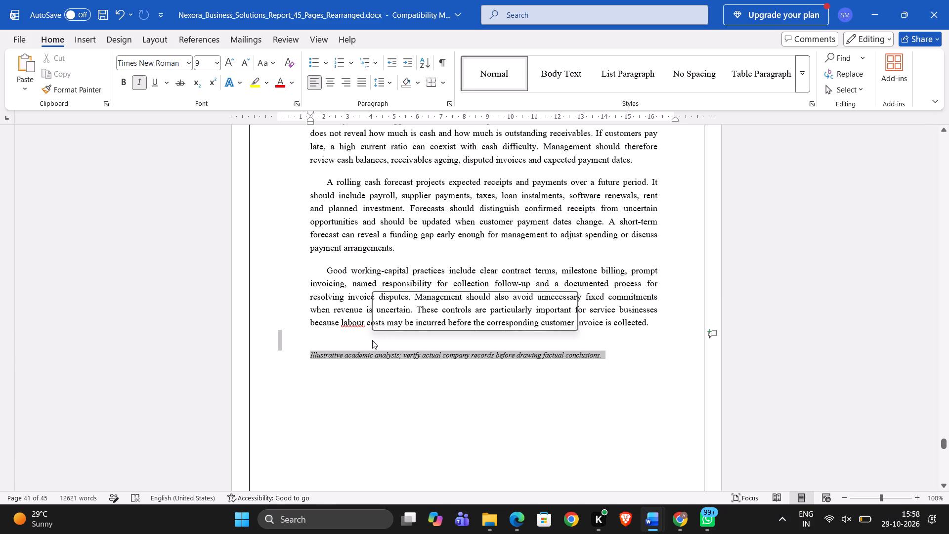
key("BackSpace")
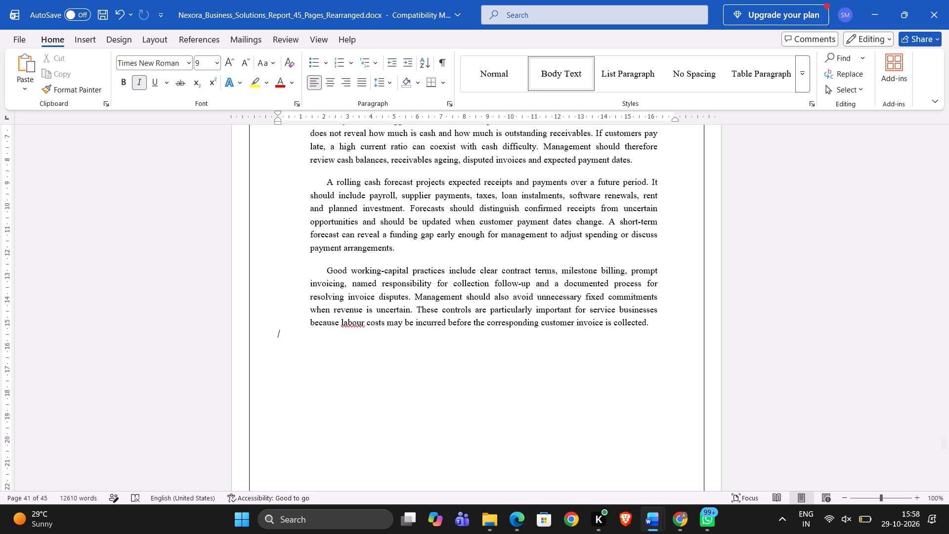
Delete the italic disclaimer note closing section 5.6 Detailed Income-Statement Interpretation.
scroll(372, 340, "up", 3)
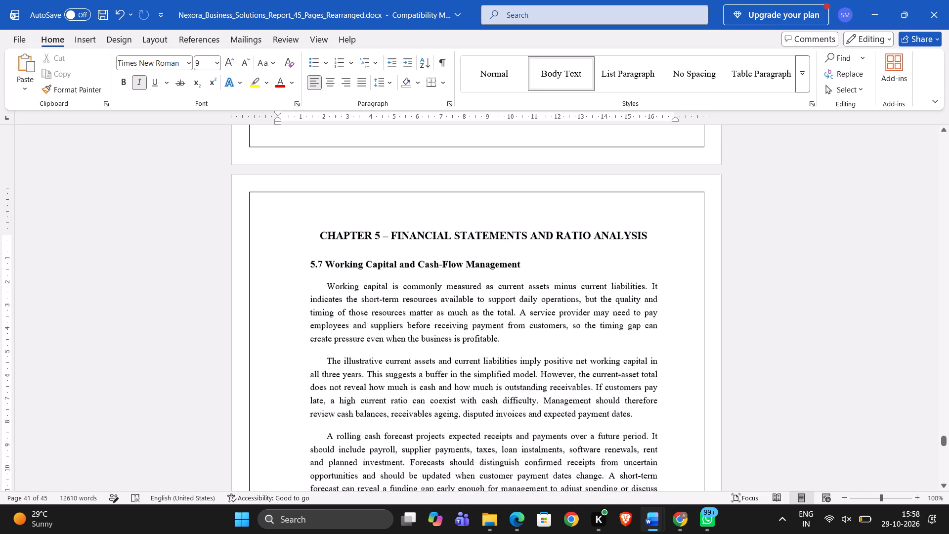
scroll(372, 340, "up", 2)
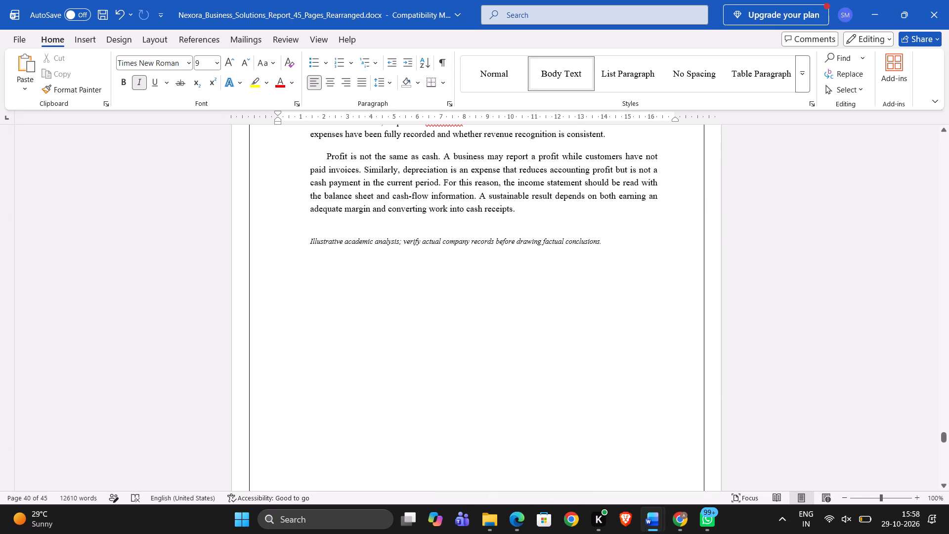
left_click_drag(610, 244, 309, 235)
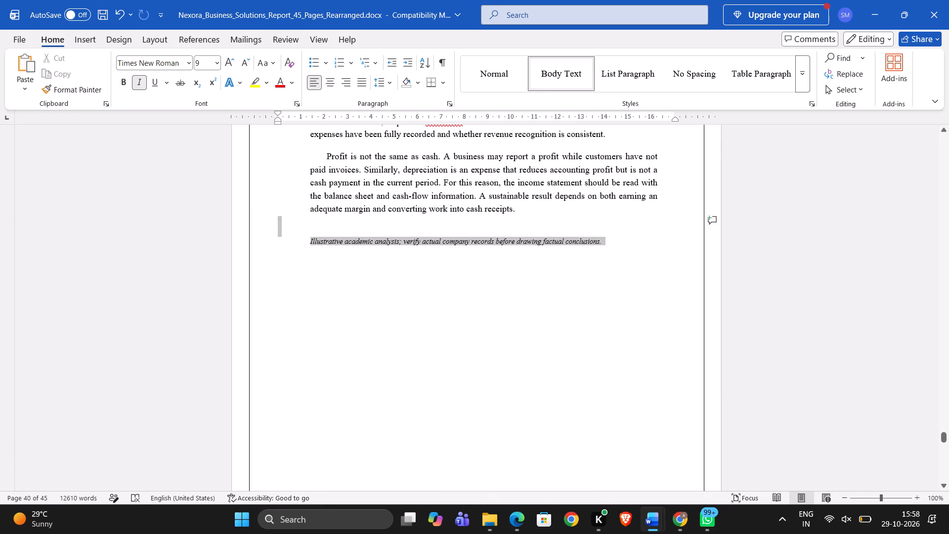
left_click_drag(309, 235, 308, 233)
key("BackSpace")
Delete the italic disclaimer note closing section 5.5 Detailed Balance-Sheet Interpretation.
scroll(308, 233, "up", 3)
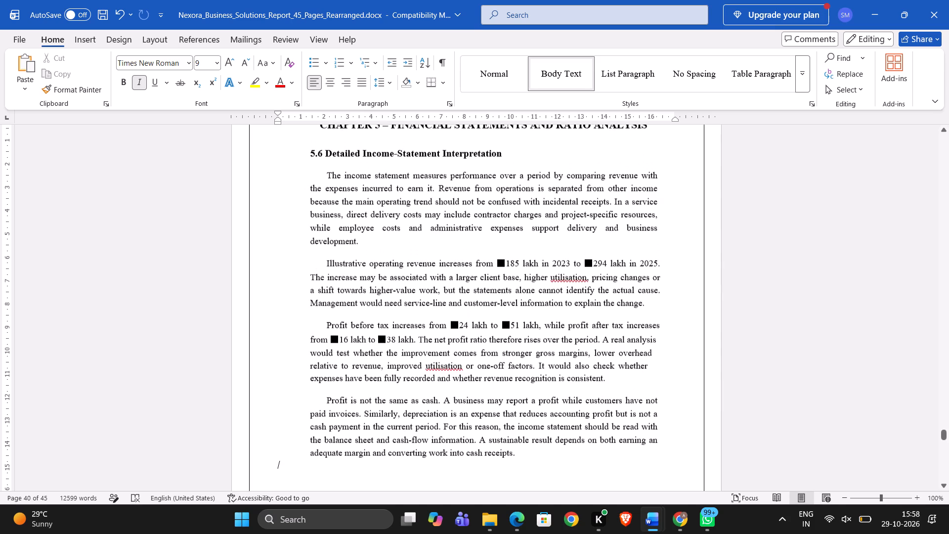
scroll(308, 233, "up", 5)
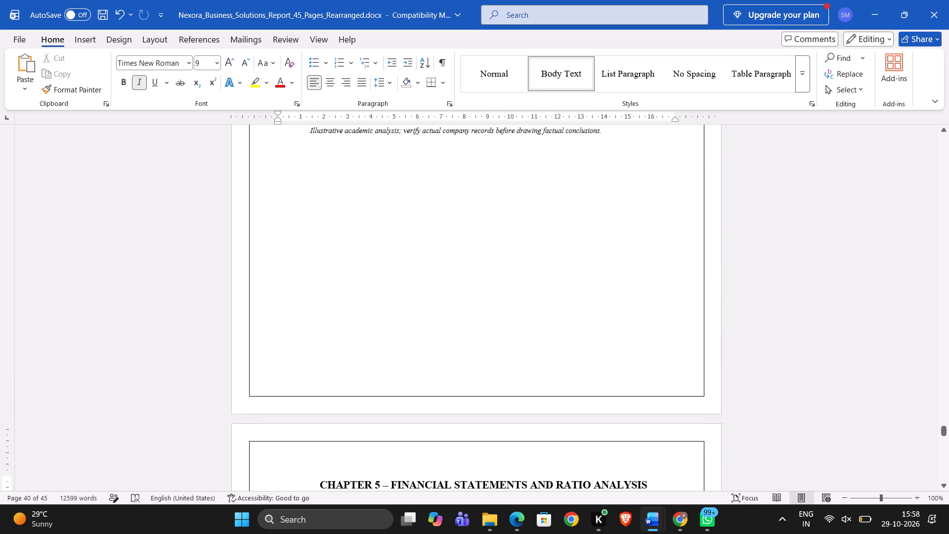
scroll(308, 233, "up", 1)
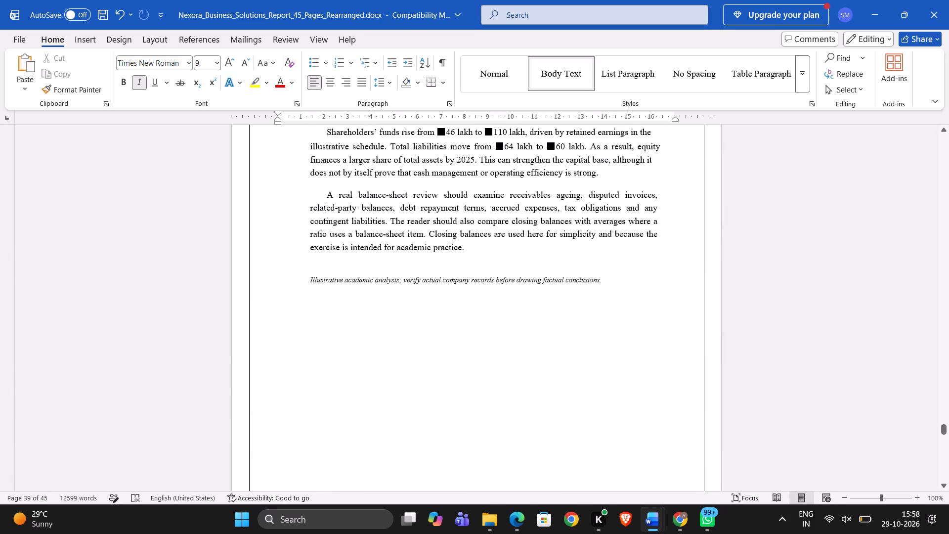
left_click_drag(602, 281, 320, 272)
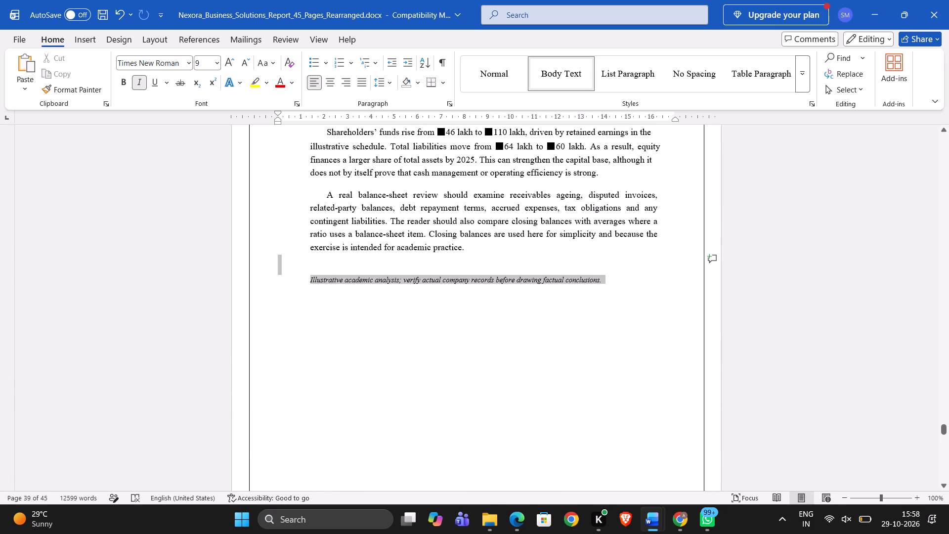
left_click_drag(320, 272, 311, 270)
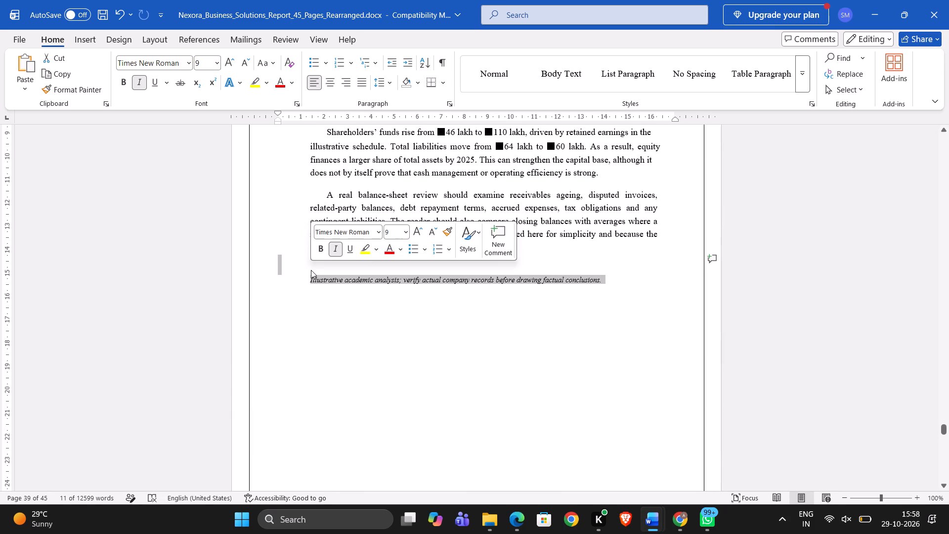
key("BackSpace")
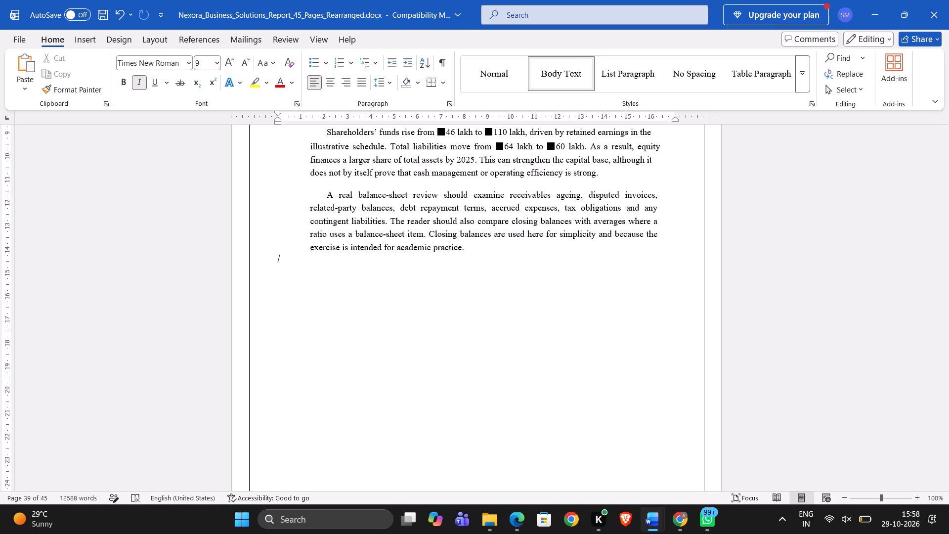
Delete the italic disclaimer note closing section 5.4 Basis of Preparation and Financial Assumptions.
scroll(311, 270, "up", 5)
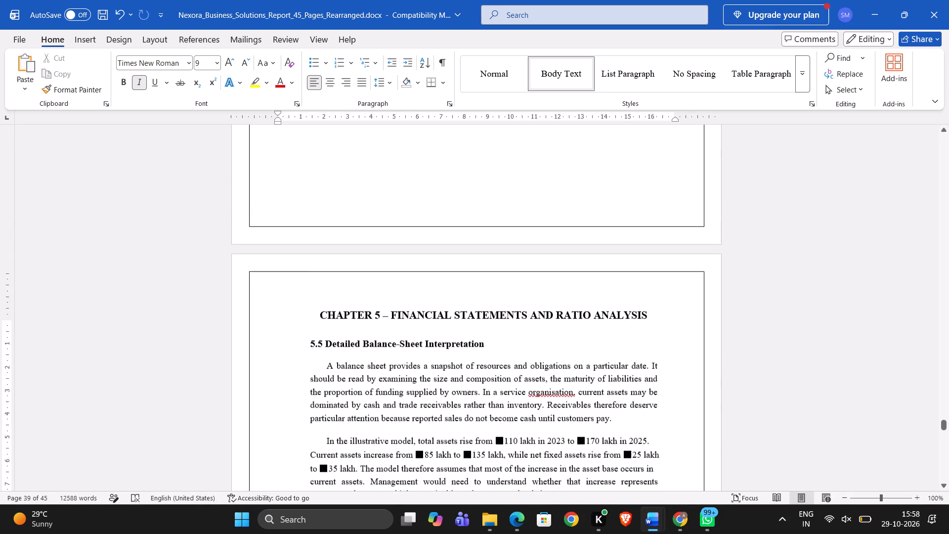
scroll(311, 270, "up", 4)
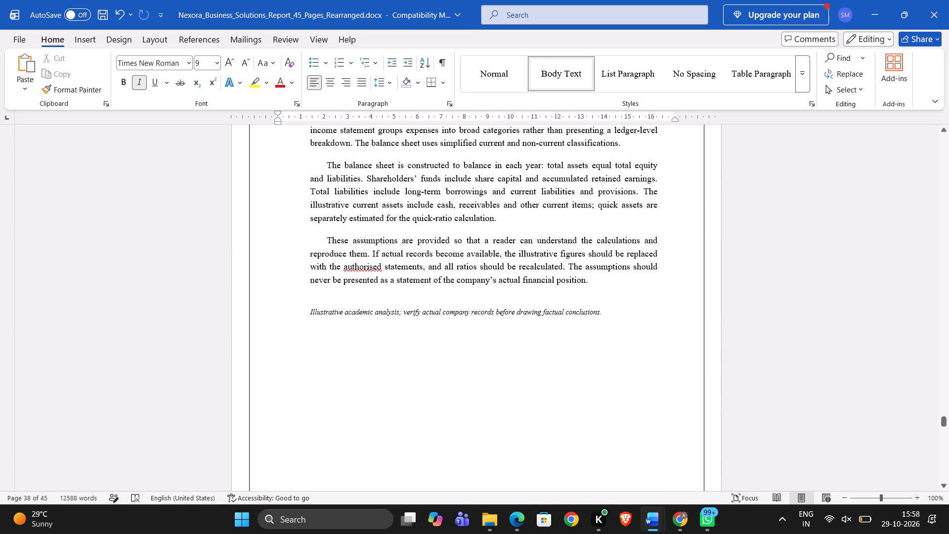
left_click_drag(610, 308, 299, 313)
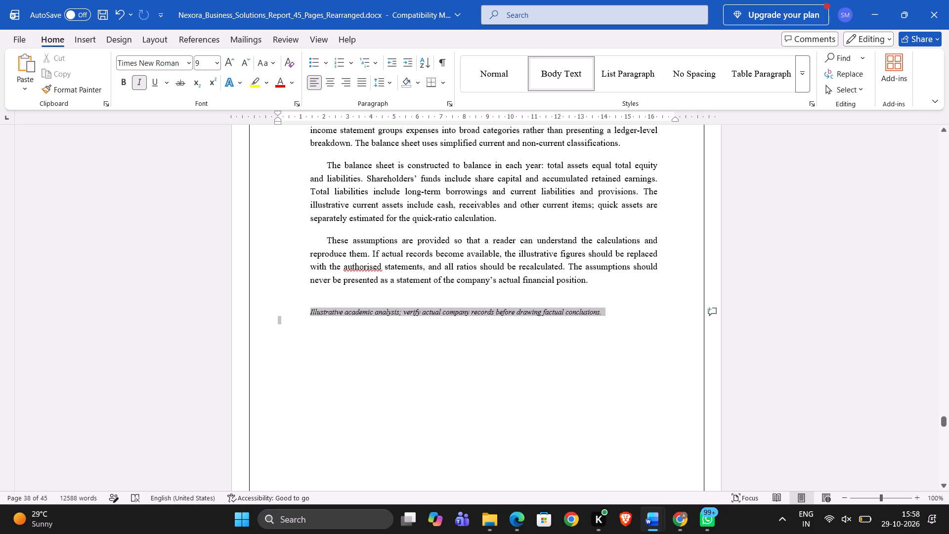
left_click_drag(299, 313, 304, 306)
key("BackSpace")
Check the Chapter 5 pages from section 5.4 back through 5.3 Ratio Analysis, including a multi-page overview, for remaining disclaimer notes.
scroll(304, 306, "up", 1)
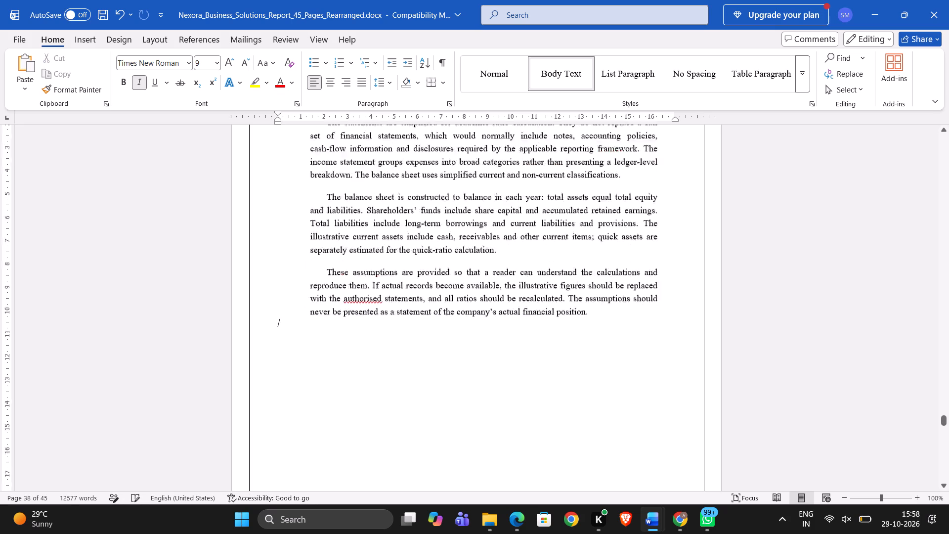
scroll(304, 306, "up", 6)
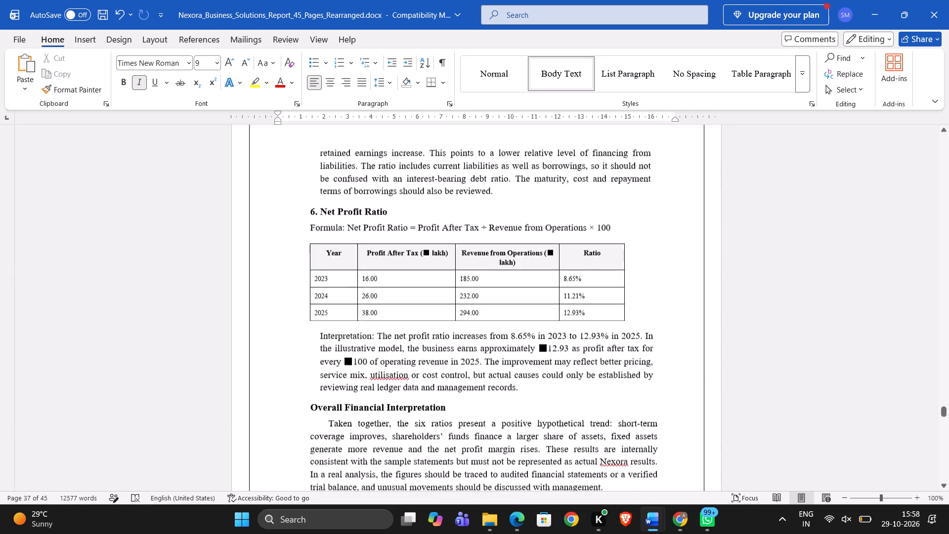
scroll(304, 306, "up", 8)
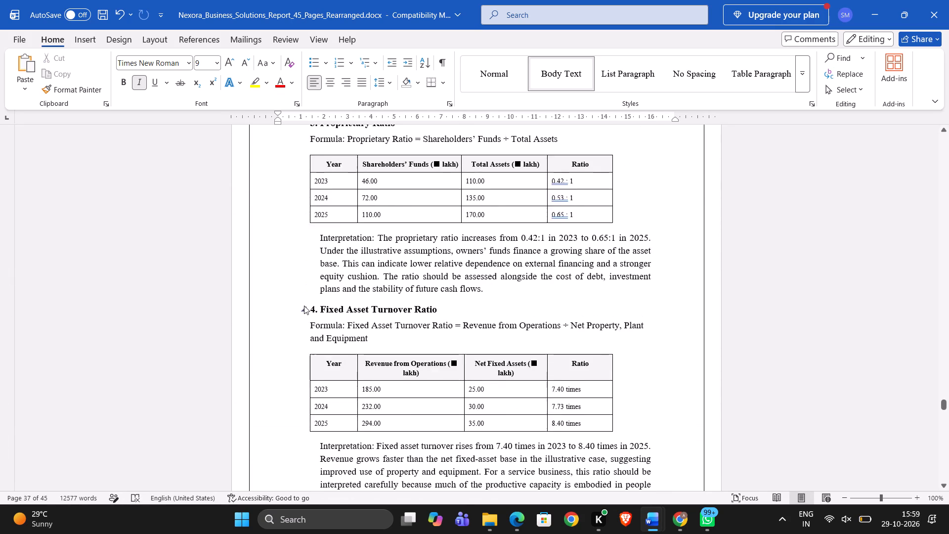
scroll(304, 306, "up", 5)
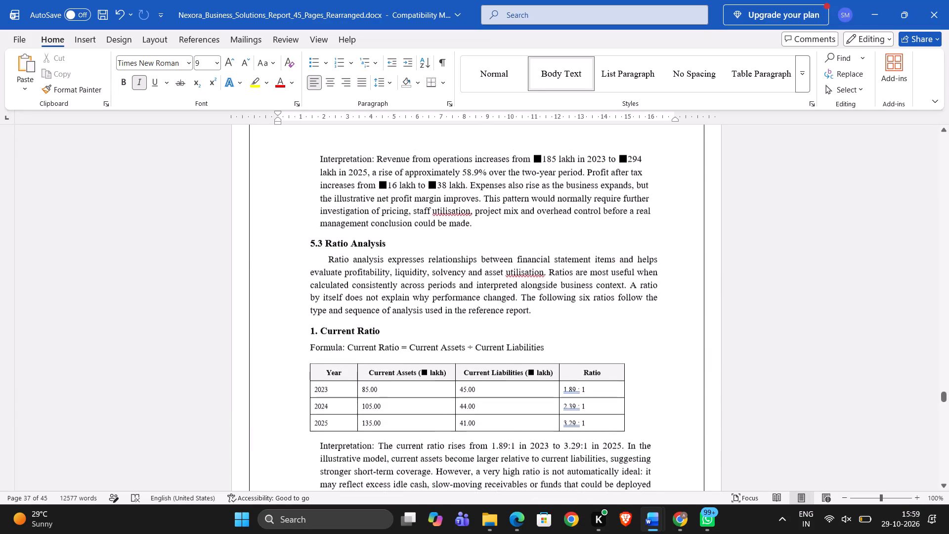
scroll(304, 306, "up", 1)
scroll(304, 306, "down", 6, "ctrl")
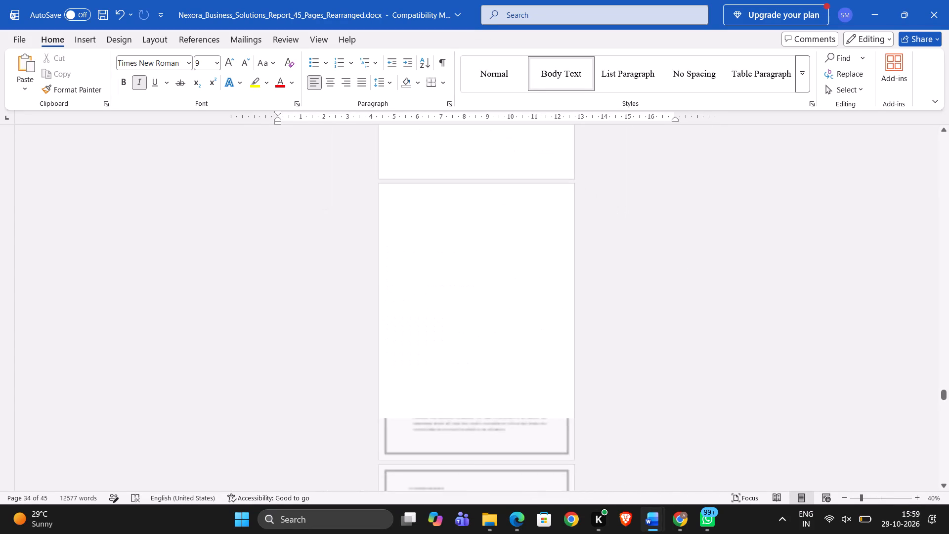
scroll(304, 306, "down", 4, "ctrl")
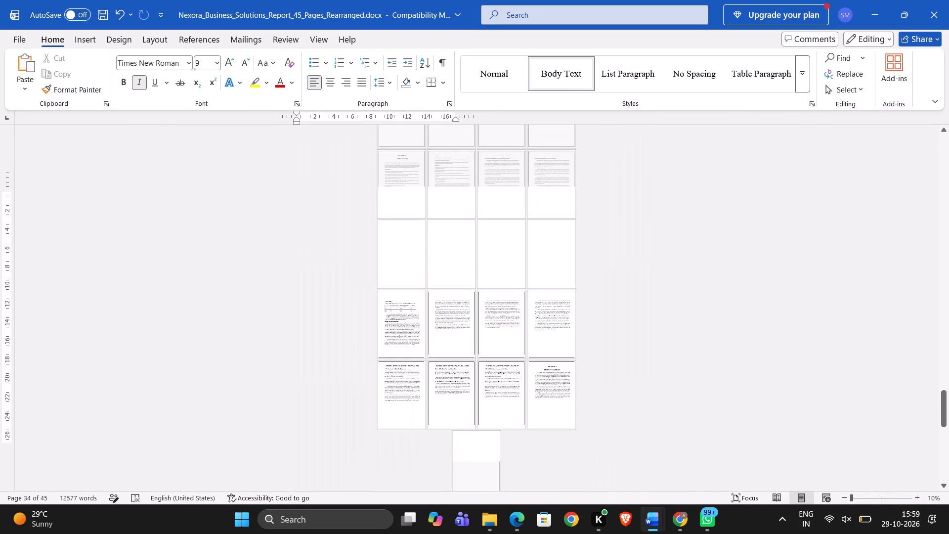
scroll(304, 306, "up", 6, "ctrl")
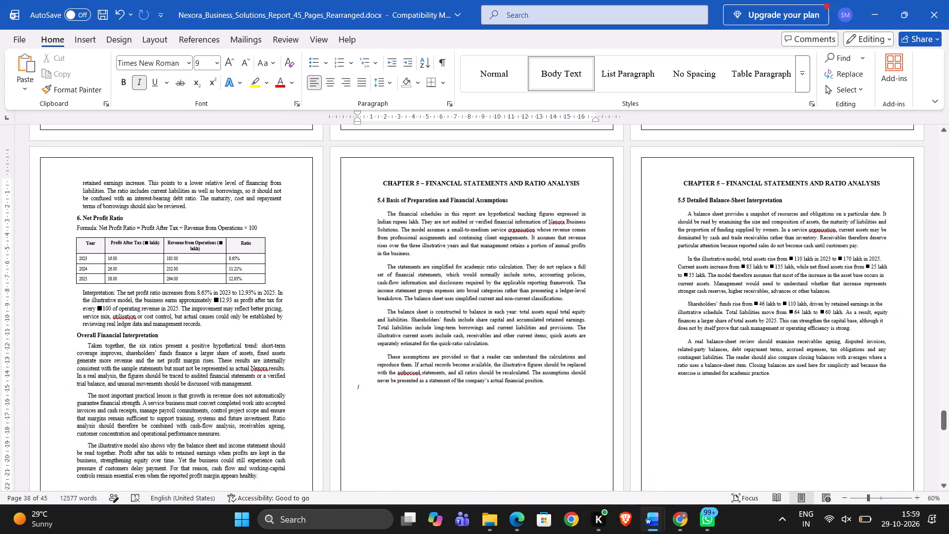
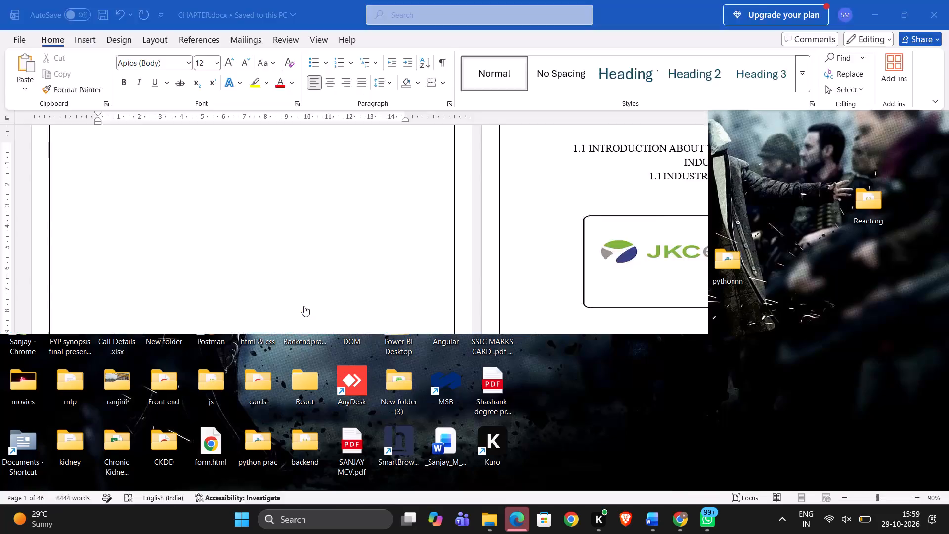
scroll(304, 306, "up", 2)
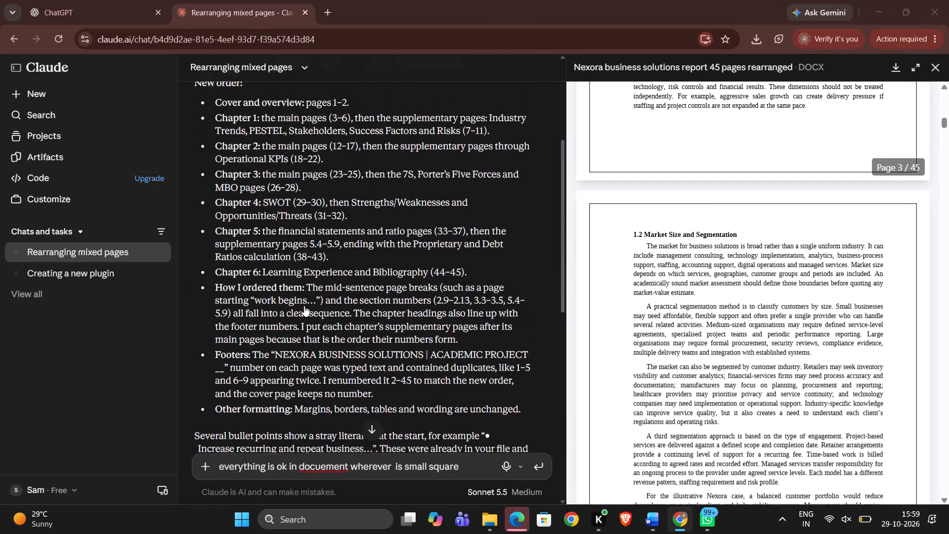
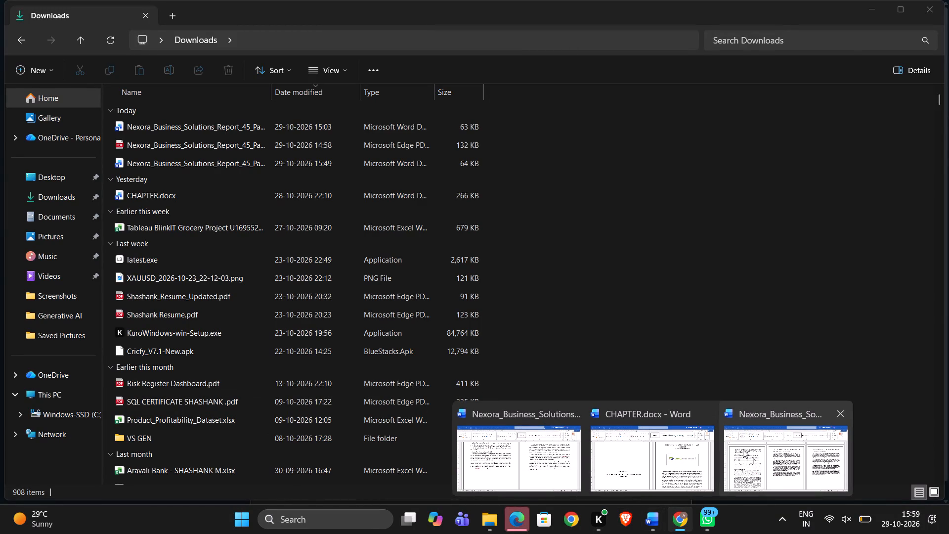
Switch to the rearranged Nexora report in Word and delete the submission lines and the financial-estimates note from the first page.
left_click(743, 449)
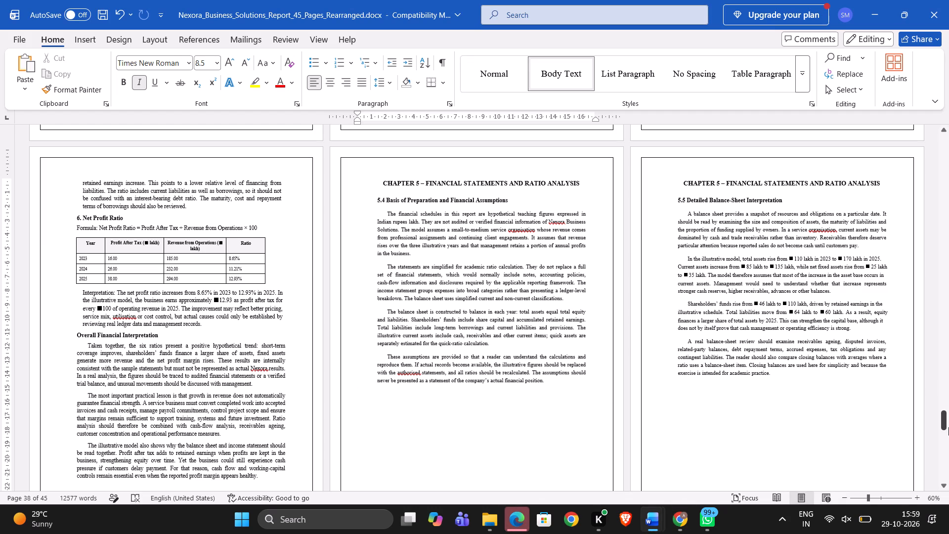
left_click_drag(946, 424, 926, 189)
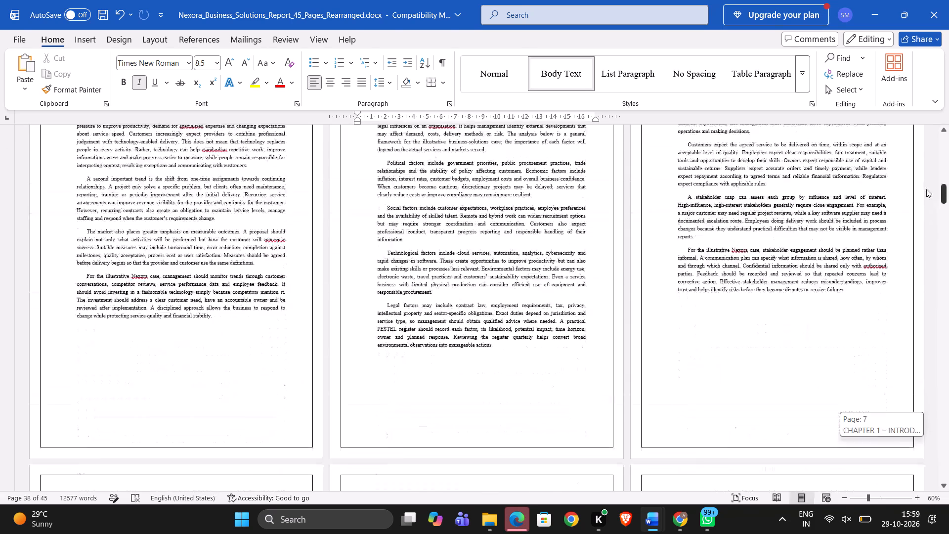
left_click_drag(926, 189, 923, 76)
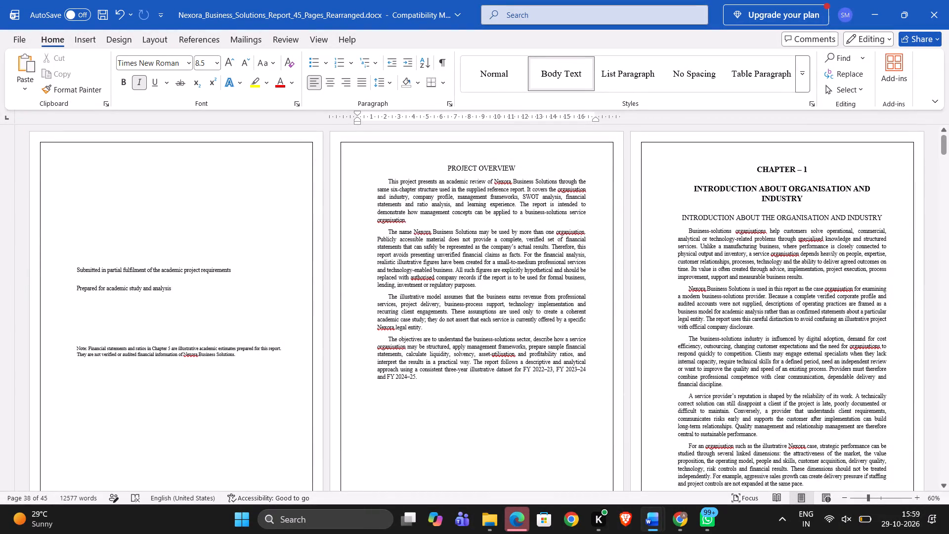
scroll(444, 391, "up", 1)
scroll(444, 391, "down", 1)
scroll(444, 391, "up", 1)
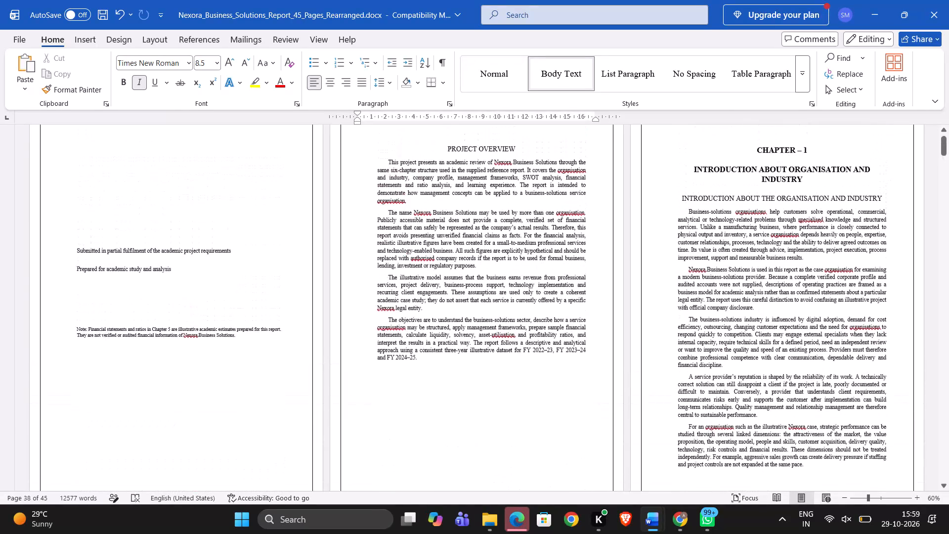
scroll(444, 391, "up", 1)
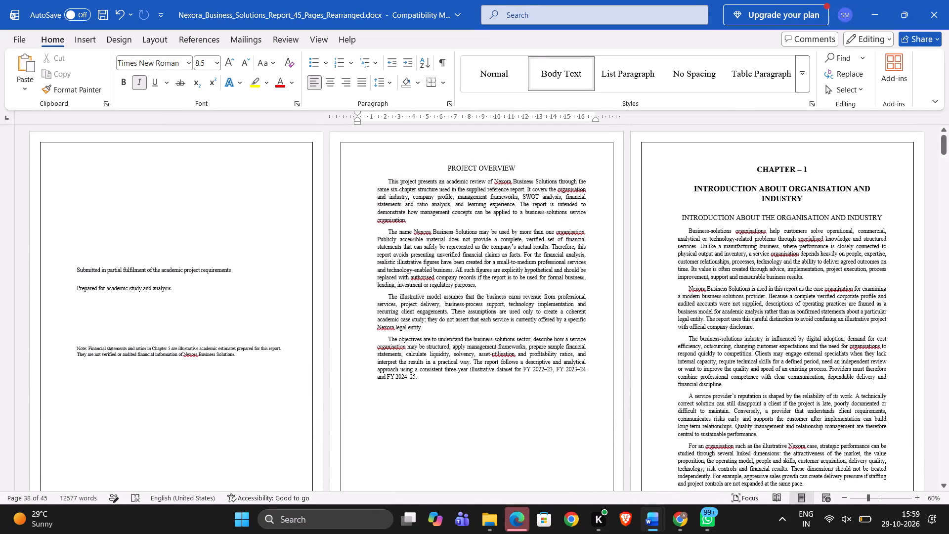
scroll(444, 391, "down", 1)
scroll(444, 391, "up", 2)
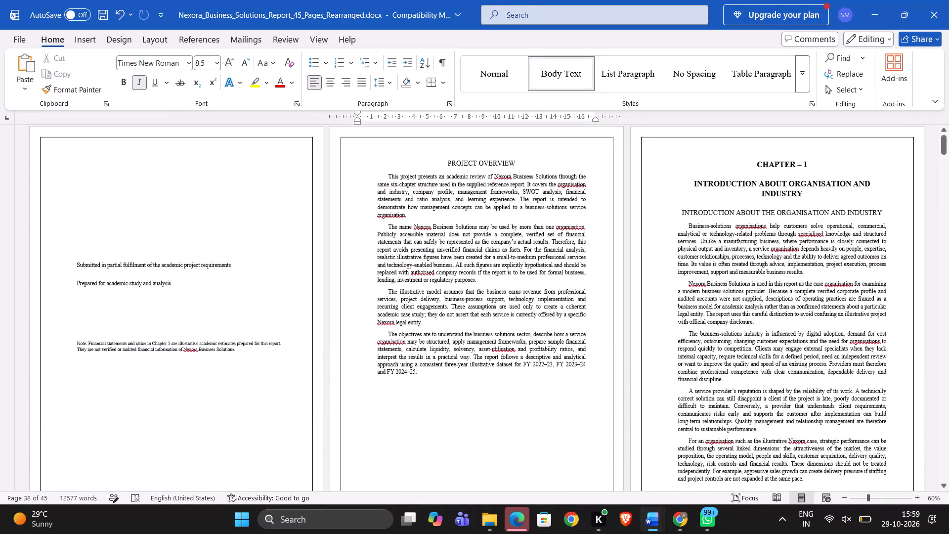
scroll(444, 391, "up", 1)
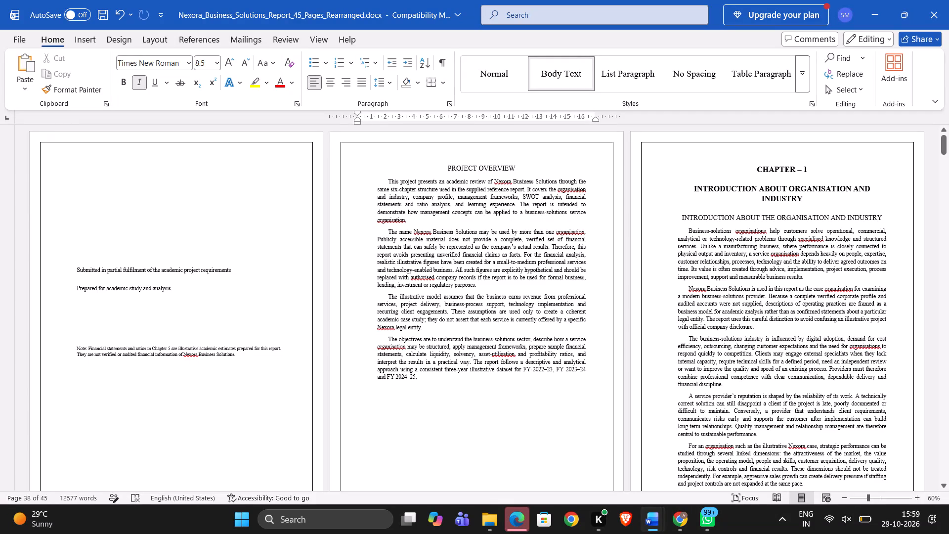
left_click_drag(240, 360, 116, 246)
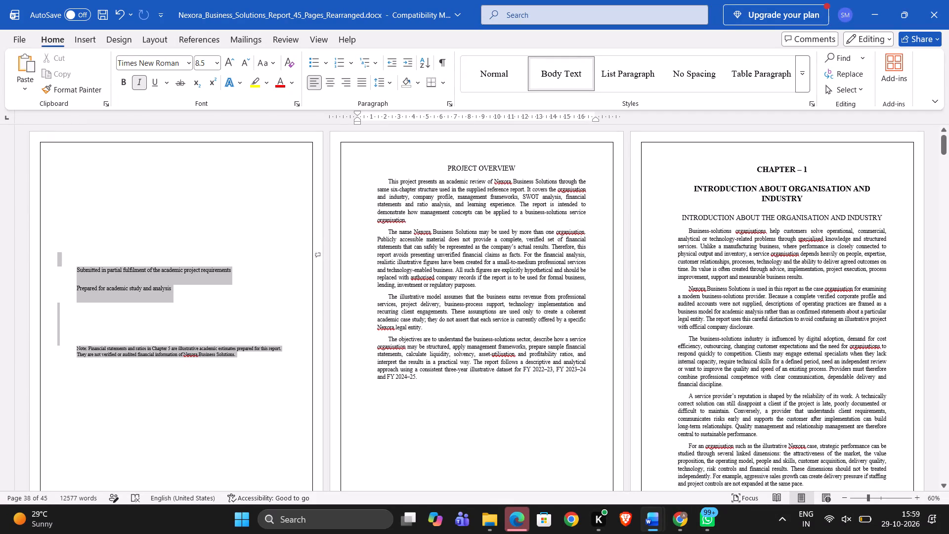
left_click_drag(116, 246, 104, 237)
key("BackSpace")
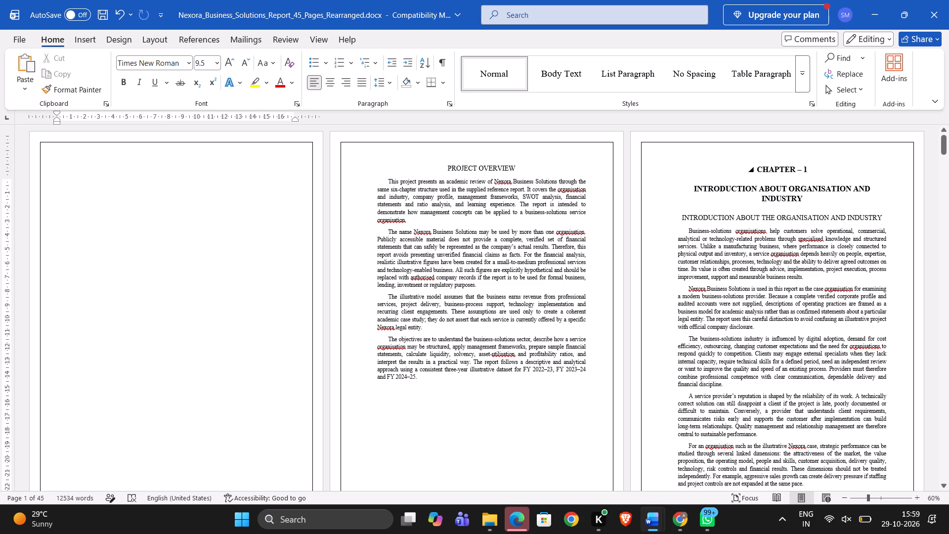
Copy the heading "CHAPTER – 1 INTRODUCTION ABOUT ORGANISATION AND INDUSTRY" from page 3 onto the emptied first page.
left_click_drag(810, 202, 743, 161)
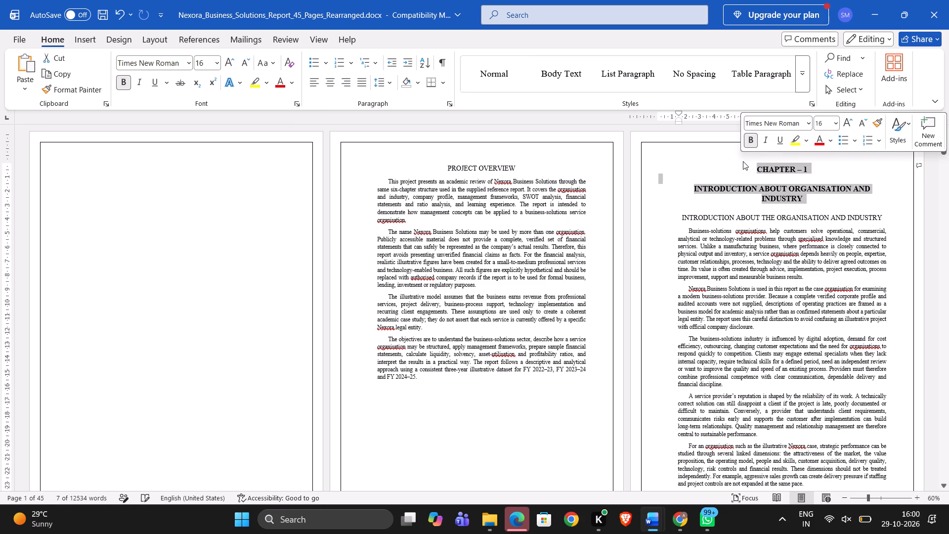
key("ctrl+c")
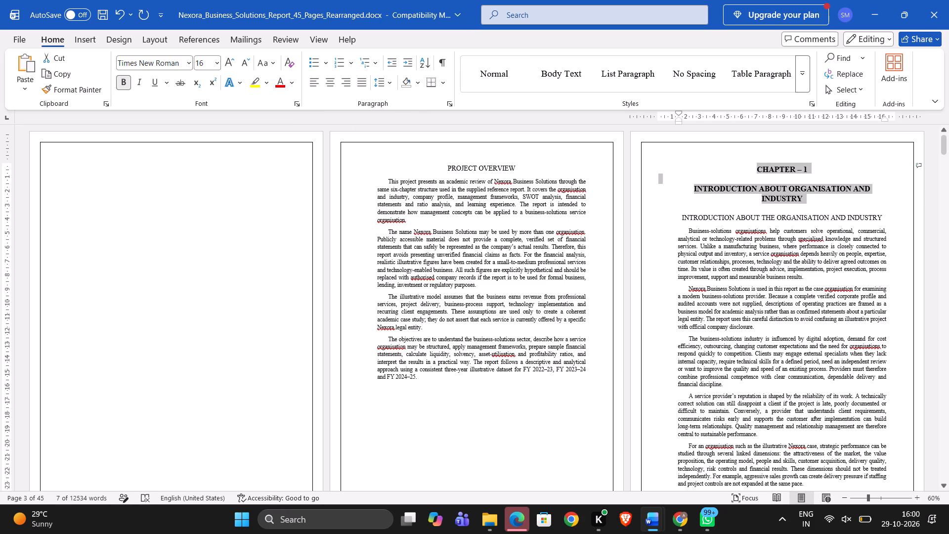
left_click(129, 320)
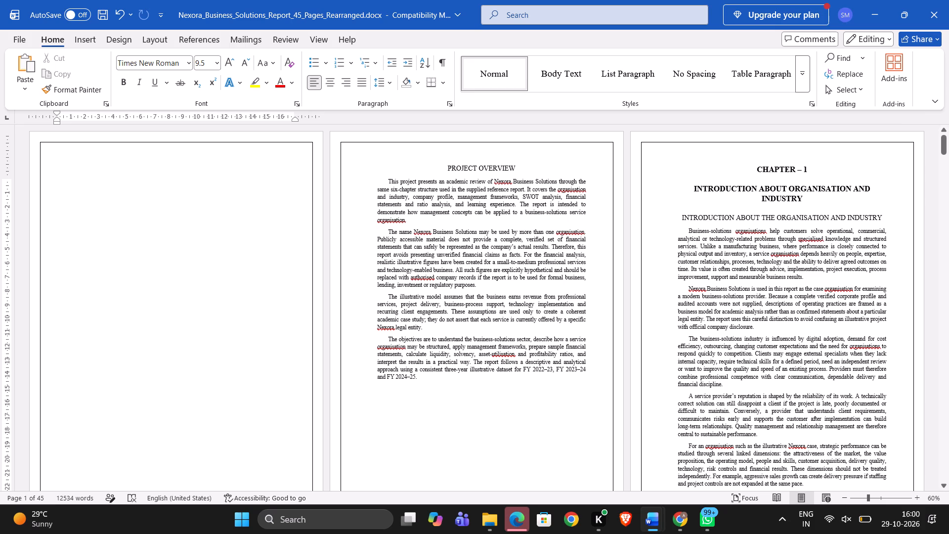
key("ctrl+v")
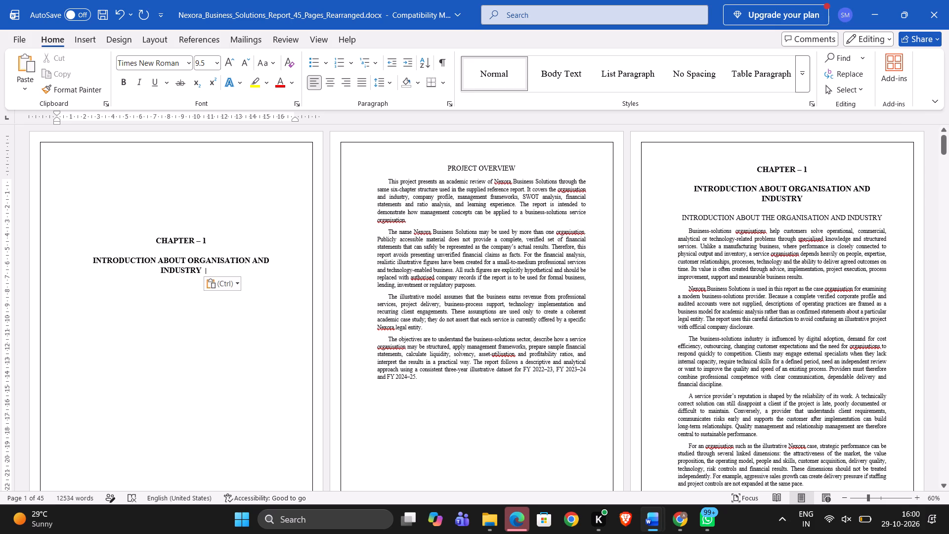
Move the Chapter 1 heading on the first page down to about mid-page by adding eight blank lines above it.
left_click(145, 232)
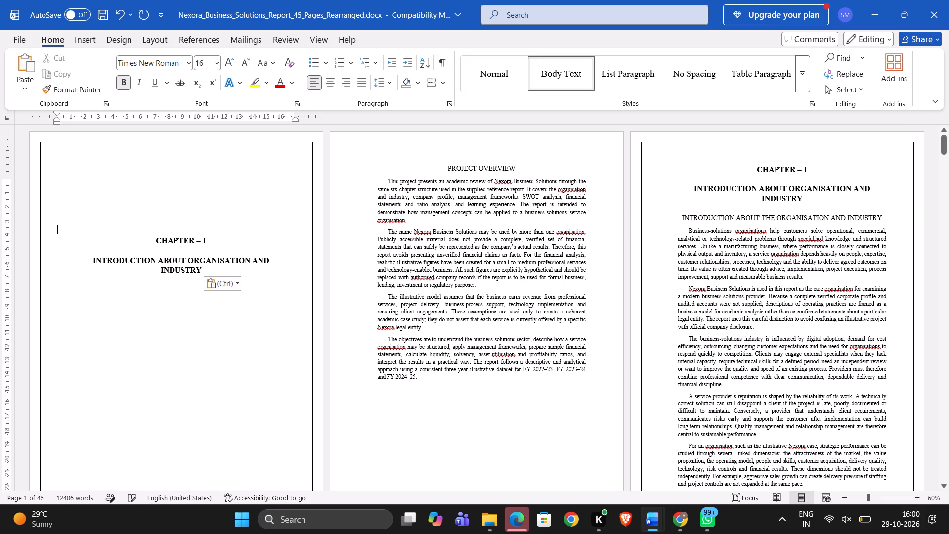
key("Return")
key("Return")
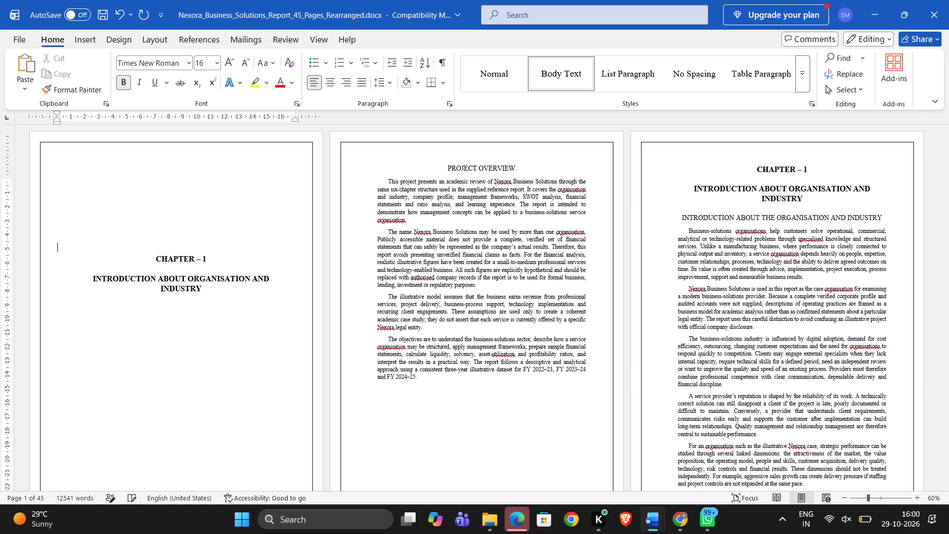
key("Return")
key("Return")
key("Return")
key("Return")
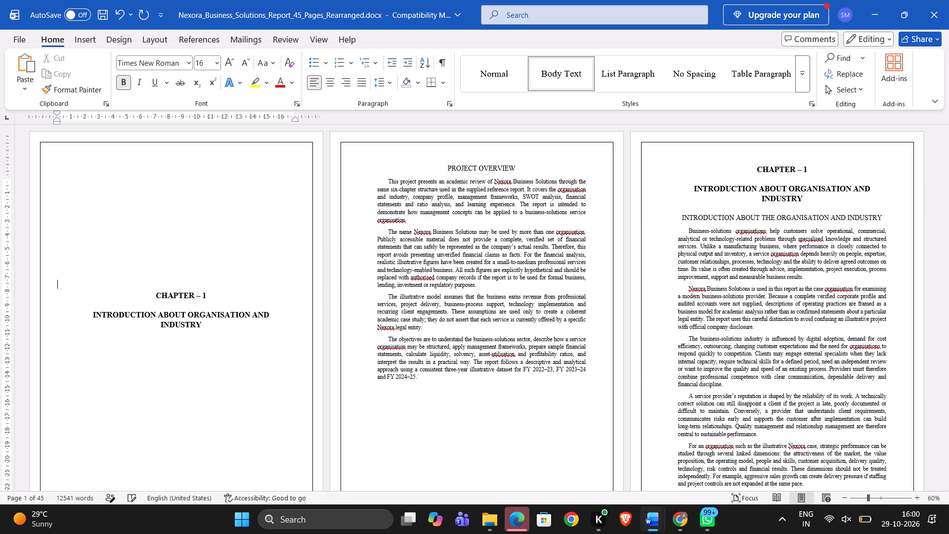
scroll(145, 232, "down", 1)
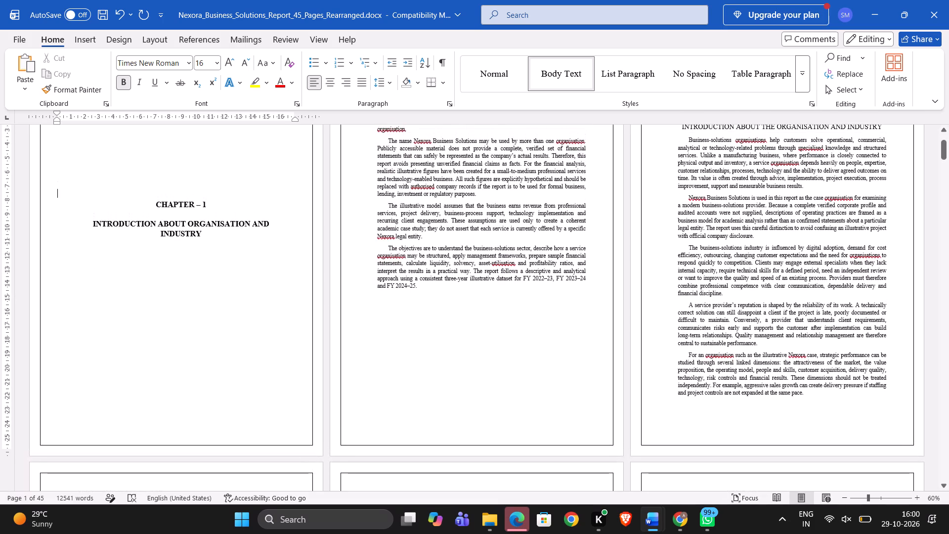
key("Return")
key("Return")
scroll(145, 232, "up", 1)
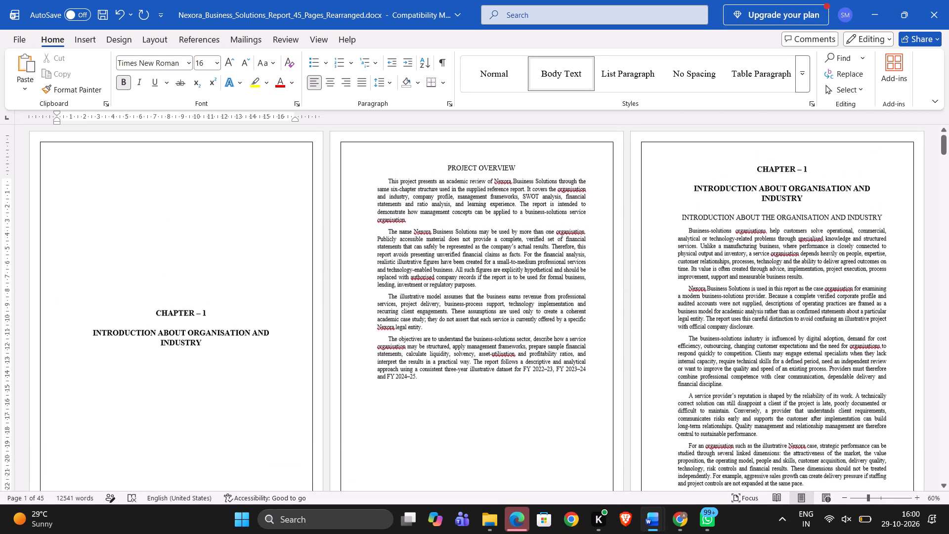
scroll(145, 232, "up", 2)
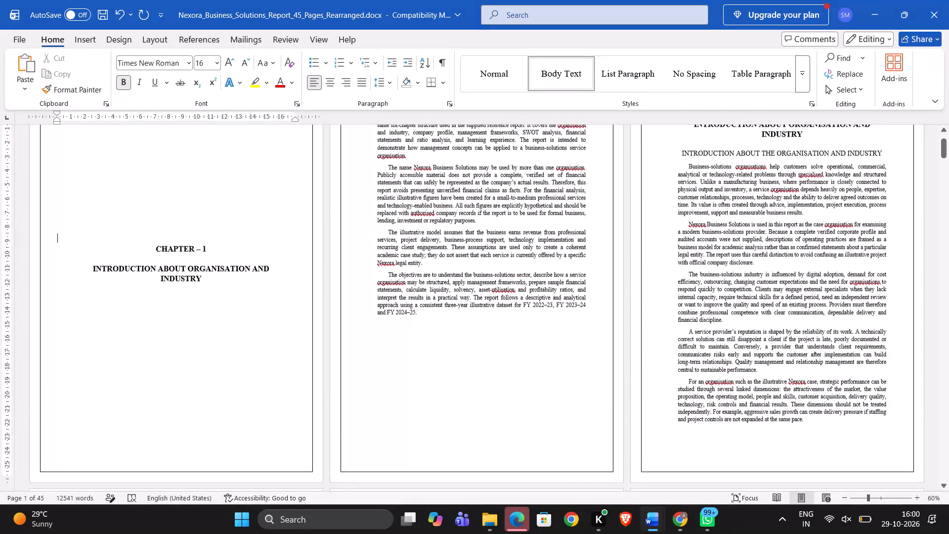
scroll(145, 232, "up", 1)
scroll(387, 348, "down", 1)
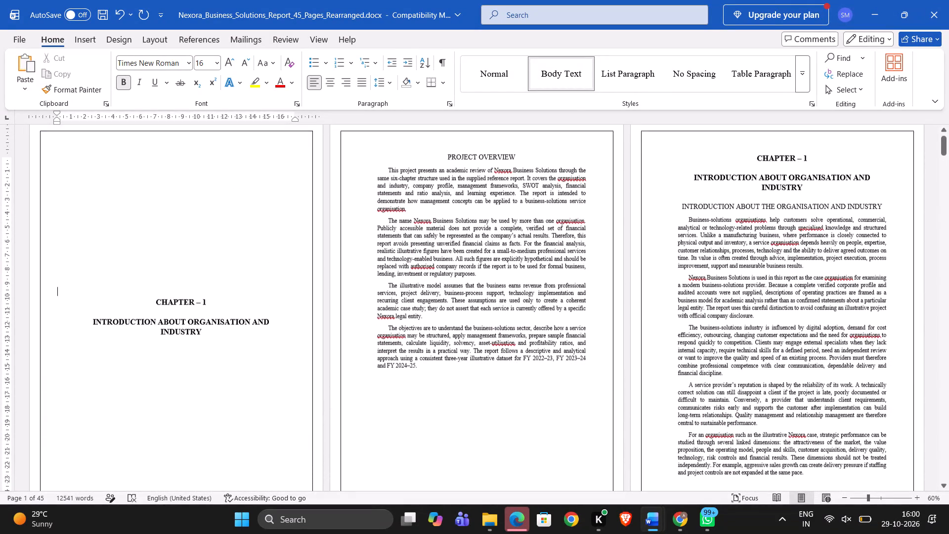
scroll(387, 348, "down", 1)
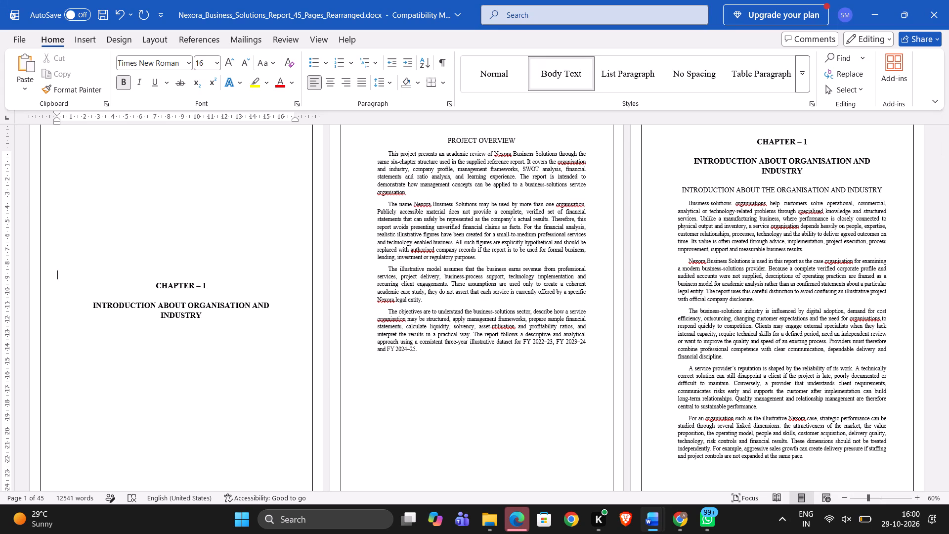
Delete the PROJECT OVERVIEW heading and all of its paragraphs from page 2.
left_click(490, 393)
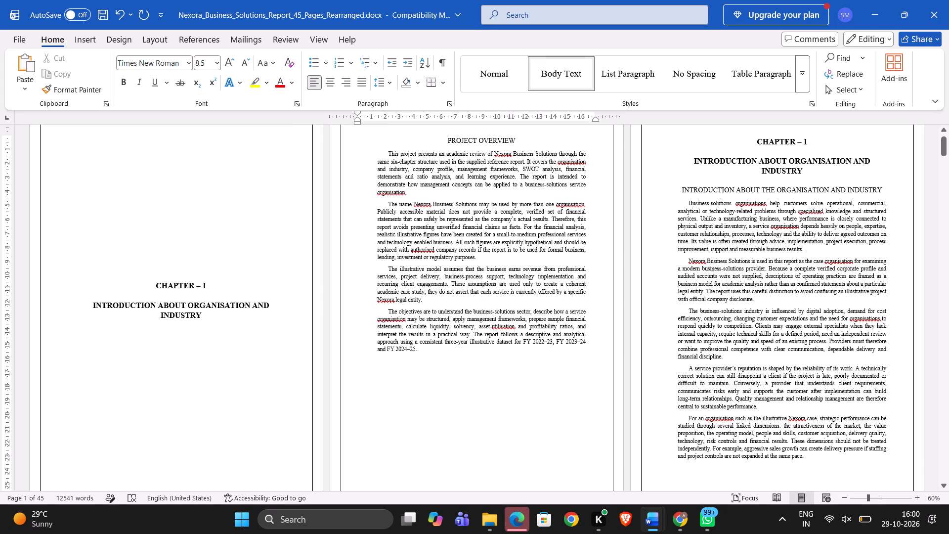
right_click(490, 393)
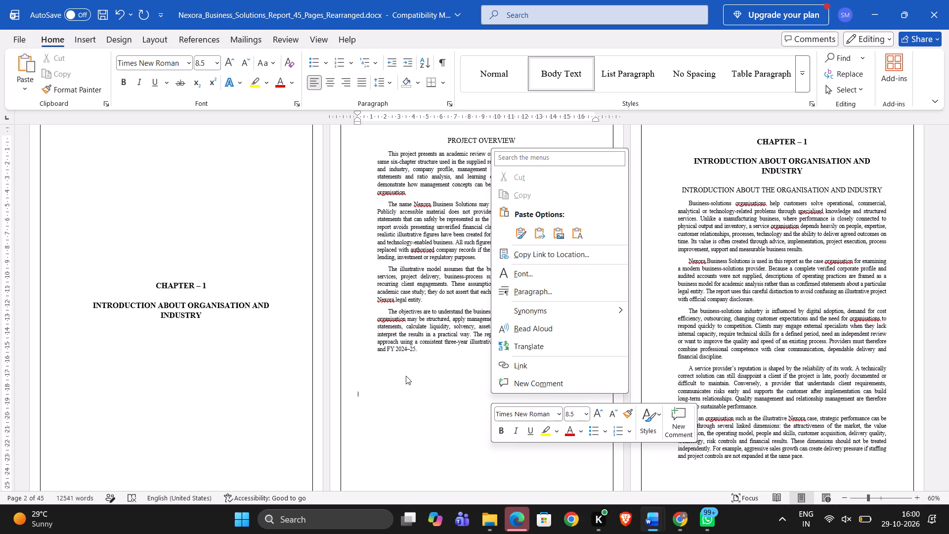
left_click(421, 419)
scroll(421, 419, "up", 1)
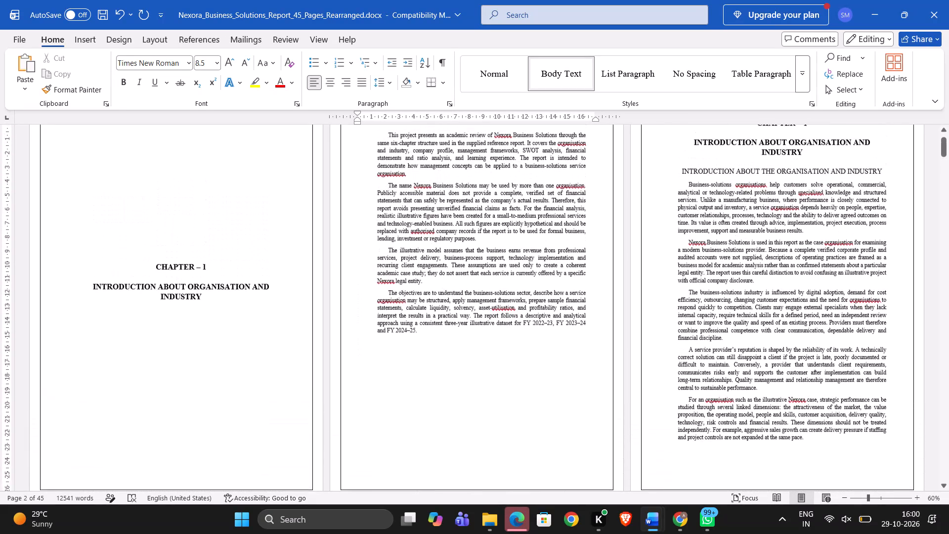
scroll(421, 419, "up", 1)
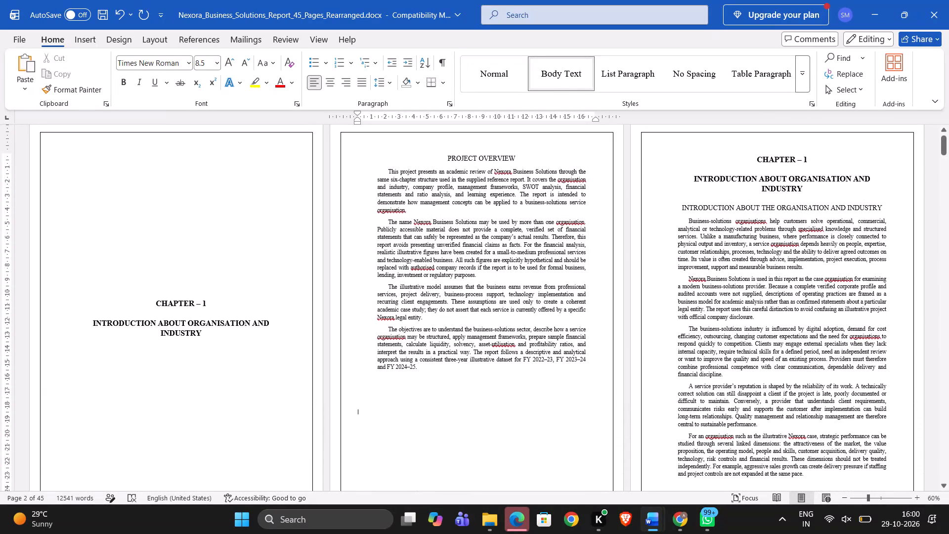
left_click_drag(428, 371, 387, 164)
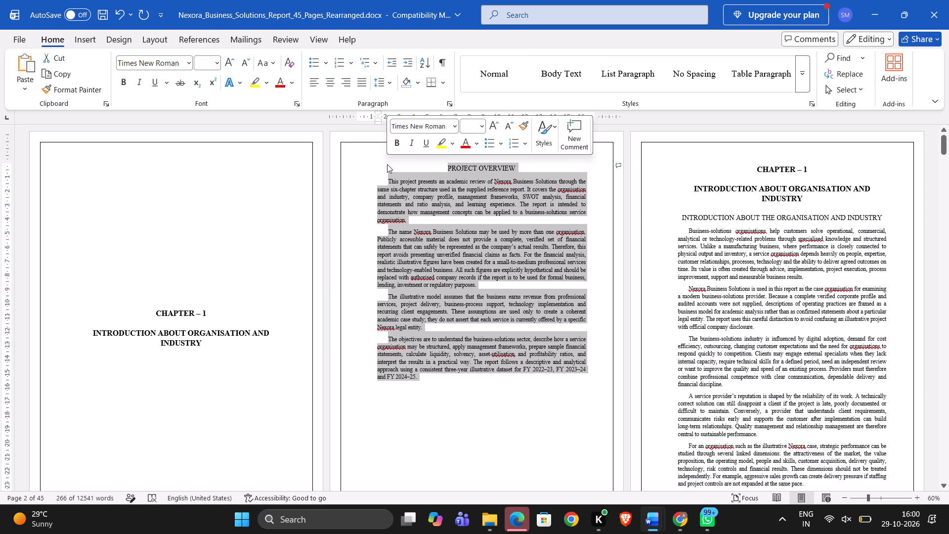
key("BackSpace")
Remove the empty lines and break on the blank second page so the Chapter 1 text directly follows the title page.
right_click(387, 164)
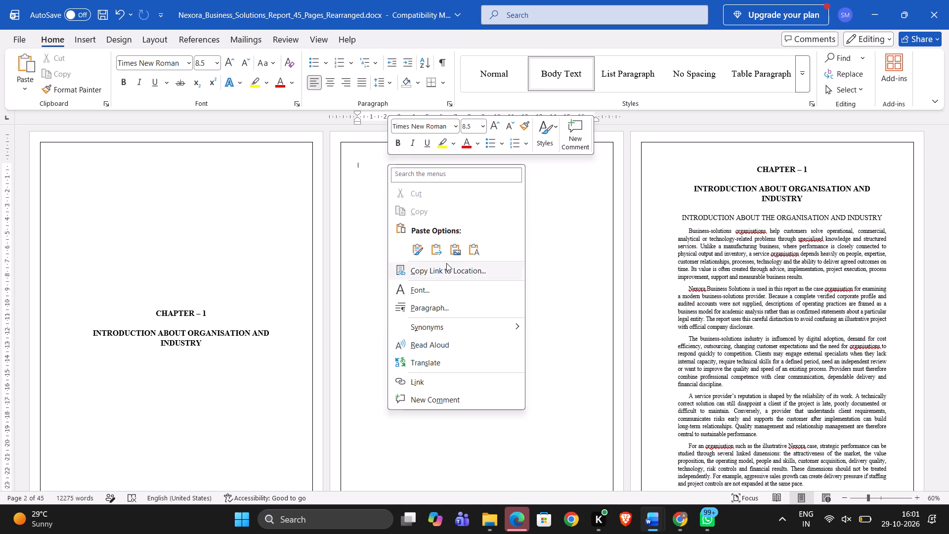
left_click(576, 340)
key("BackSpace")
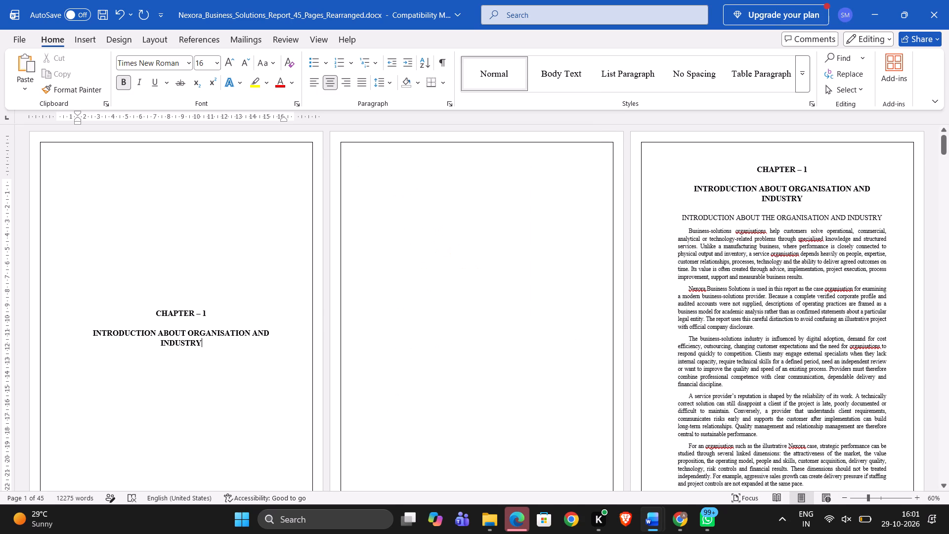
left_click(495, 300)
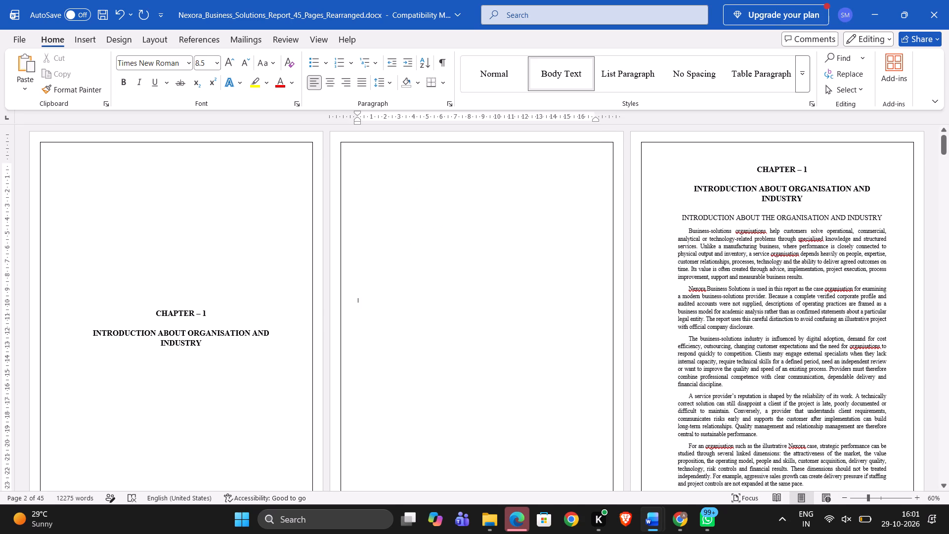
key("BackSpace")
key("BackSpace")
key("BackSpace")
key("BackSpace")
key("BackSpace")
key("BackSpace")
key("BackSpace")
key("BackSpace")
key("BackSpace")
key("BackSpace")
key("BackSpace")
key("BackSpace")
key("BackSpace")
key("BackSpace")
key("Delete")
key("shift+Delete")
key("BackSpace")
key("BackSpace")
key("BackSpace")
key("BackSpace")
key("BackSpace")
key("BackSpace")
key("BackSpace")
key("shift+Delete")
key("Delete")
key("Delete")
key("Delete")
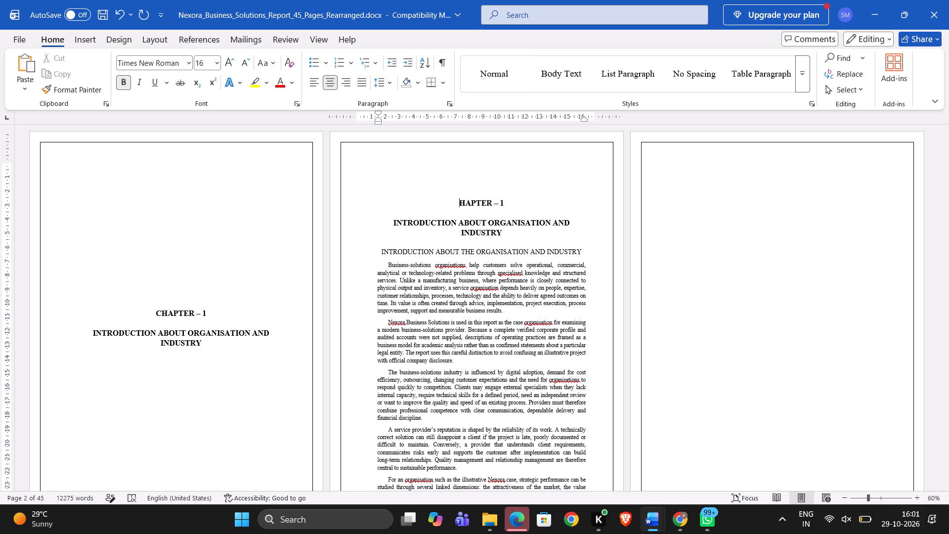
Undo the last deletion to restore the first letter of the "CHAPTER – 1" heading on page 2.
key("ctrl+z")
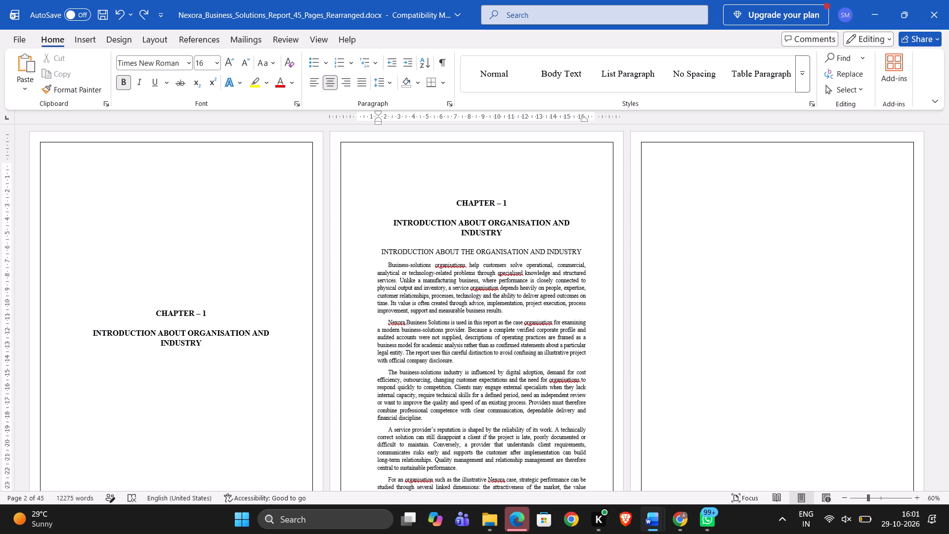
Remove the blank third page so section 1.2 Market Size and Segmentation directly follows the Chapter 1 introduction page.
scroll(495, 300, "down", 5)
scroll(495, 300, "up", 1)
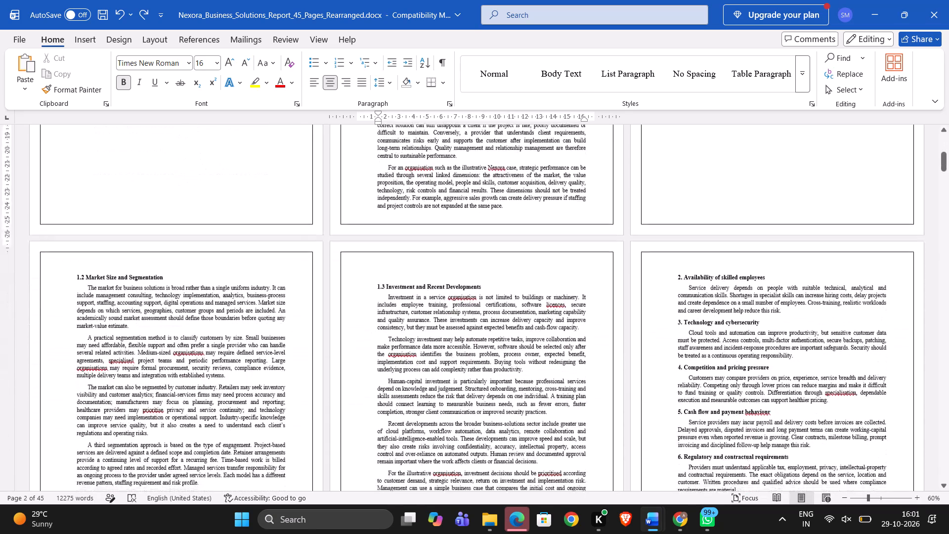
scroll(495, 300, "up", 1)
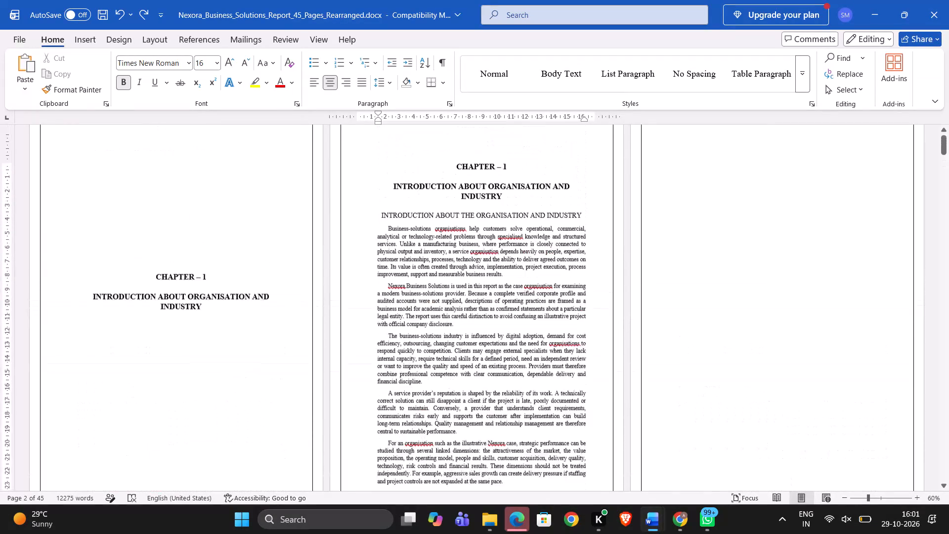
scroll(495, 300, "up", 1)
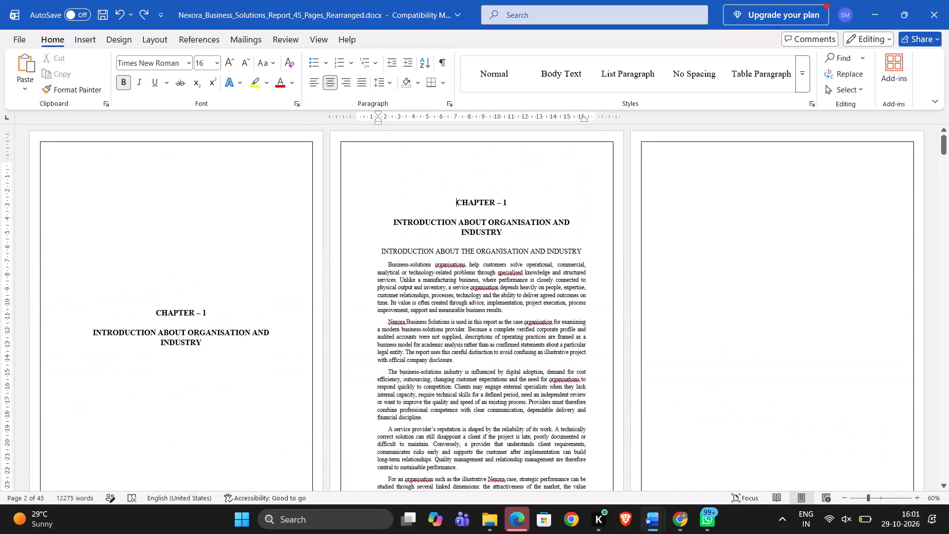
left_click(765, 285)
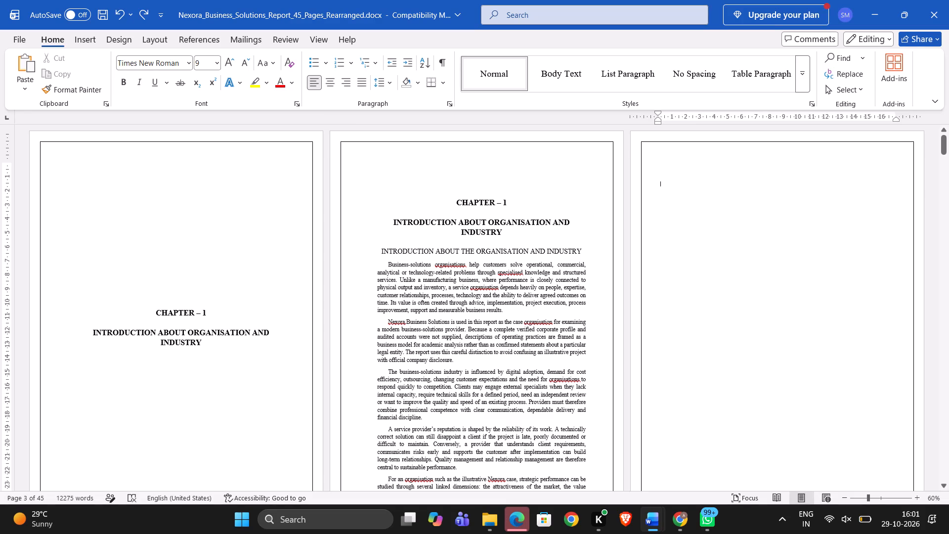
key("Delete")
Remove the blank fourth page between the segmentation table and section 1.3 Investment and Recent Developments.
scroll(765, 285, "down", 2)
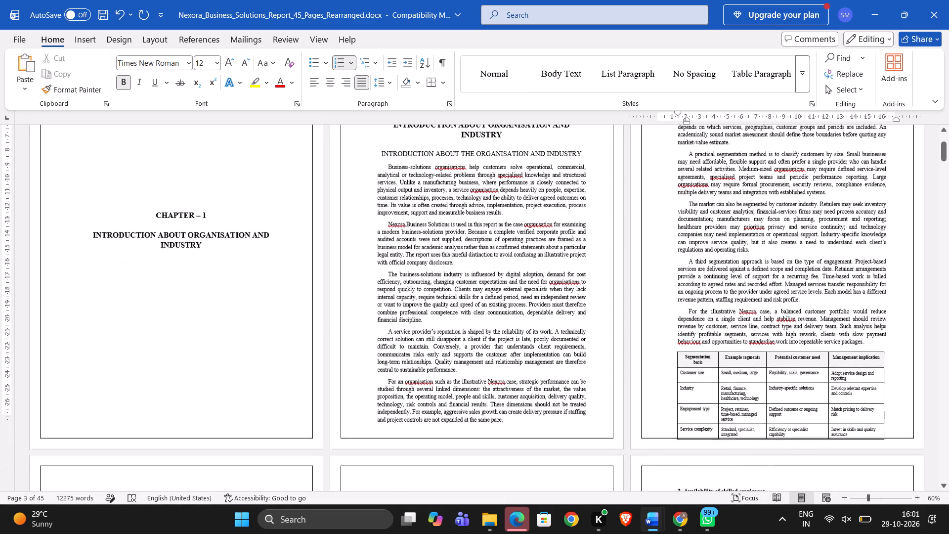
scroll(765, 285, "down", 2)
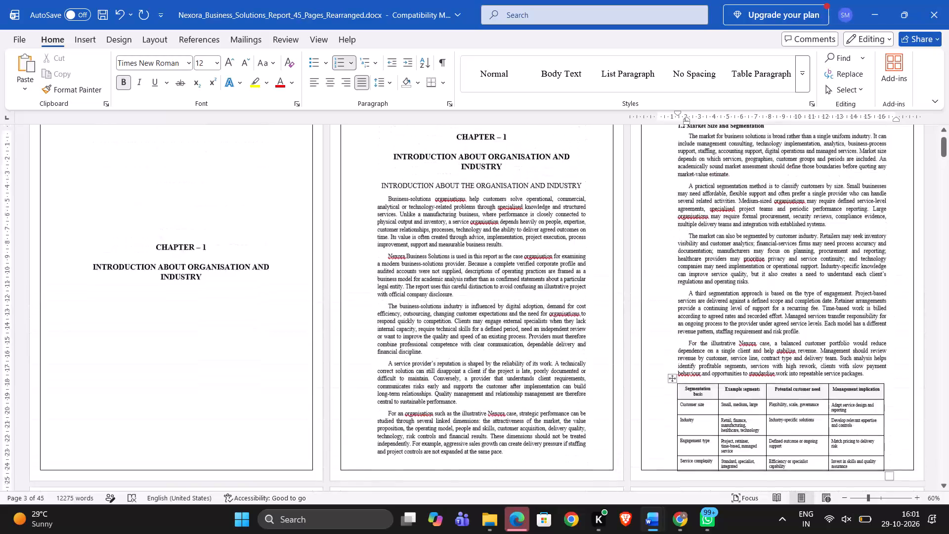
scroll(765, 285, "down", 2)
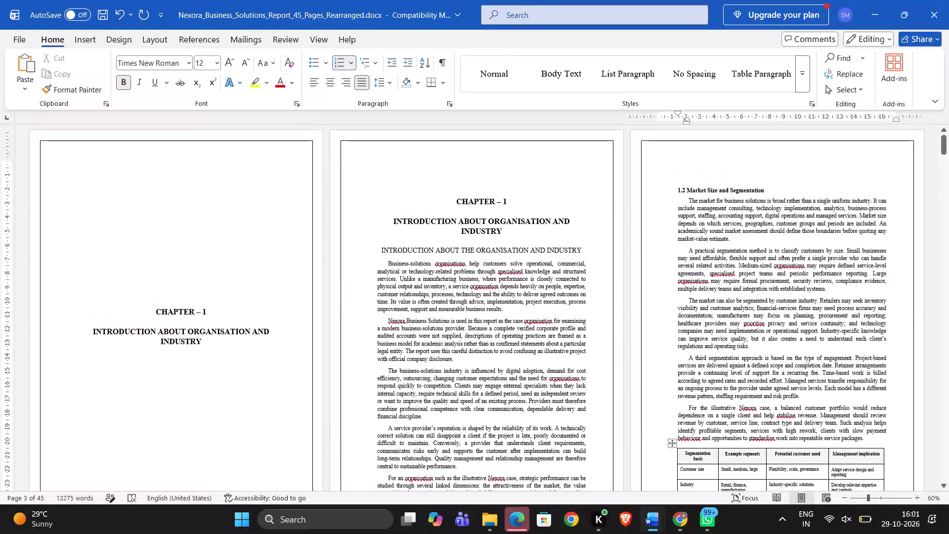
scroll(765, 285, "down", 1)
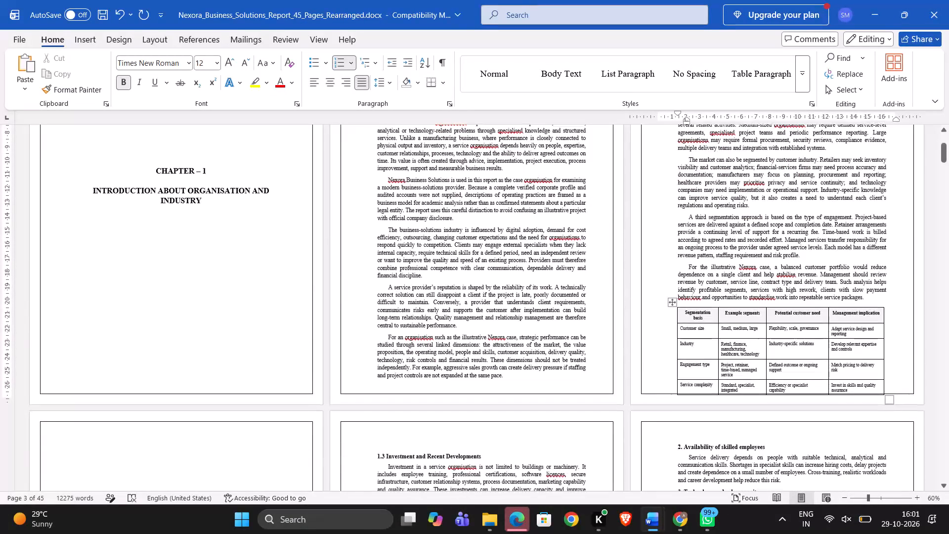
scroll(765, 285, "down", 6)
scroll(765, 285, "up", 1)
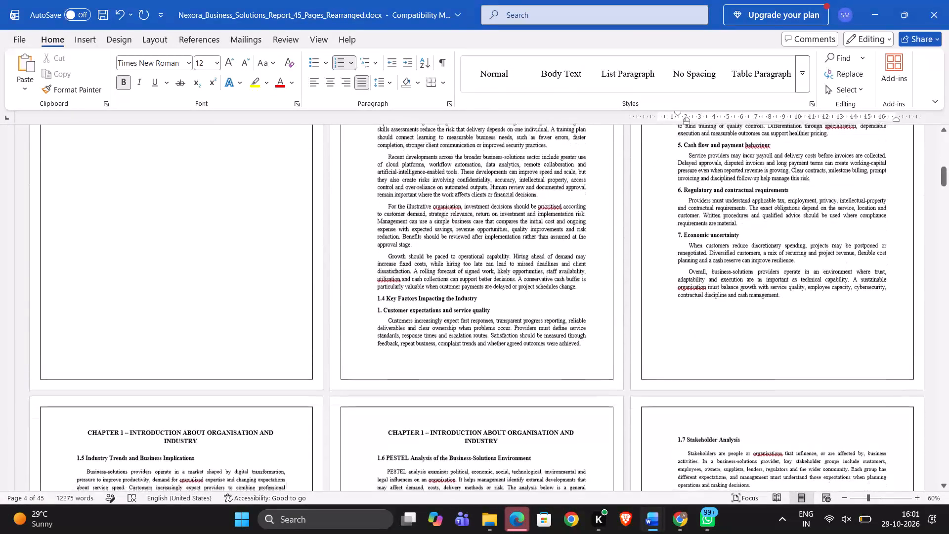
scroll(765, 285, "up", 1)
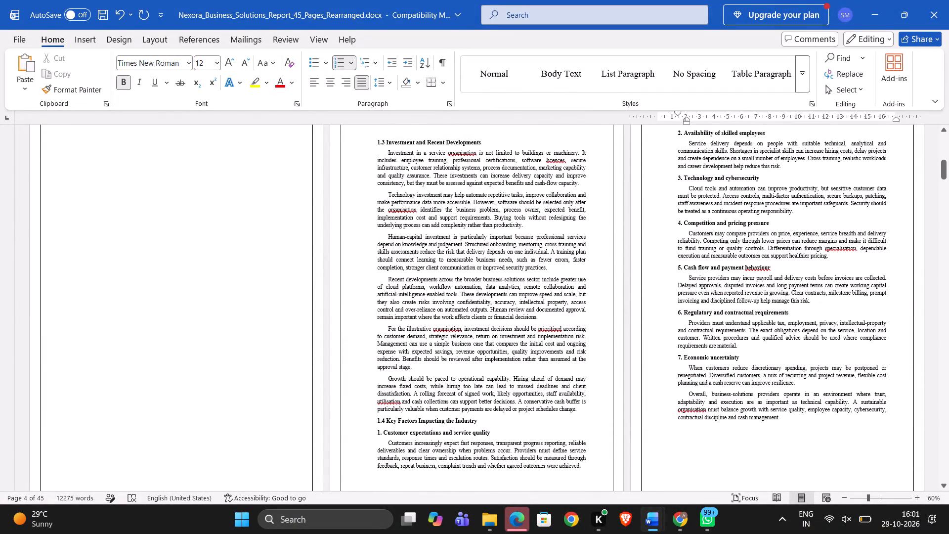
left_click(231, 312)
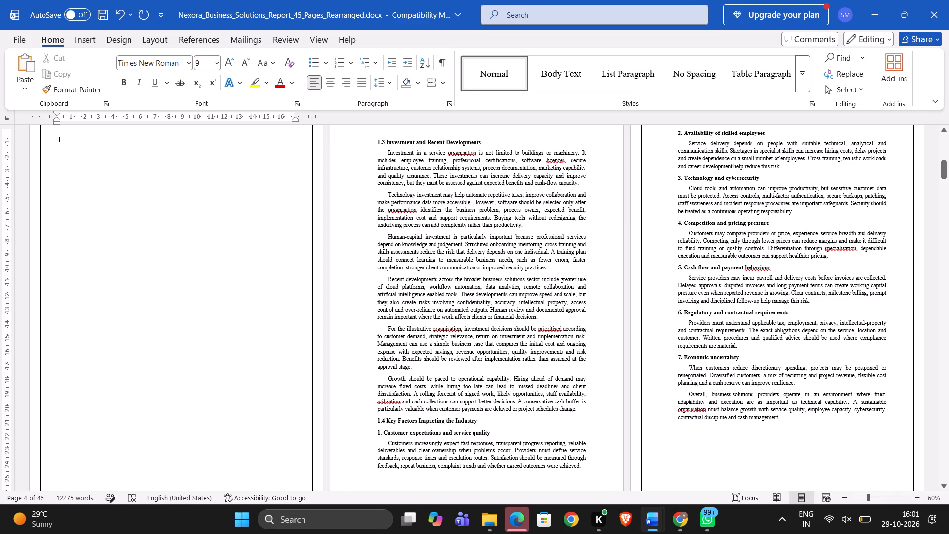
right_click(231, 312)
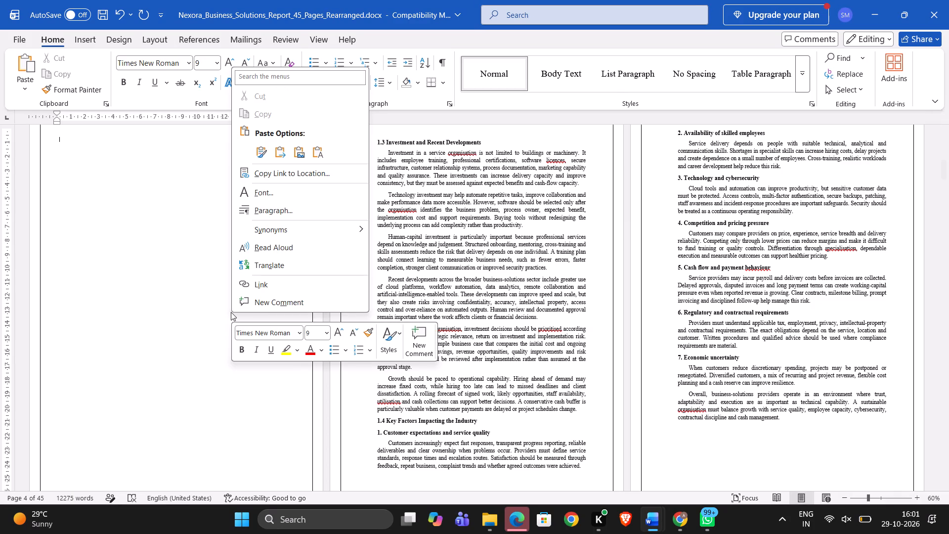
left_click(215, 303)
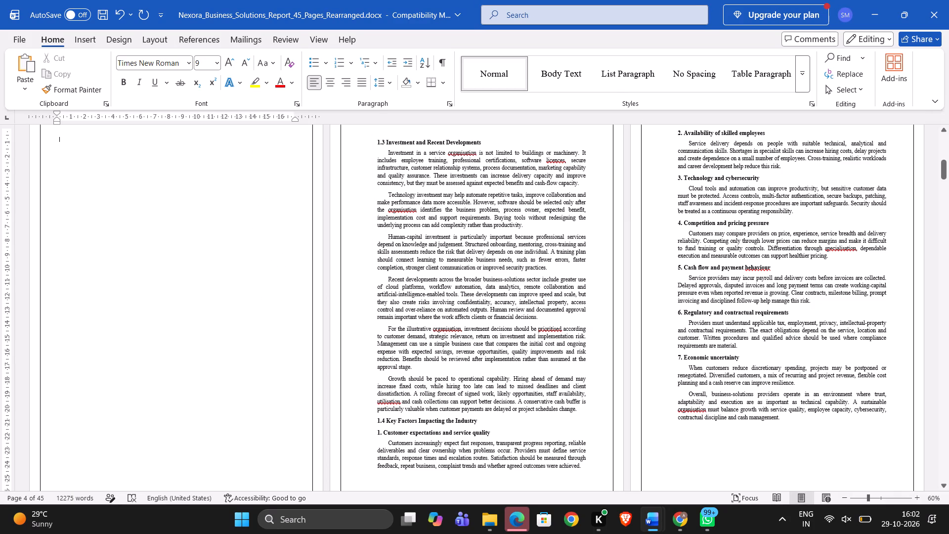
left_click(244, 275)
key("Delete")
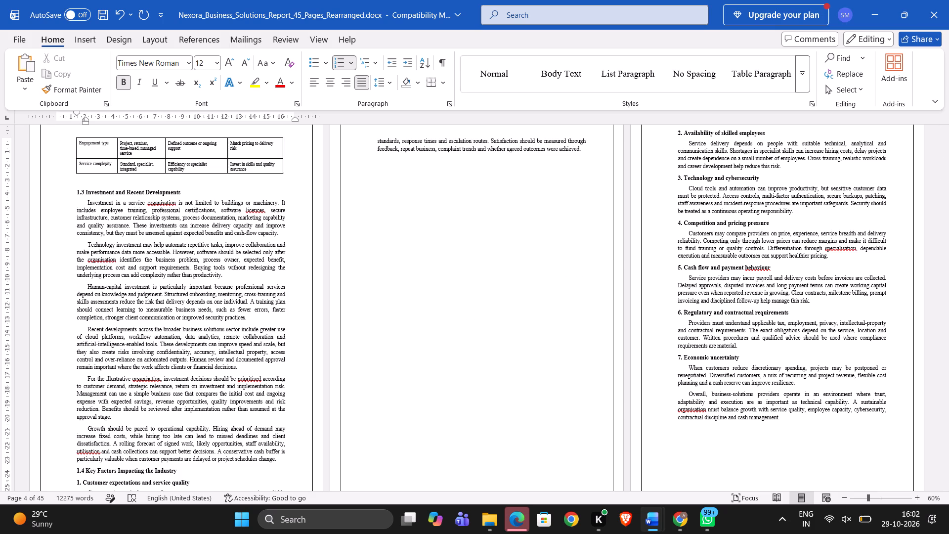
Look through the whole report from Chapter 1 to the Bibliography to check its page flow and content.
scroll(244, 275, "down", 1)
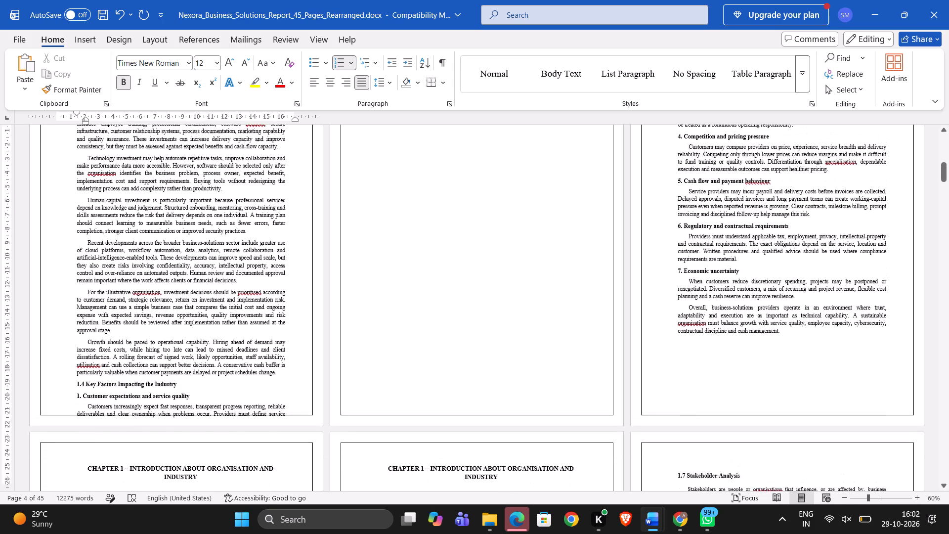
scroll(244, 275, "down", 2)
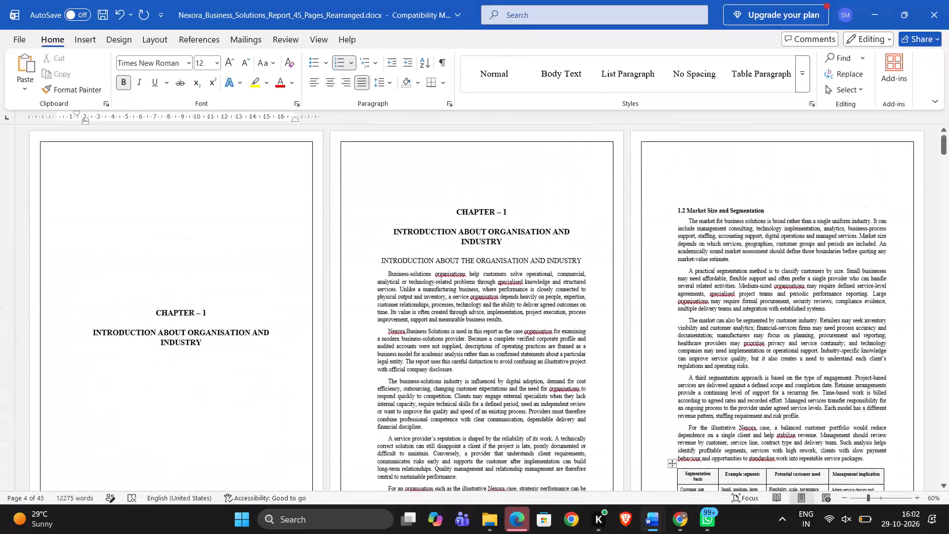
scroll(244, 275, "down", 1)
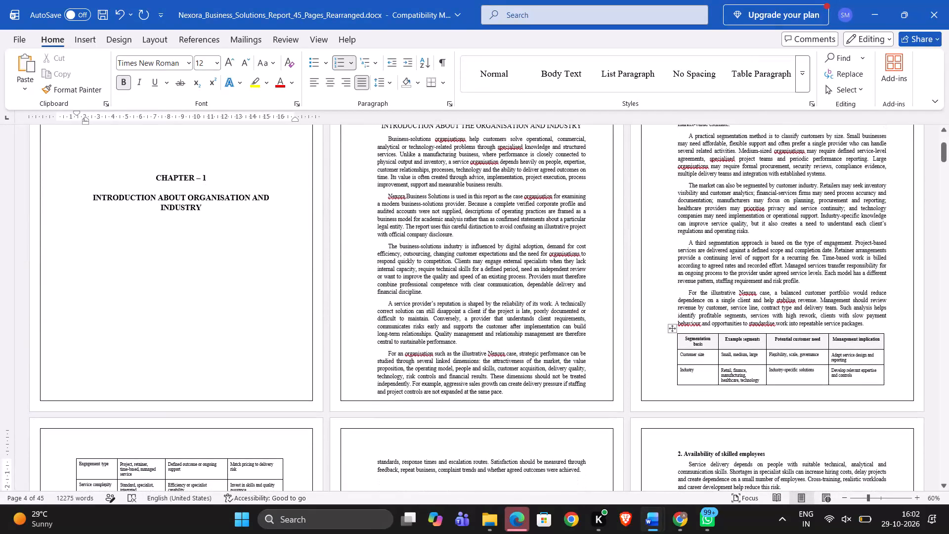
scroll(244, 275, "down", 3)
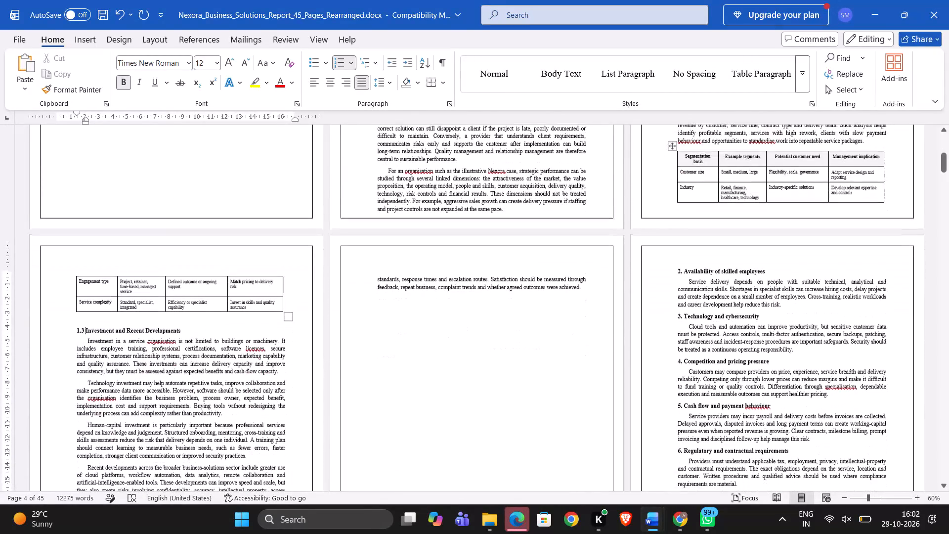
scroll(244, 275, "down", 3)
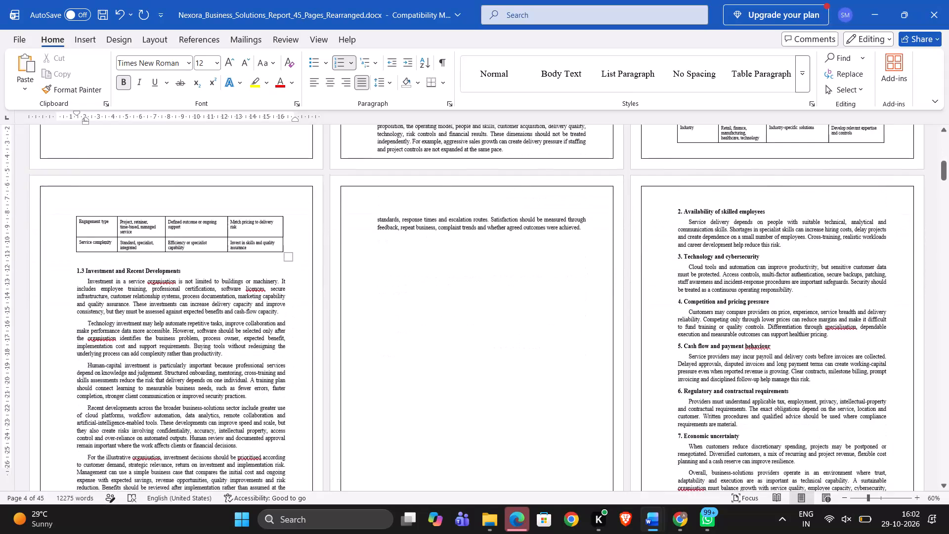
scroll(244, 275, "down", 13)
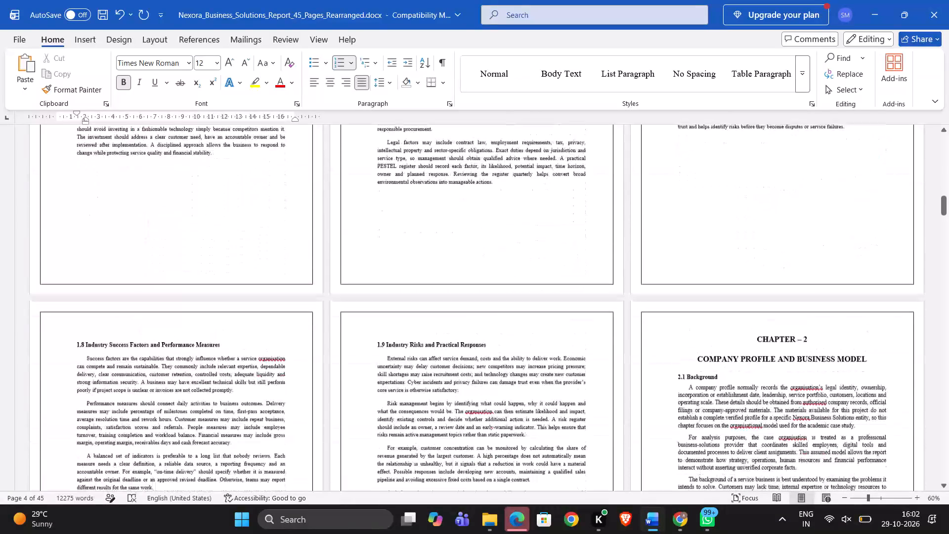
scroll(244, 275, "down", 16)
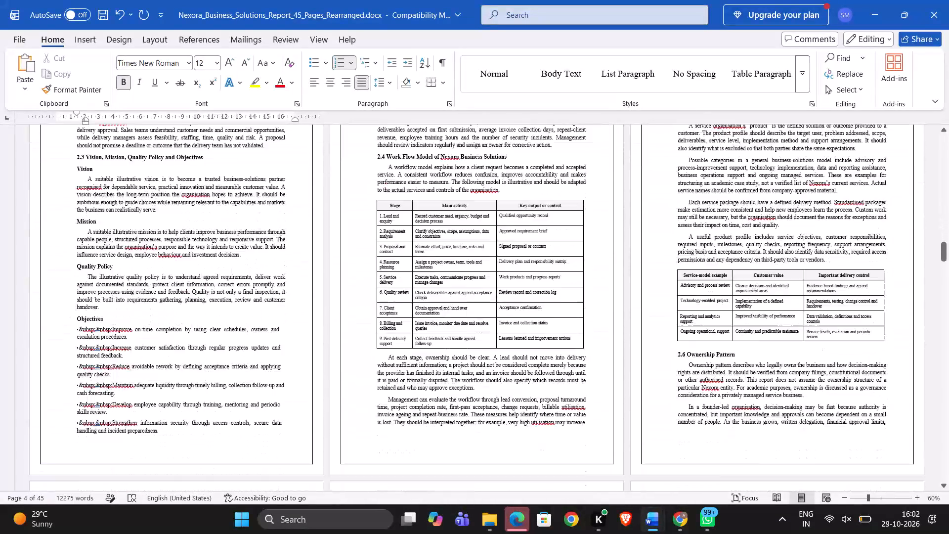
scroll(244, 275, "down", 20)
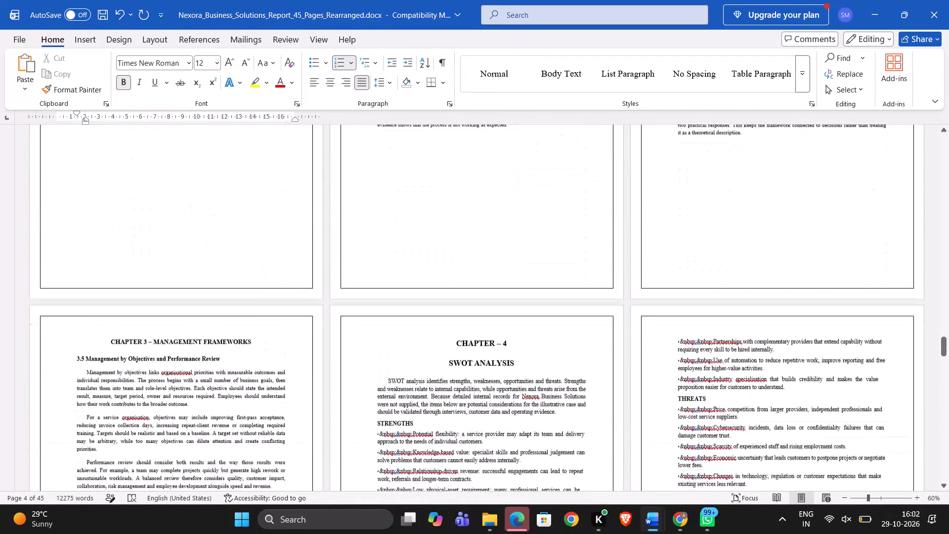
scroll(244, 275, "up", 3)
scroll(244, 275, "down", 5)
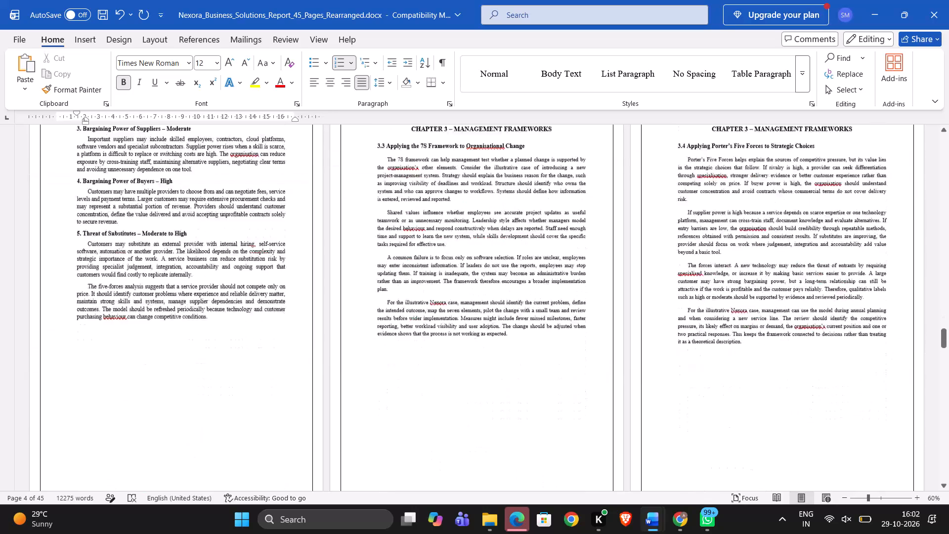
scroll(244, 275, "down", 9)
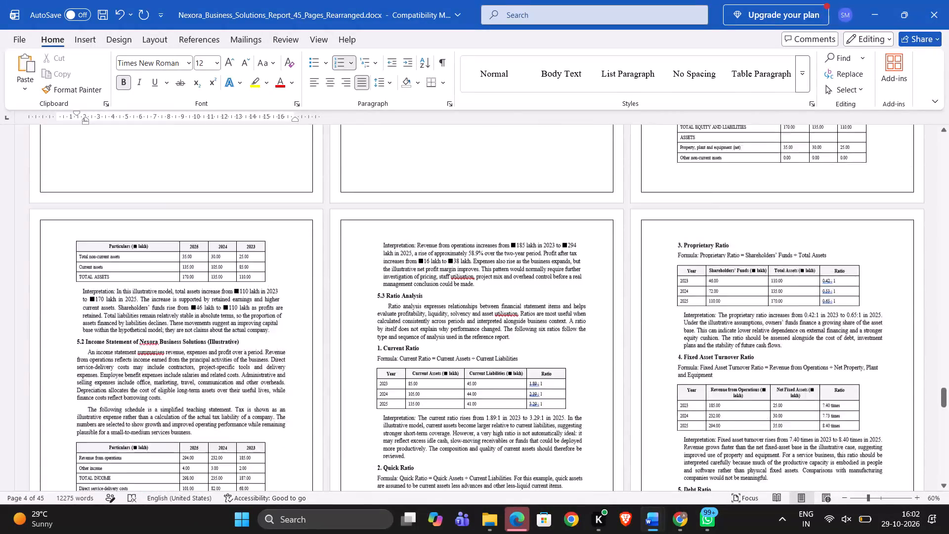
scroll(244, 275, "down", 7)
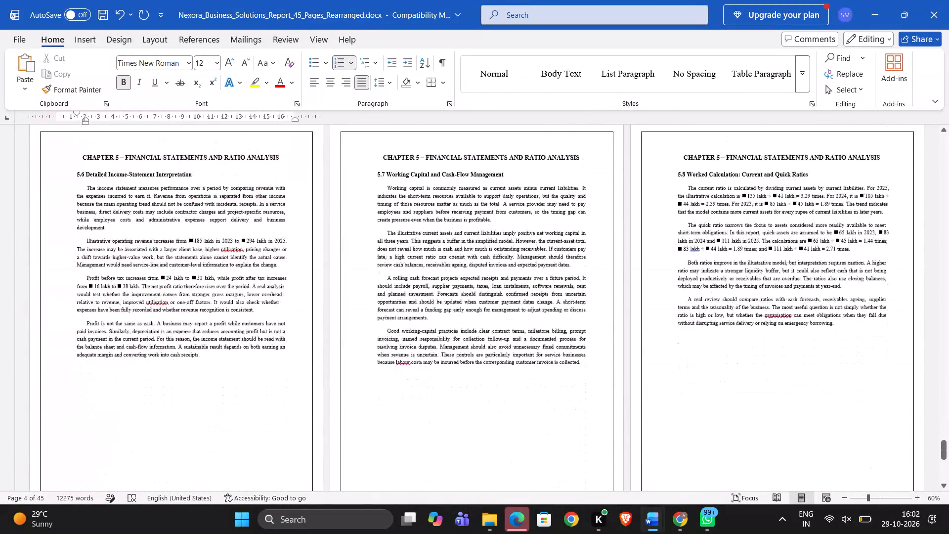
scroll(244, 275, "down", 6)
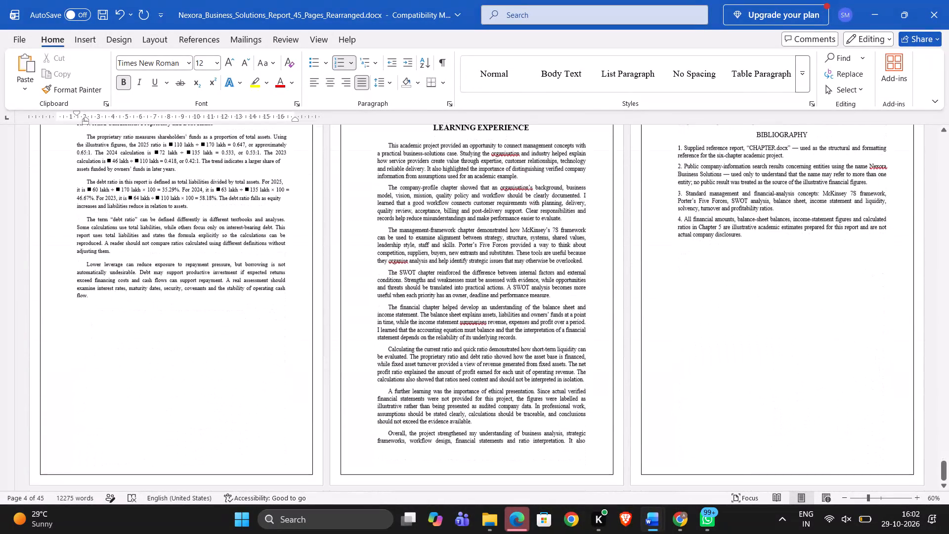
scroll(244, 275, "down", 7)
scroll(244, 275, "up", 20)
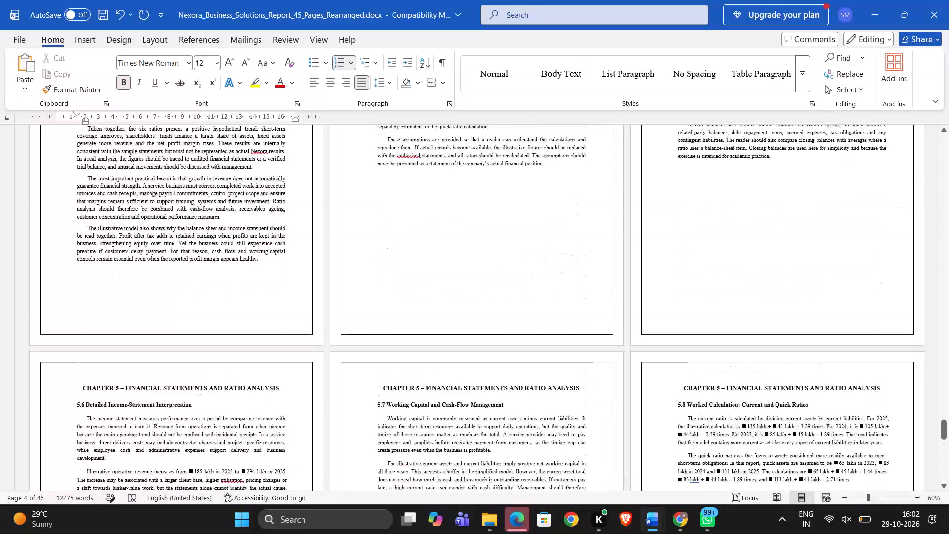
scroll(244, 275, "up", 20)
scroll(244, 275, "up", 20)
scroll(244, 275, "up", 20)
scroll(244, 275, "up", 5)
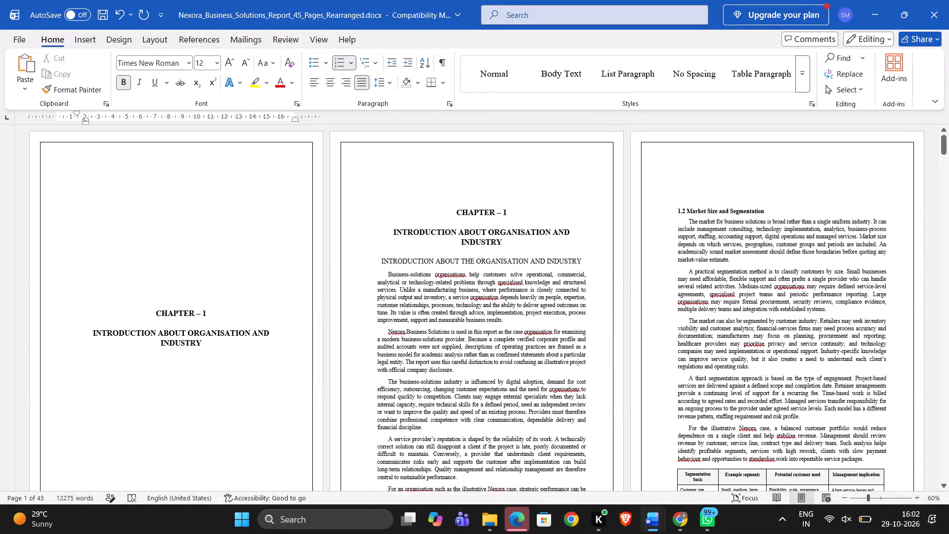
Delete the duplicate heading "CHAPTER – 1 INTRODUCTION ABOUT ORGANISATION AND INDUSTRY" from page 2.
left_click_drag(508, 238, 428, 202)
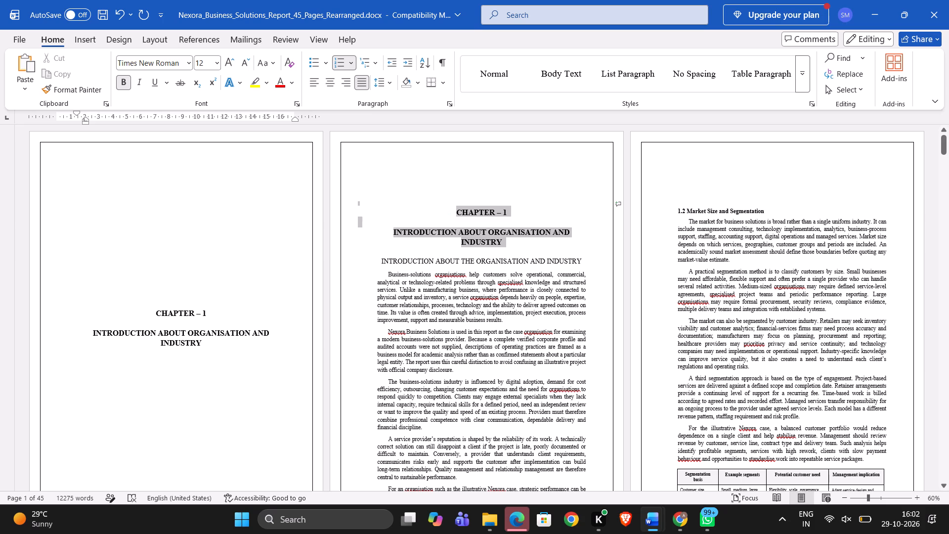
left_click_drag(428, 202, 427, 201)
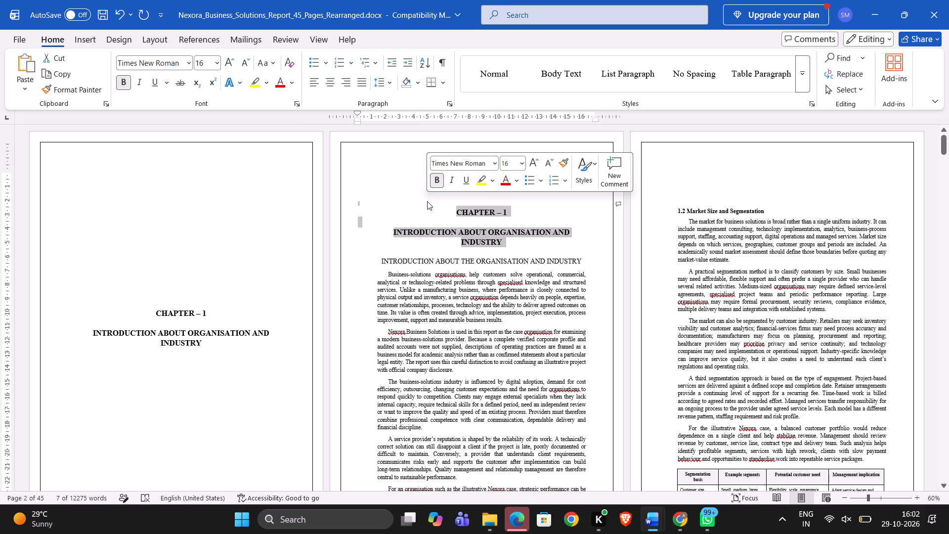
key("BackSpace")
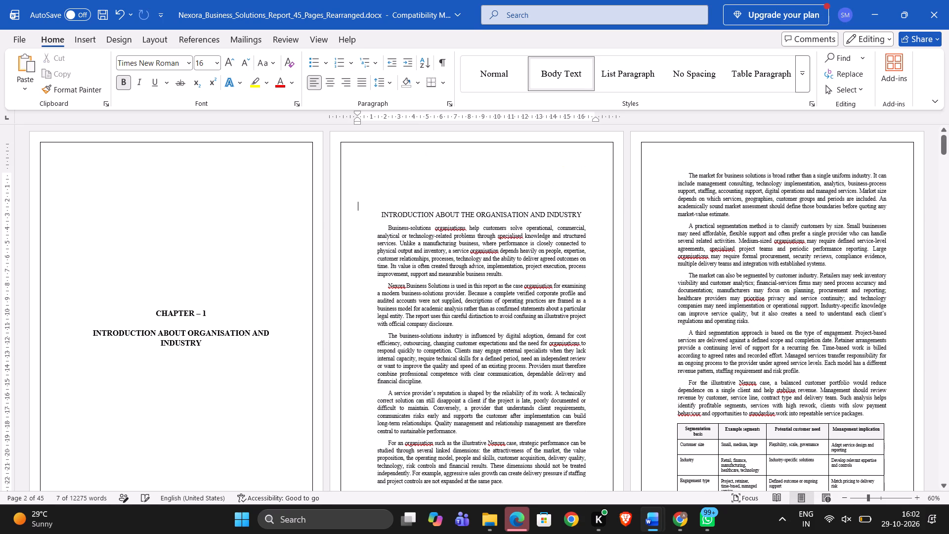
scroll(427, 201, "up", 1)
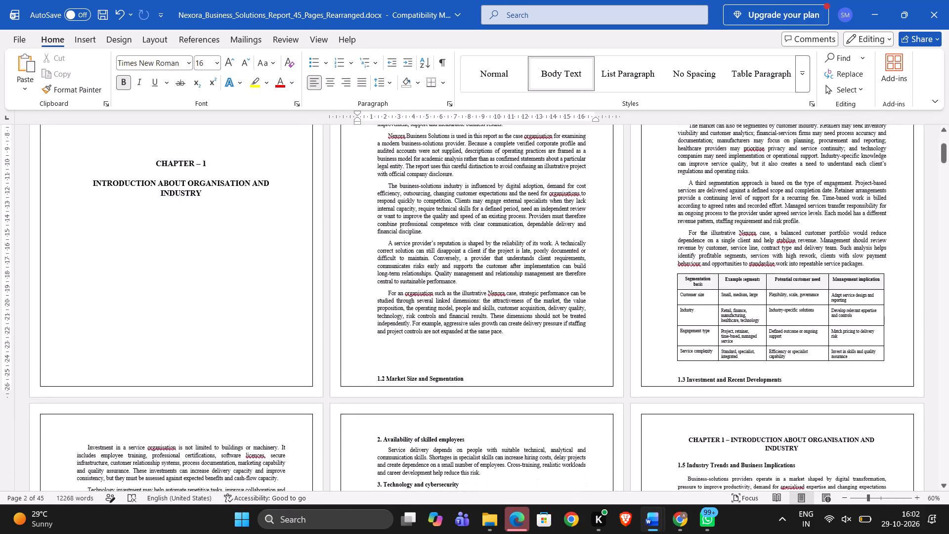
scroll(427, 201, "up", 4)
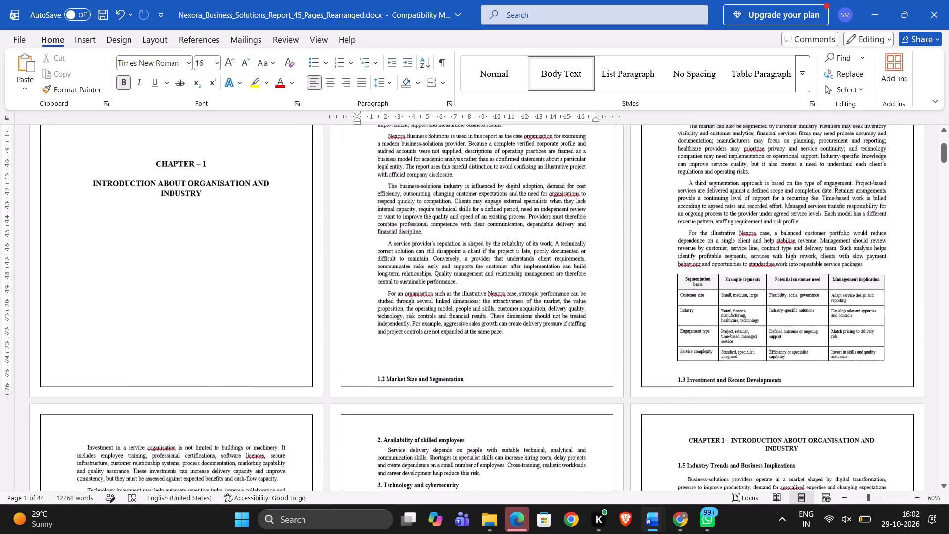
Undo the Chapter 1 duplicate heading deletion and the preceding blank-page removals, back to the blank page following the title page.
scroll(427, 201, "up", 1)
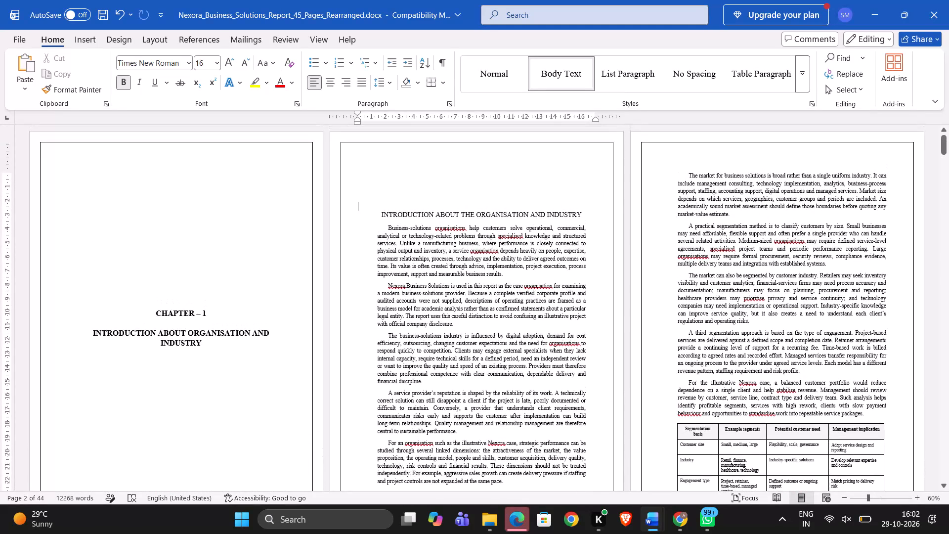
key("ctrl+z")
key("ctrl+z")
key("ctrl+z")
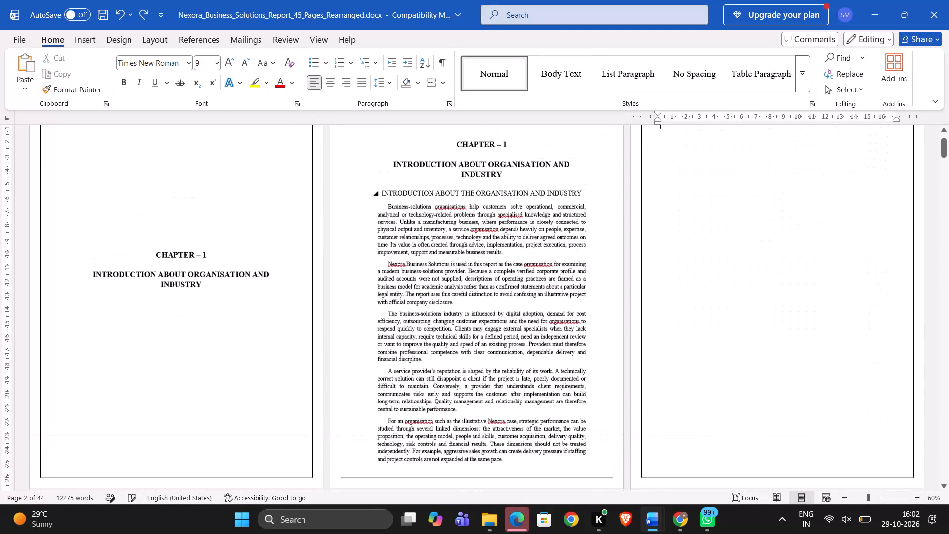
key("ctrl+z")
key("ctrl+z")
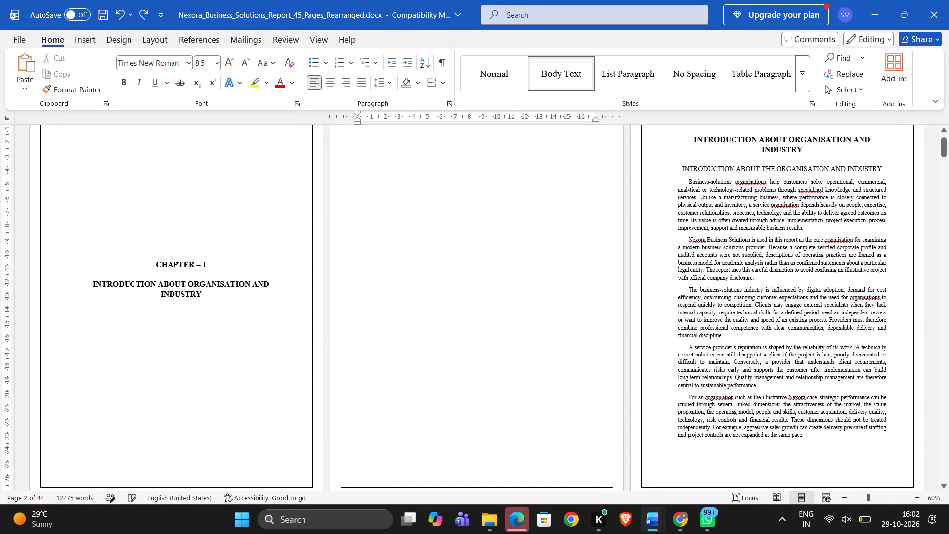
scroll(427, 201, "up", 1)
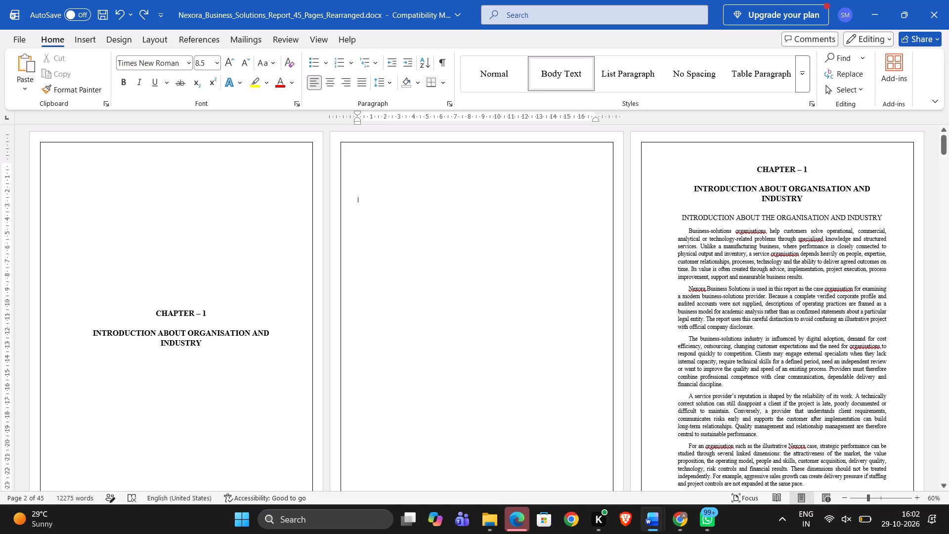
Look through the whole report from the Chapter 1 title page to the Bibliography, examining page flow, blank pages, chapter headings and small squares.
scroll(427, 201, "down", 3)
scroll(427, 201, "up", 1)
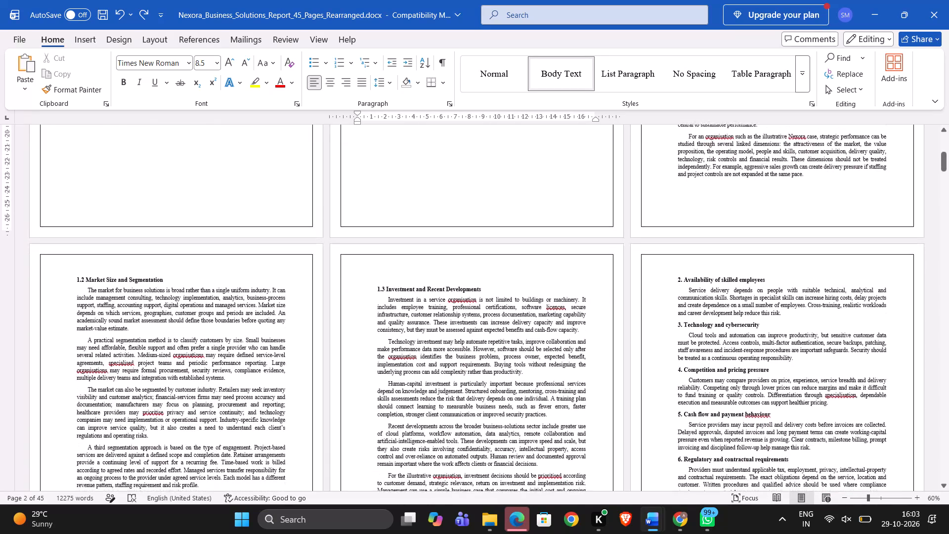
scroll(427, 201, "up", 1)
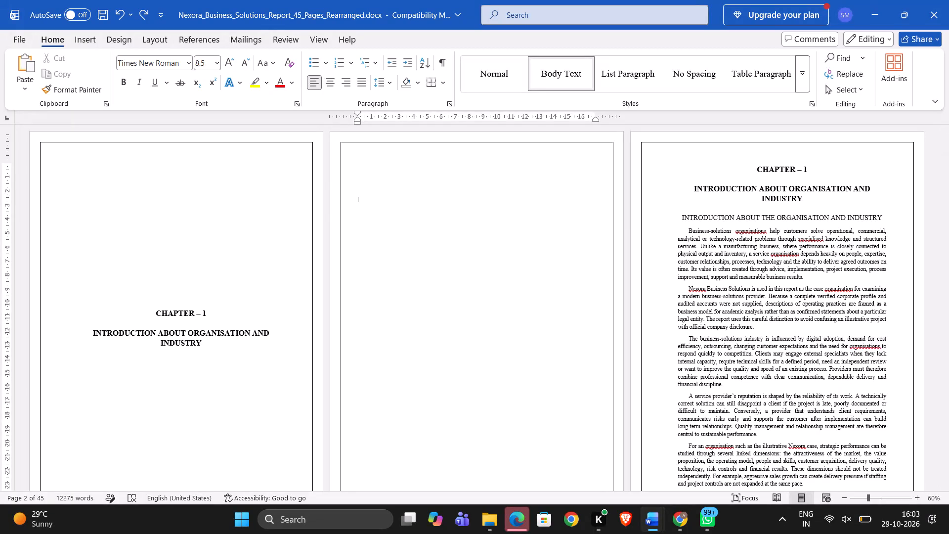
scroll(427, 201, "down", 3)
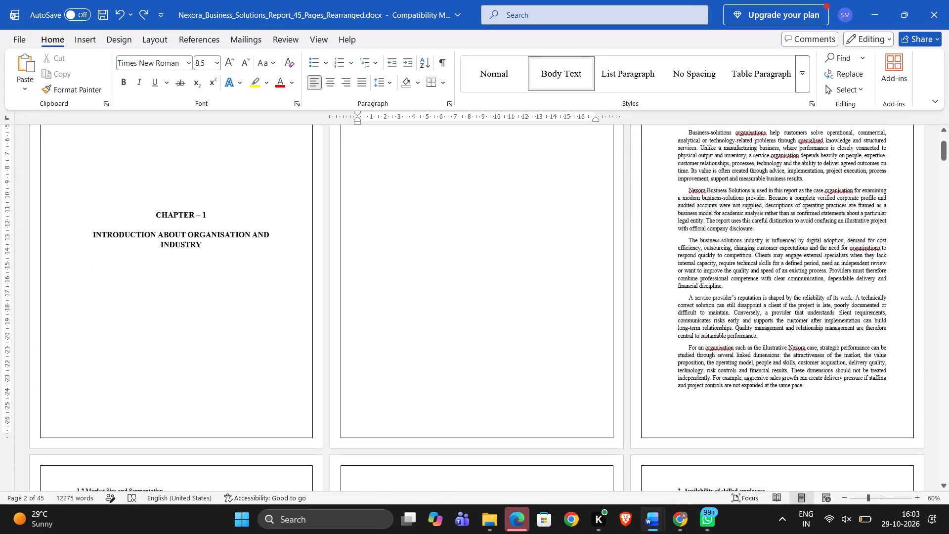
scroll(427, 201, "down", 4)
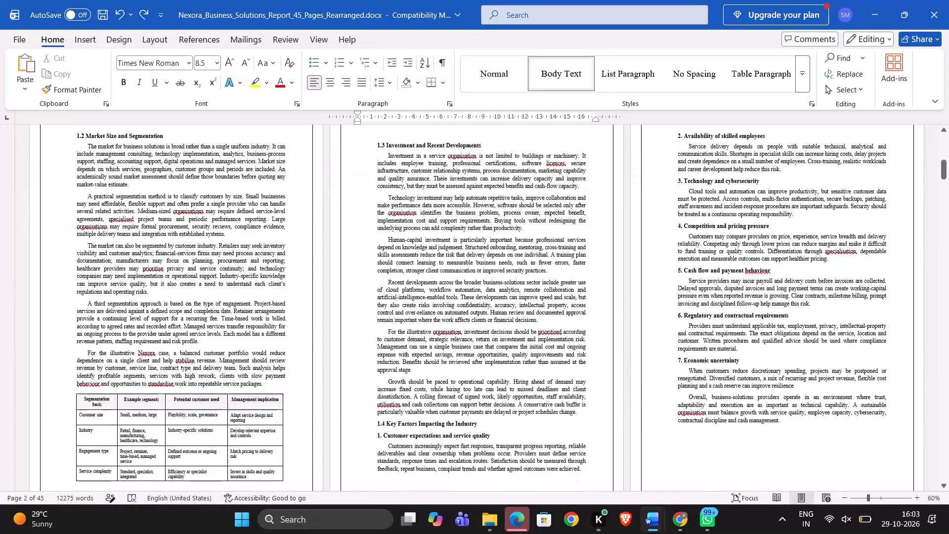
scroll(427, 201, "down", 3)
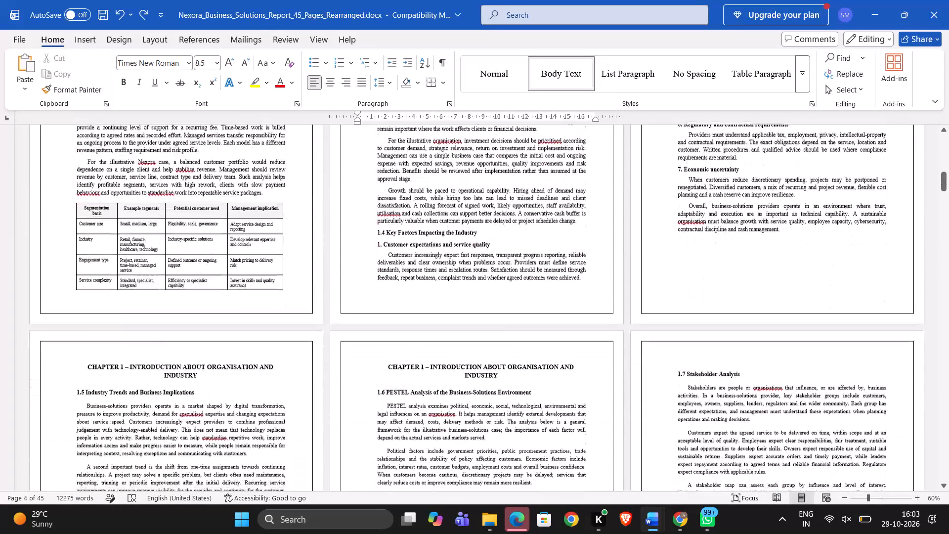
scroll(427, 201, "down", 4)
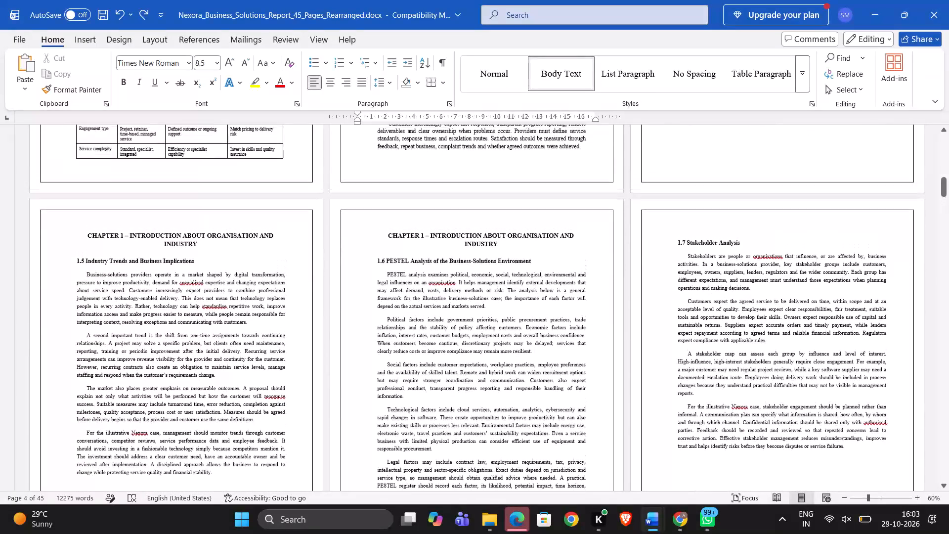
scroll(427, 201, "down", 5)
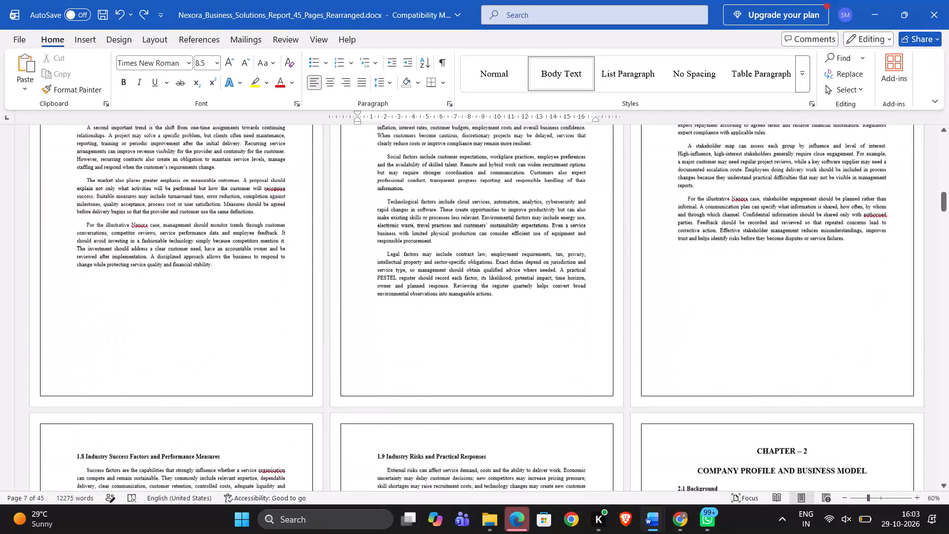
scroll(427, 201, "down", 5)
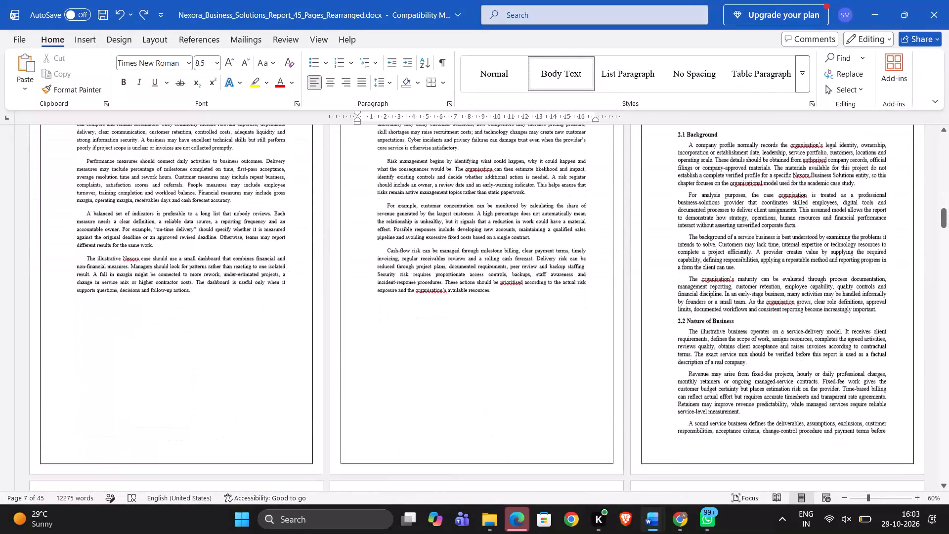
scroll(427, 201, "down", 7)
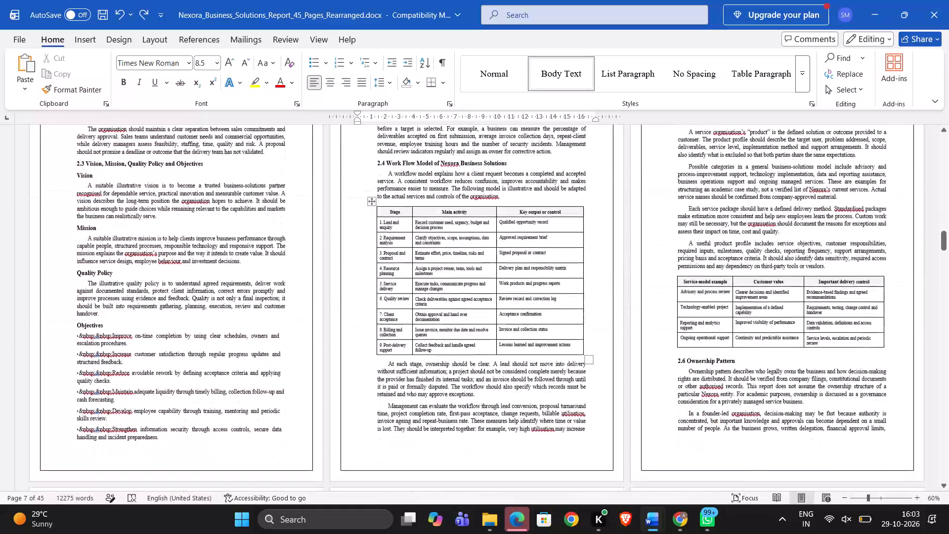
scroll(427, 201, "down", 6)
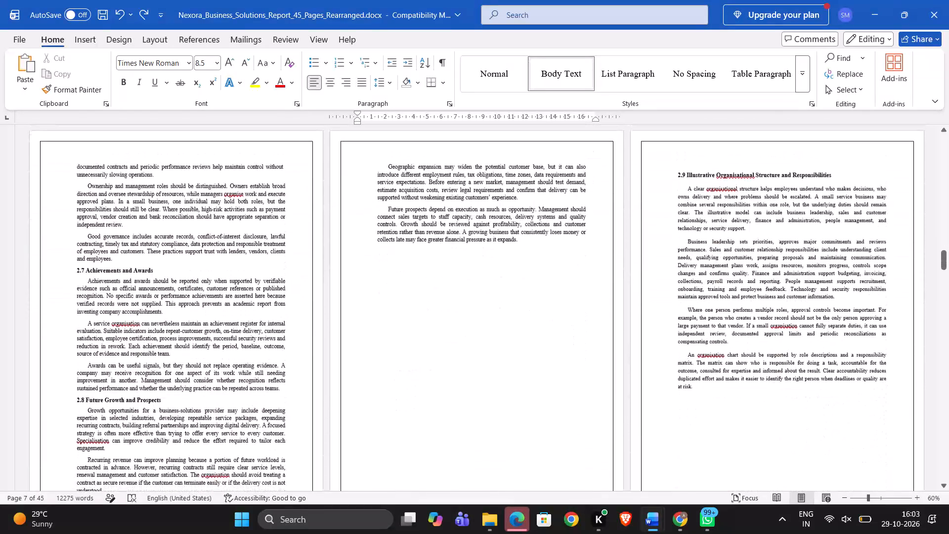
scroll(427, 201, "down", 1)
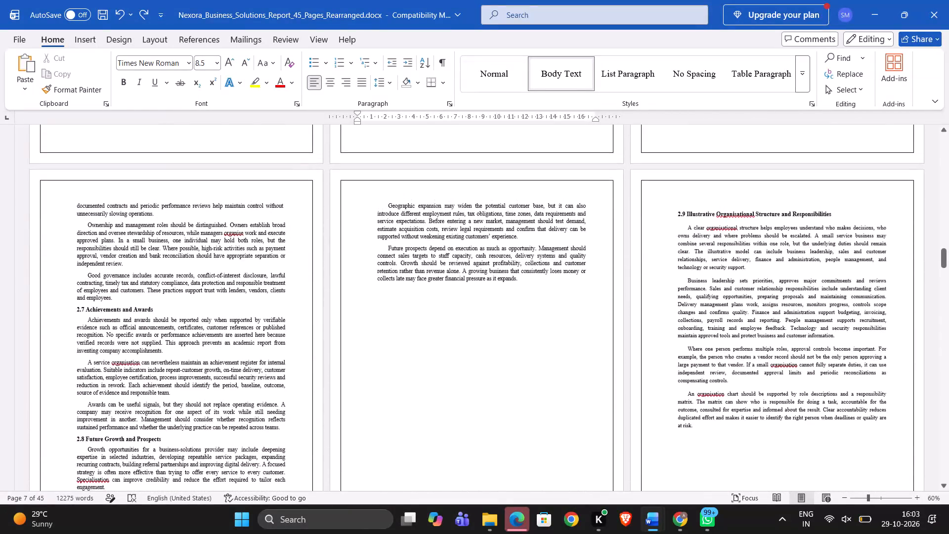
scroll(427, 201, "down", 5)
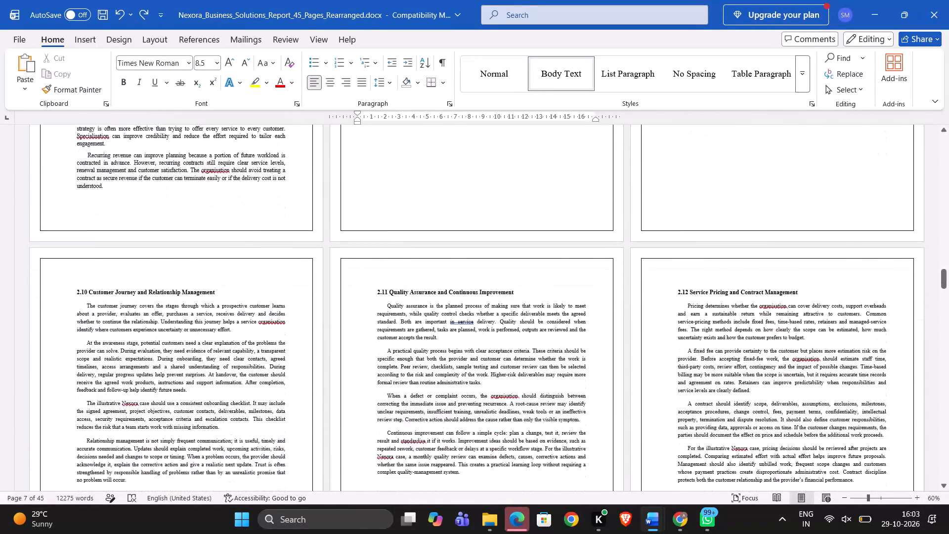
scroll(427, 201, "down", 6)
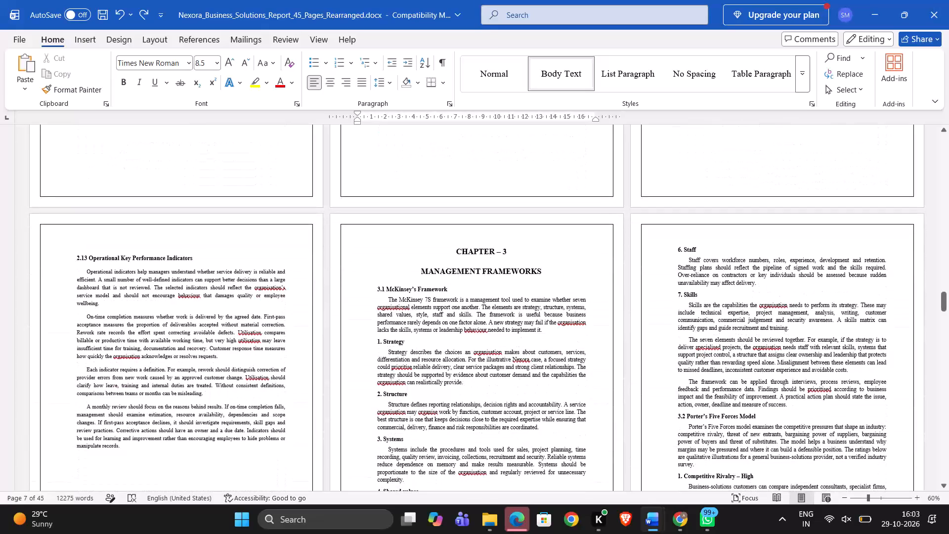
scroll(427, 201, "down", 7)
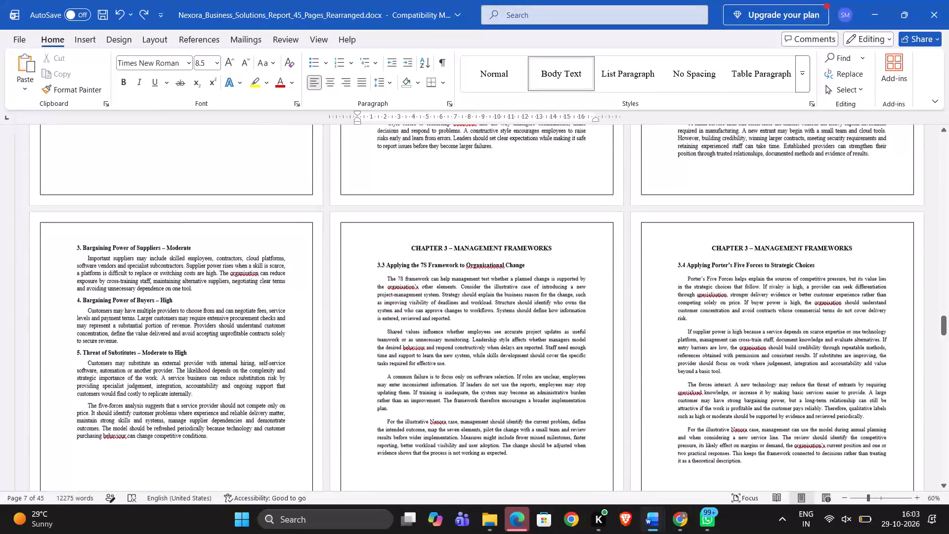
scroll(427, 201, "down", 8)
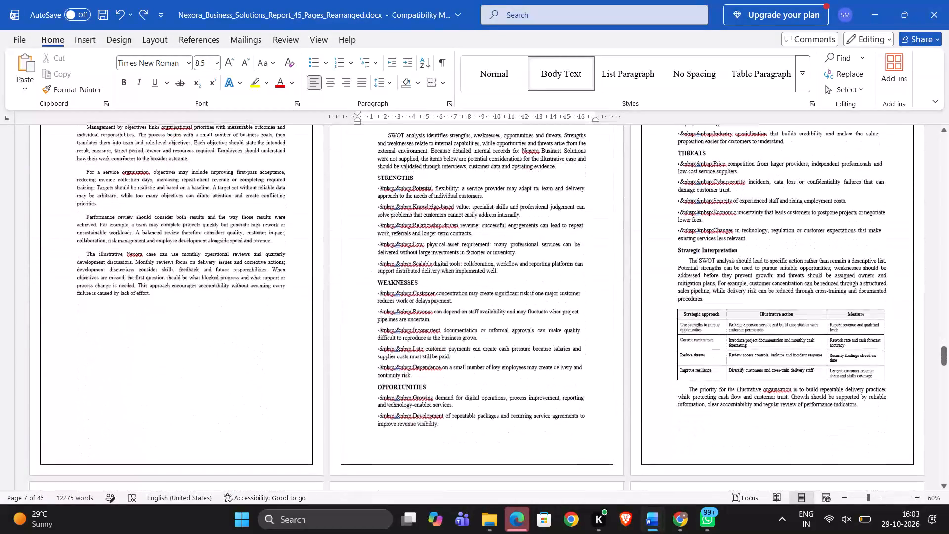
scroll(427, 201, "down", 2)
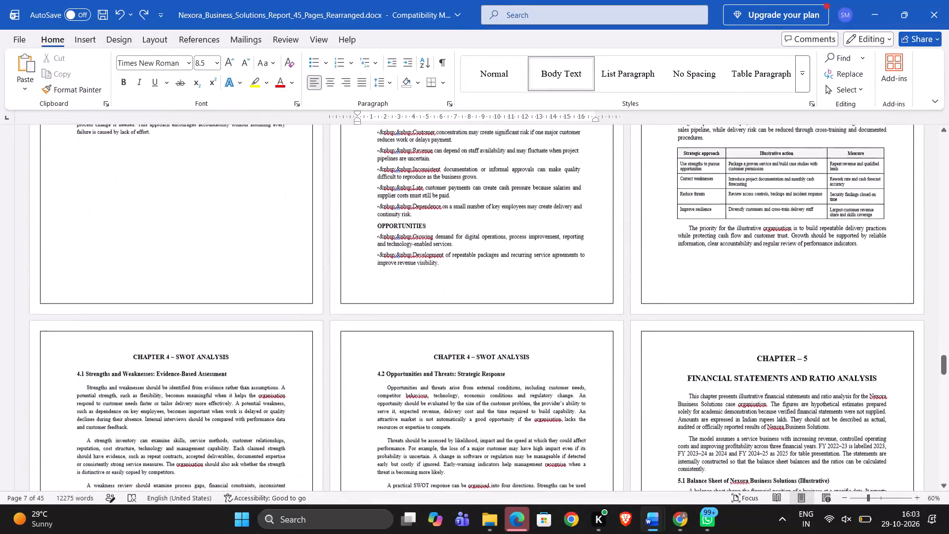
scroll(427, 201, "down", 7)
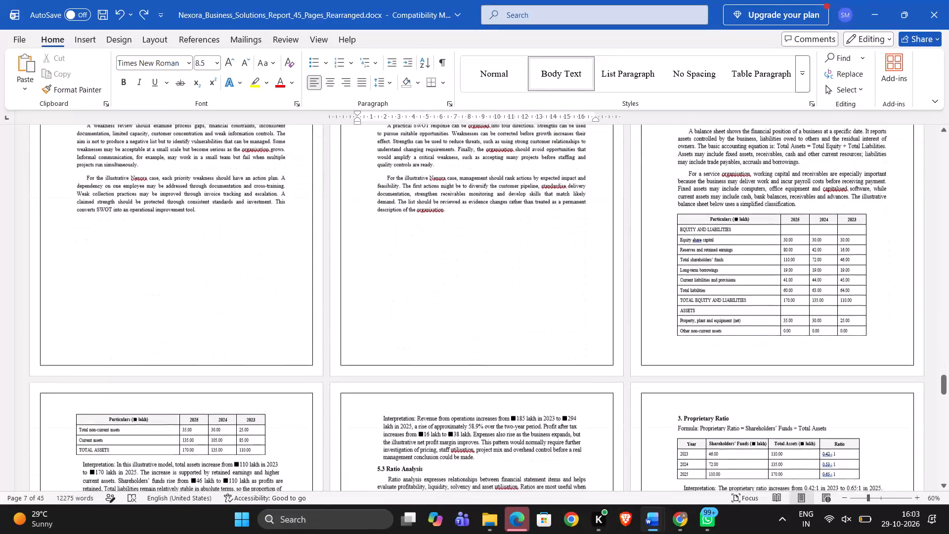
scroll(427, 201, "down", 8)
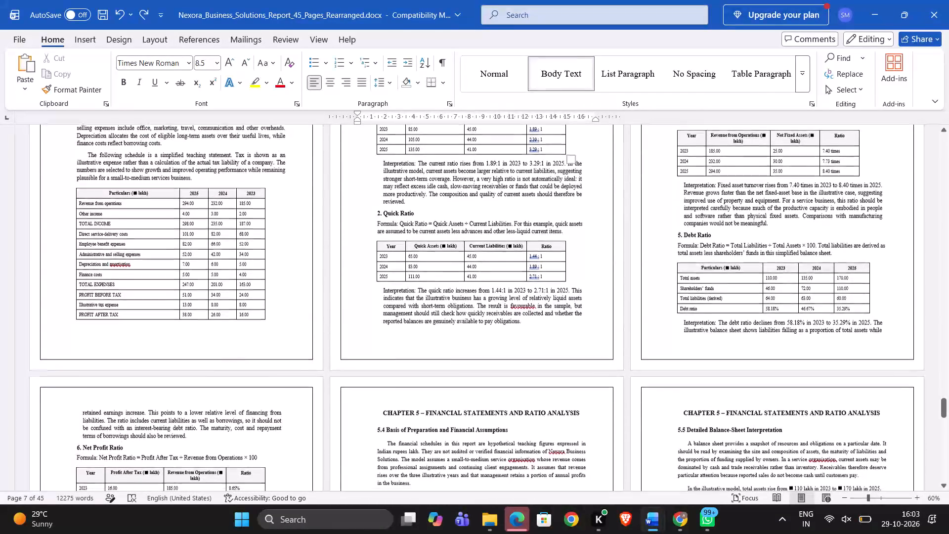
scroll(427, 201, "down", 9)
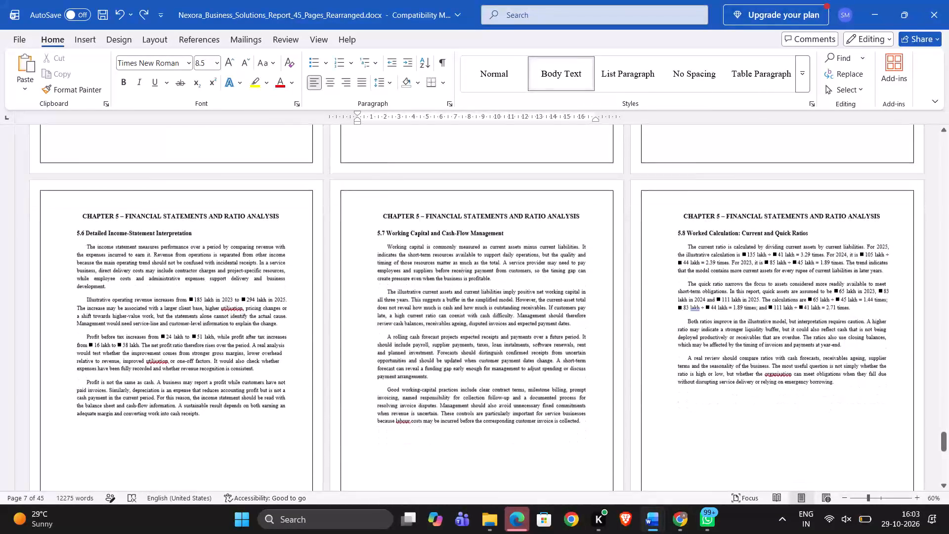
scroll(427, 201, "down", 4)
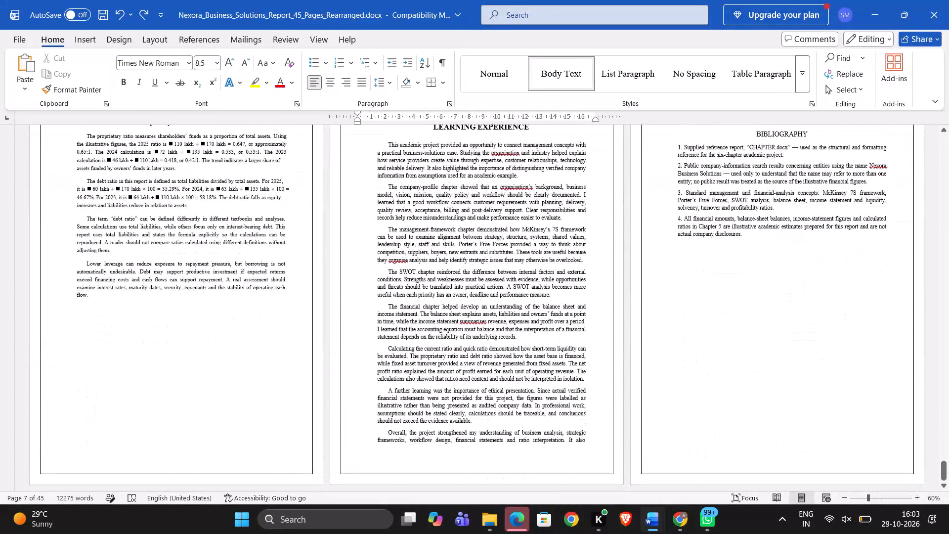
scroll(427, 201, "down", 5)
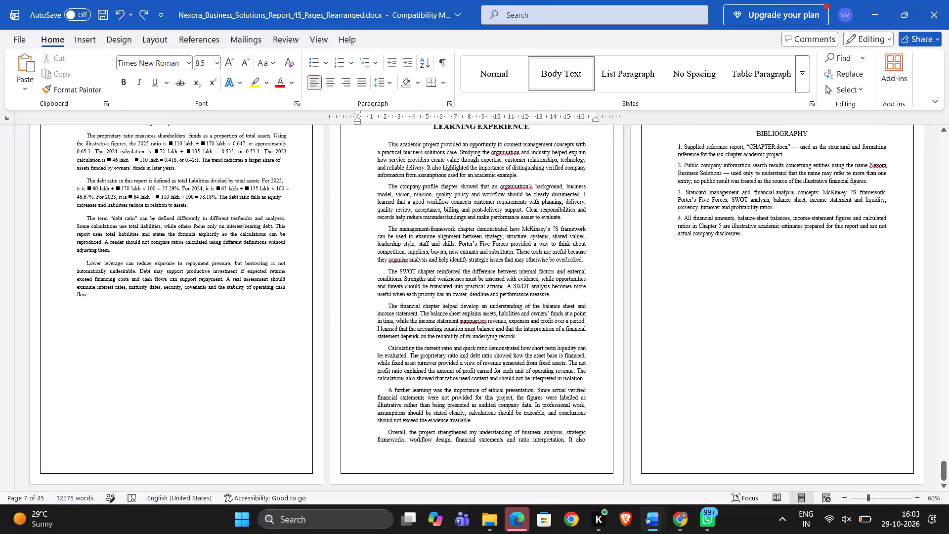
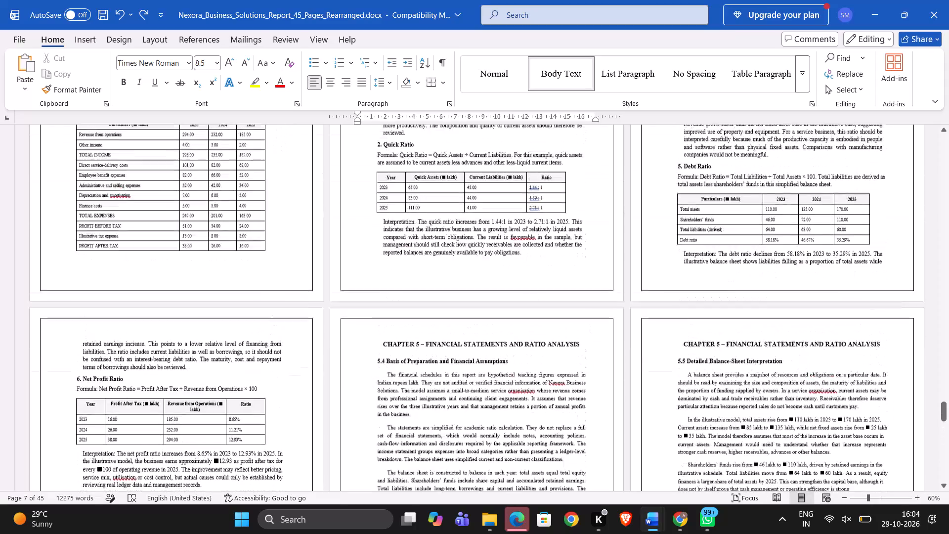
Look through the report between the Chapter 1 title page and the Chapter 5 ratio analysis, checking blank pages and repeated chapter headings.
scroll(427, 201, "up", 20)
scroll(427, 201, "up", 20)
scroll(427, 201, "up", 20)
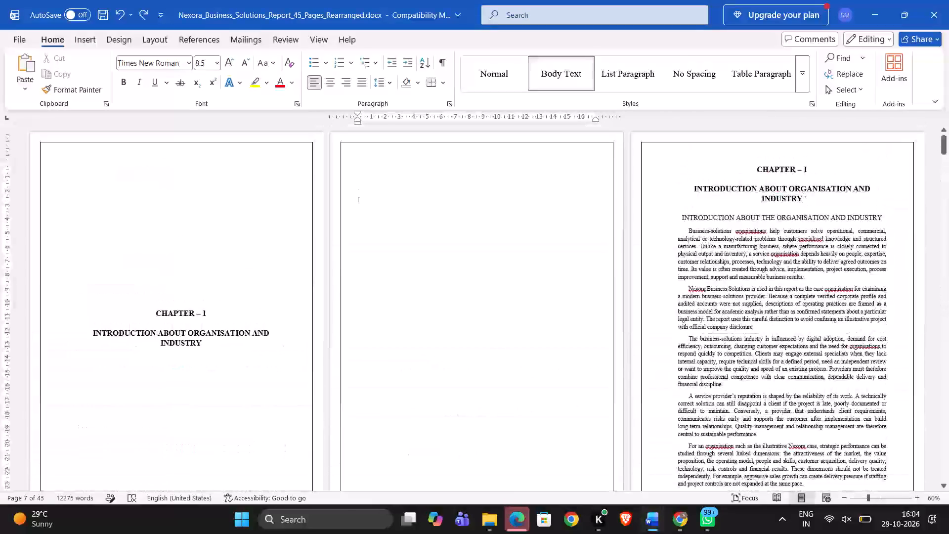
scroll(427, 201, "down", 1)
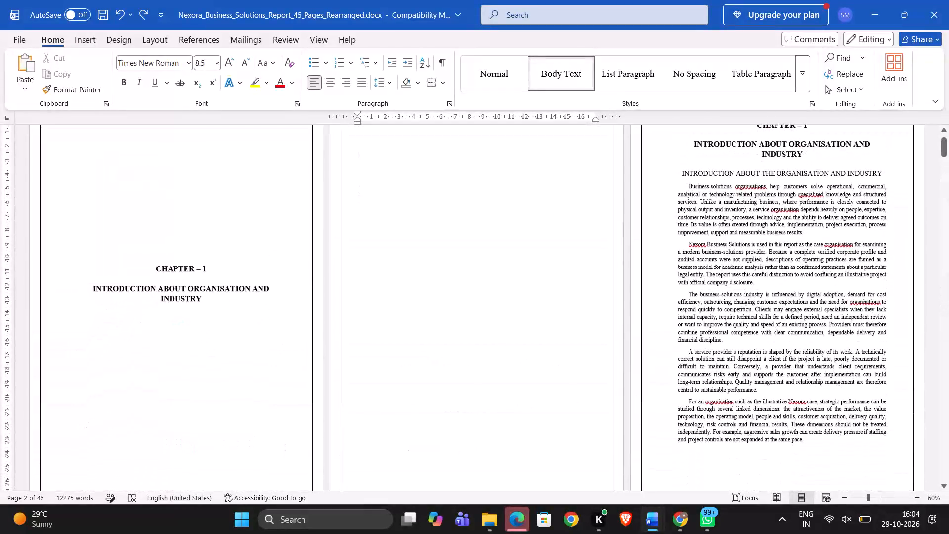
scroll(427, 201, "down", 1)
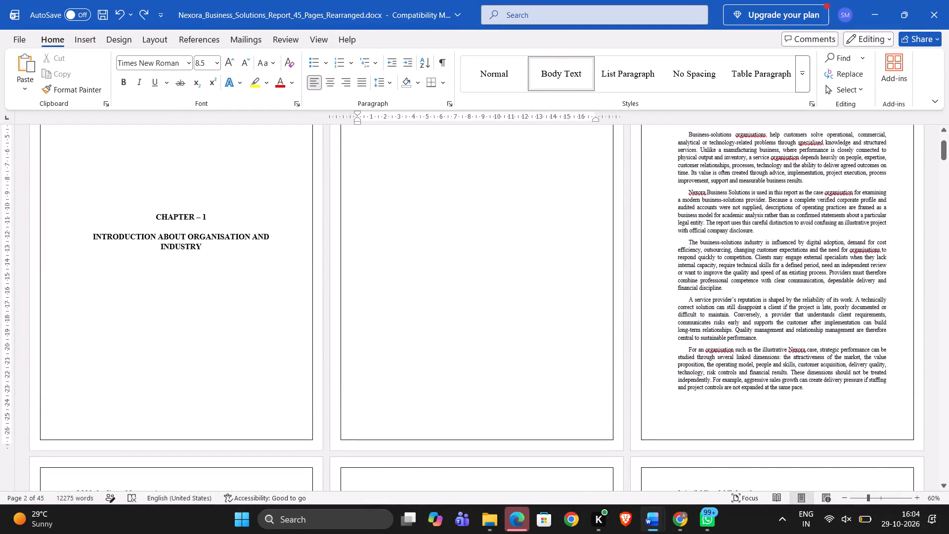
scroll(427, 201, "down", 3)
scroll(427, 201, "right", 1)
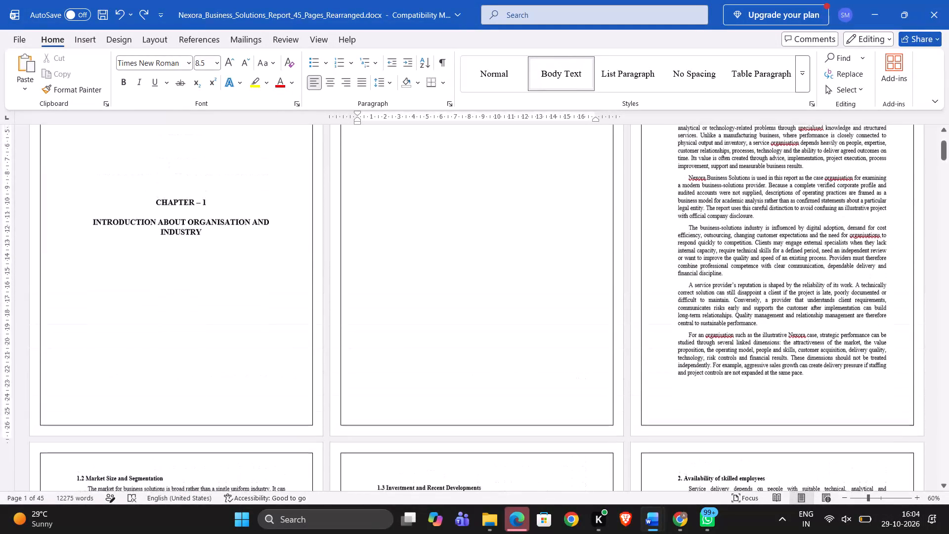
scroll(427, 201, "right", 1)
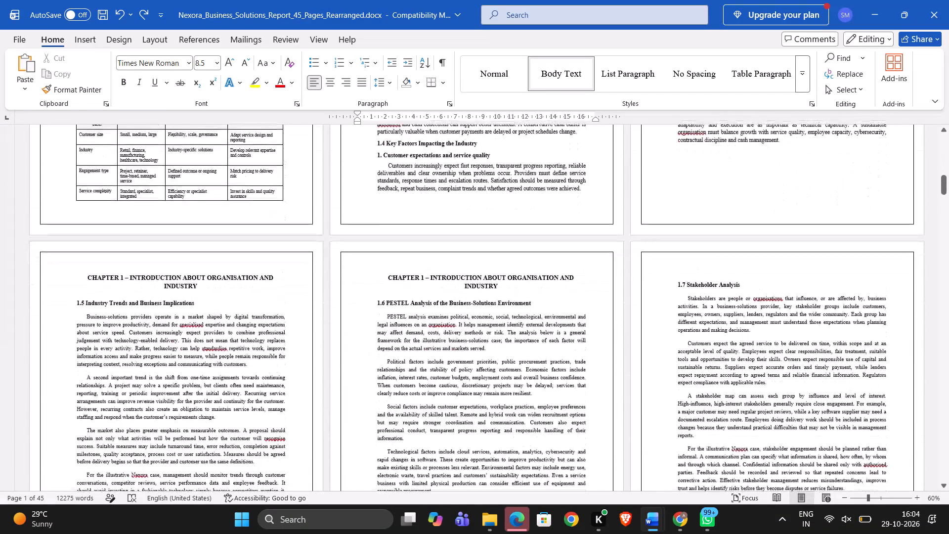
scroll(427, 201, "up", 9)
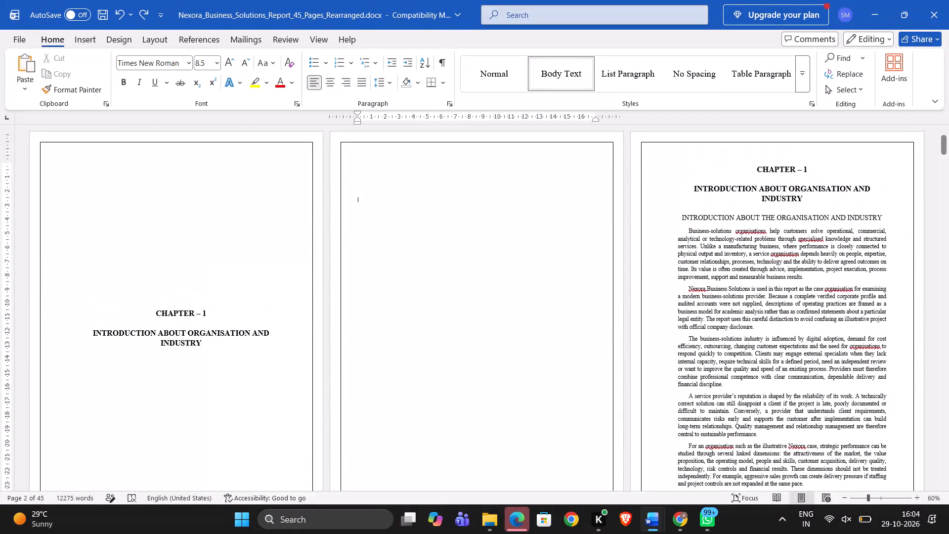
scroll(427, 201, "down", 2)
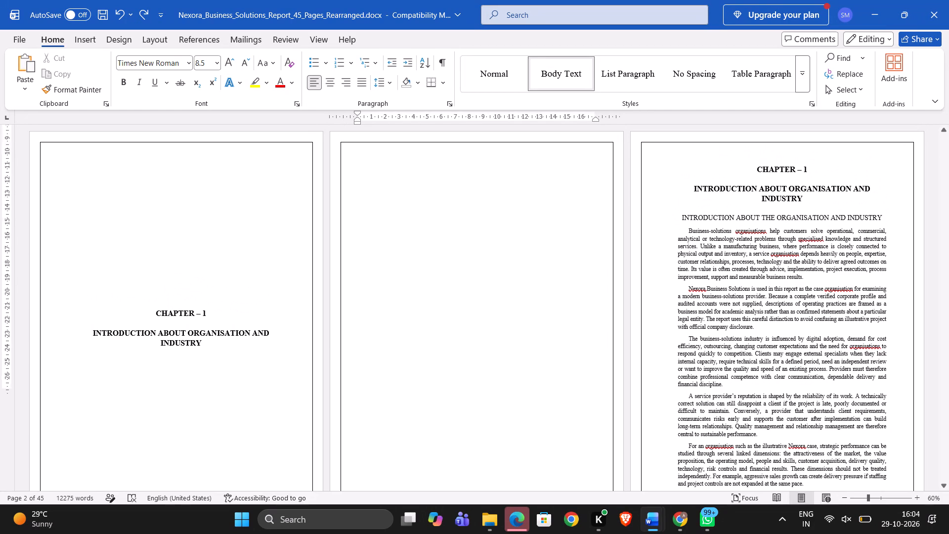
scroll(427, 201, "down", 4)
scroll(427, 201, "down", 20)
scroll(427, 201, "down", 20)
scroll(427, 201, "down", 6)
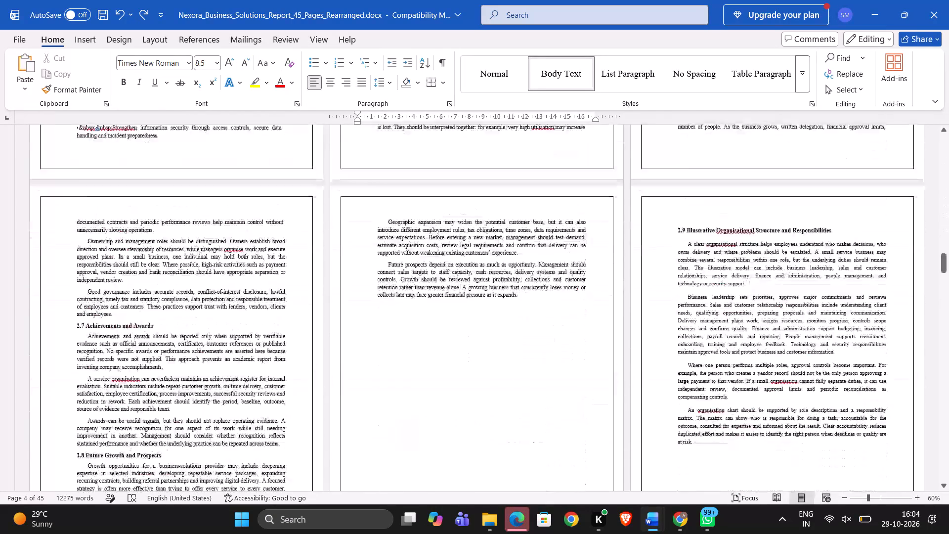
scroll(427, 201, "down", 20)
scroll(427, 201, "down", 20)
scroll(427, 201, "down", 20)
scroll(427, 201, "down", 4)
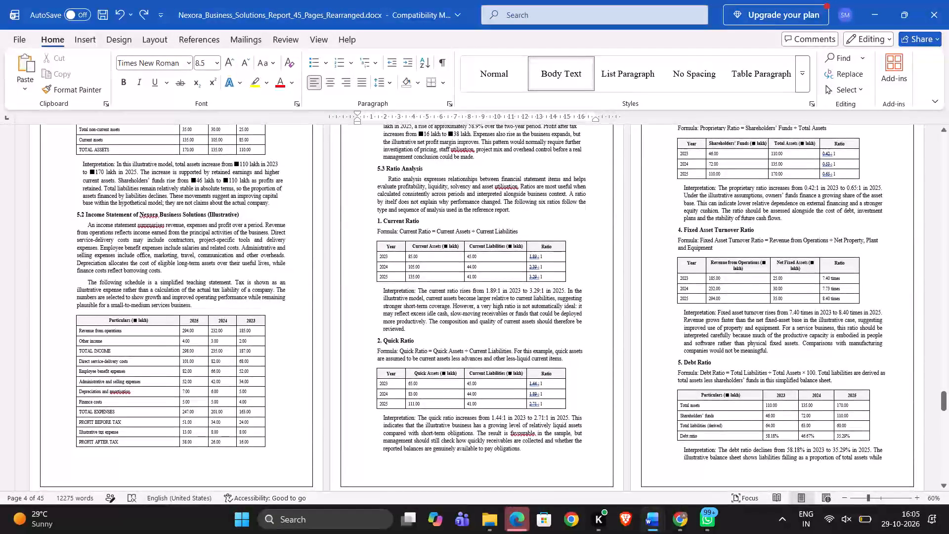
scroll(427, 201, "up", 9)
scroll(427, 201, "up", 20)
scroll(427, 201, "up", 20)
scroll(427, 201, "up", 20)
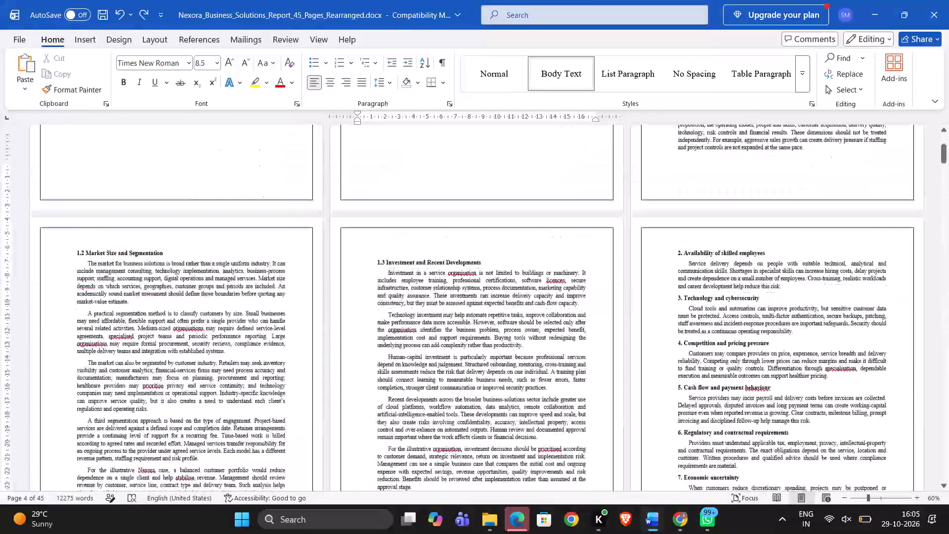
scroll(427, 201, "up", 20)
scroll(427, 201, "up", 20)
scroll(427, 201, "up", 20)
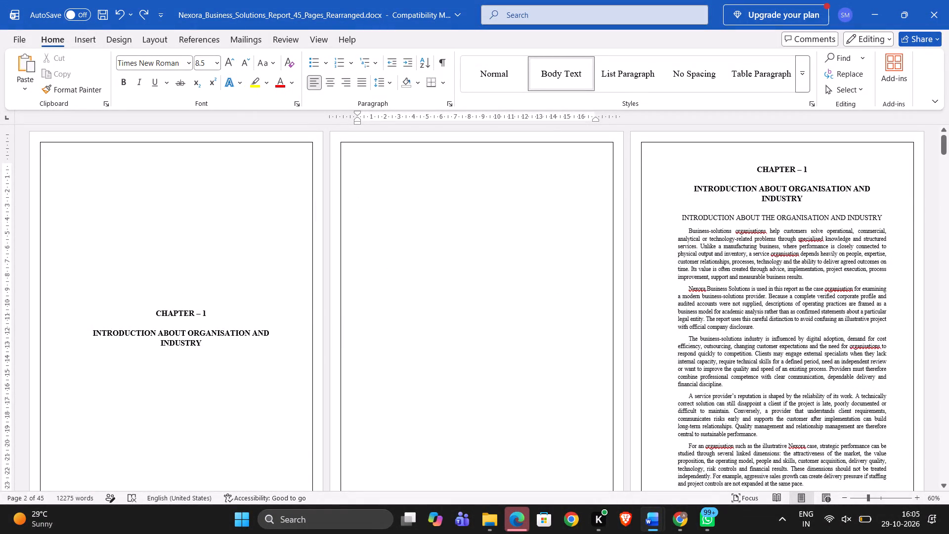
Delete the duplicate heading "CHAPTER – 1 INTRODUCTION ABOUT ORGANISATION AND INDUSTRY" from the top of page 3.
left_click_drag(802, 197, 712, 168)
key("BackSpace")
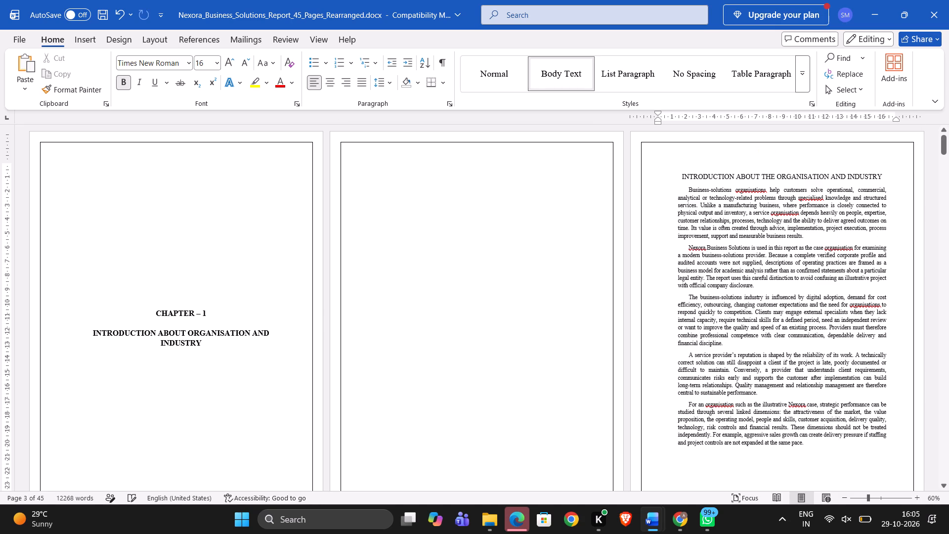
Examine the pages from Chapter 1 through to the Chapter 4 SWOT analysis for page flow and repeated chapter headings.
scroll(712, 168, "down", 3)
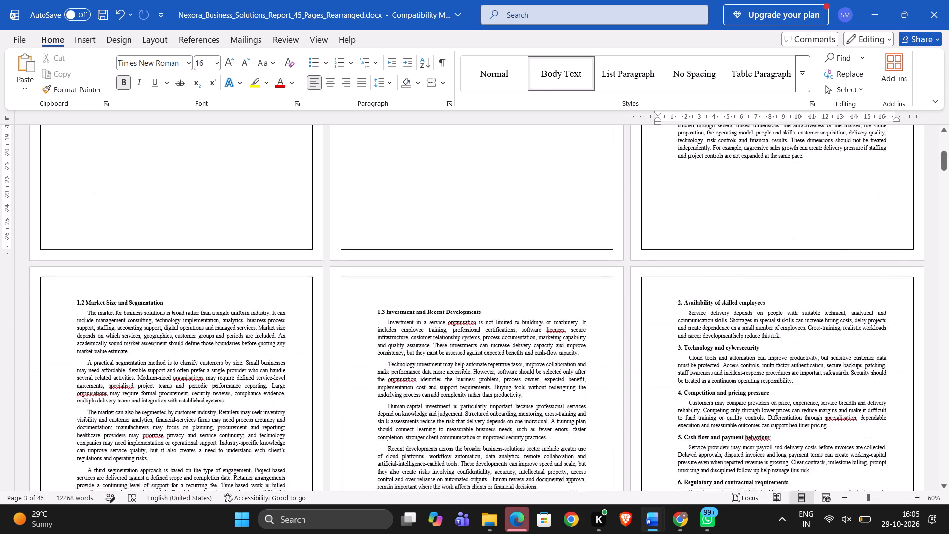
scroll(712, 168, "down", 11)
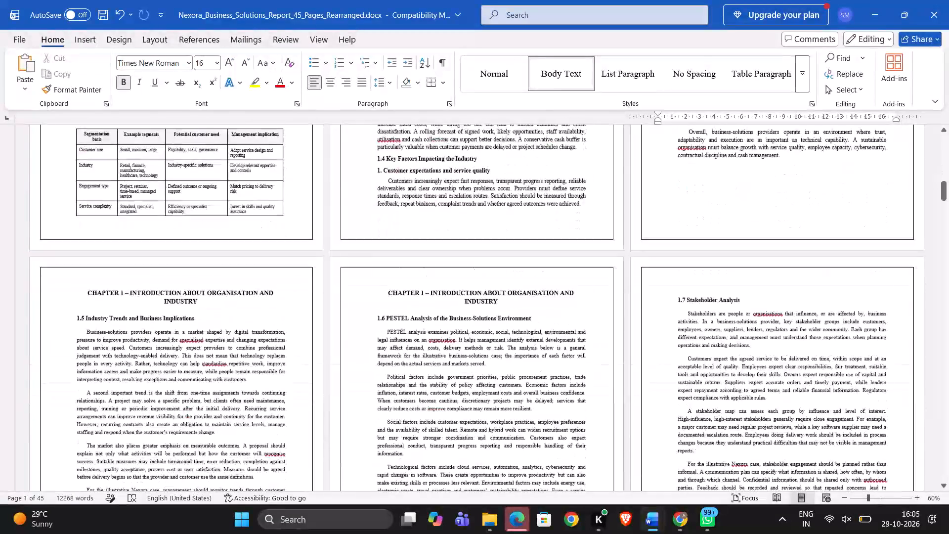
scroll(712, 168, "down", 6)
scroll(712, 168, "down", 15)
scroll(712, 168, "down", 13)
scroll(712, 168, "down", 8)
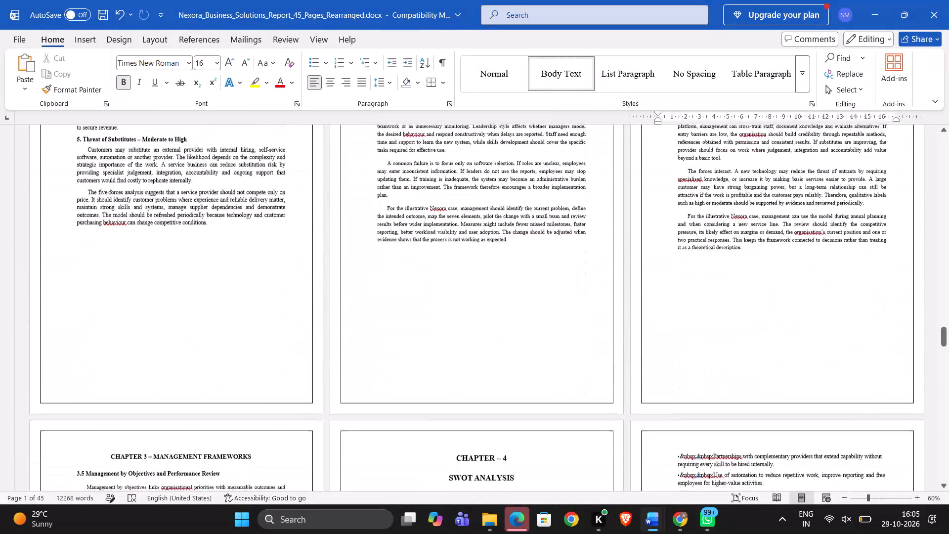
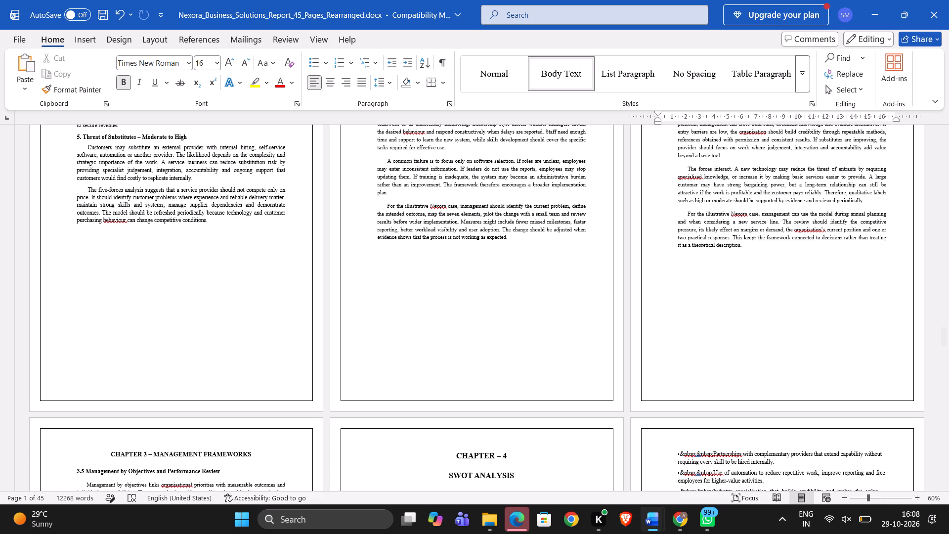
Examine the last Chapter 3 management frameworks pages and the Chapter 4 SWOT analysis pages for page flow and repeated headings.
scroll(498, 332, "down", 3)
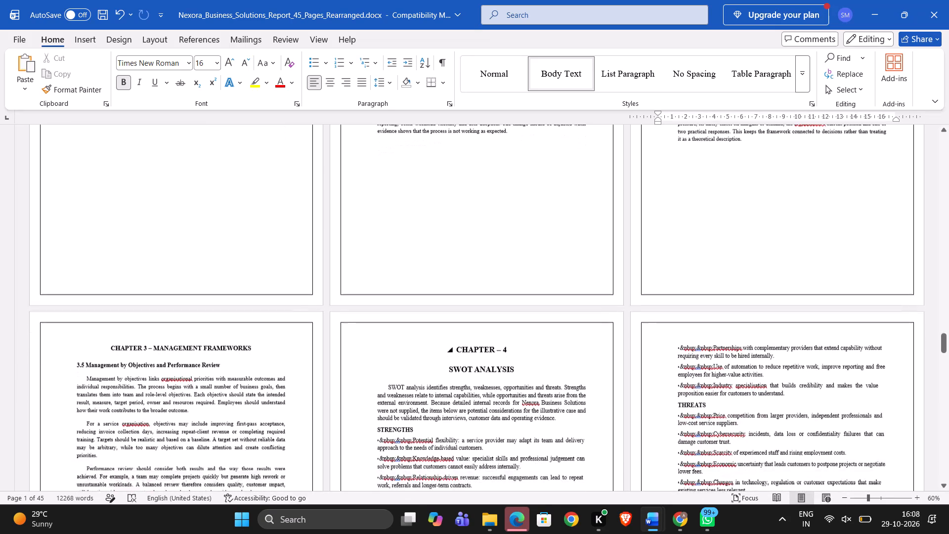
scroll(498, 332, "down", 1)
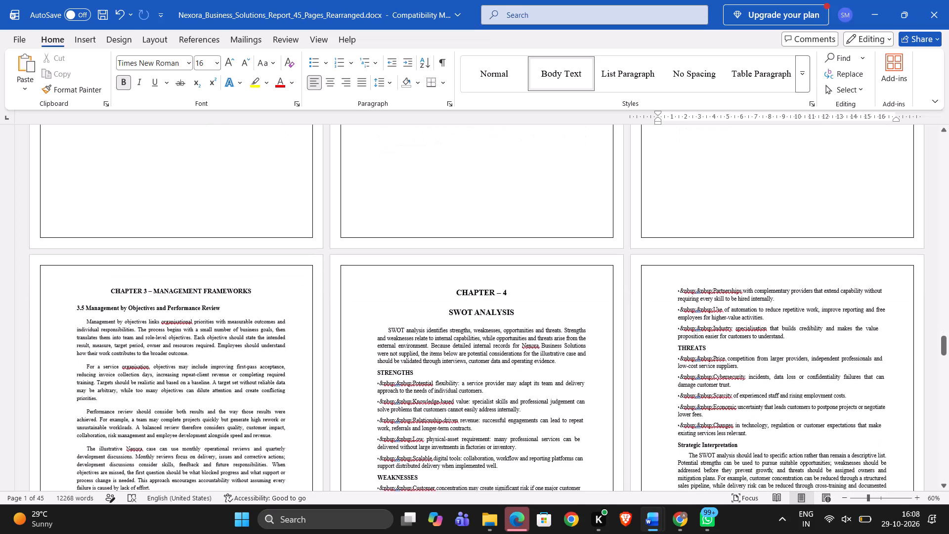
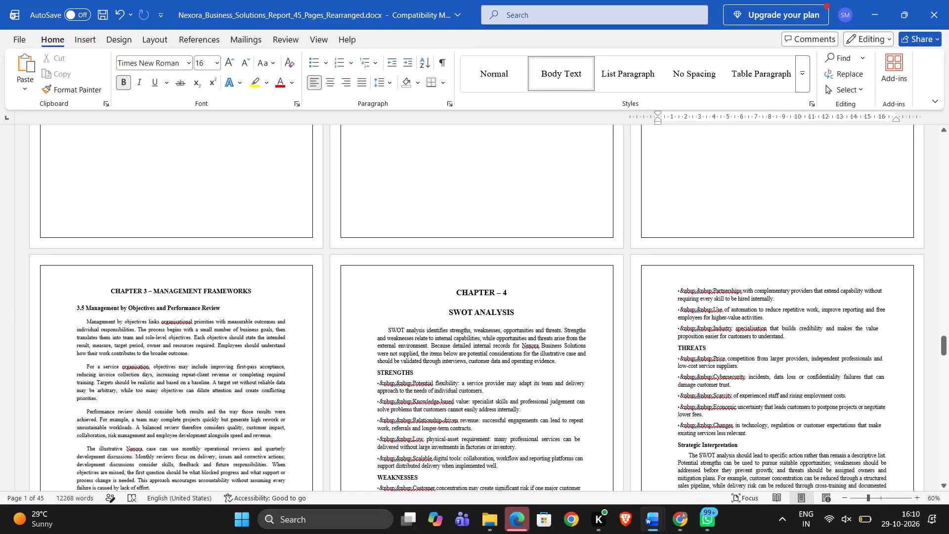
Examine the remaining report pages from the Chapter 4 SWOT analysis through Chapter 6 and the bibliography for page flow and headings.
scroll(716, 168, "down", 1)
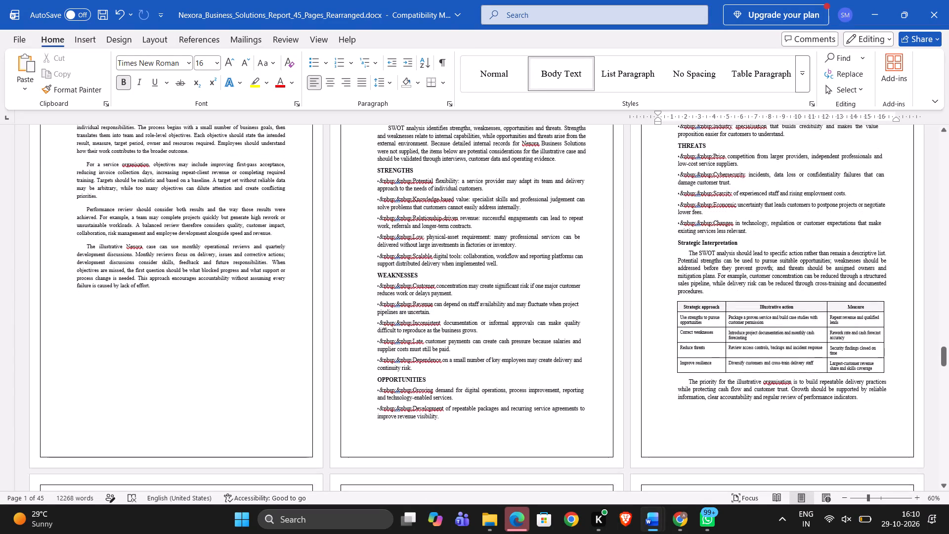
scroll(716, 168, "down", 1)
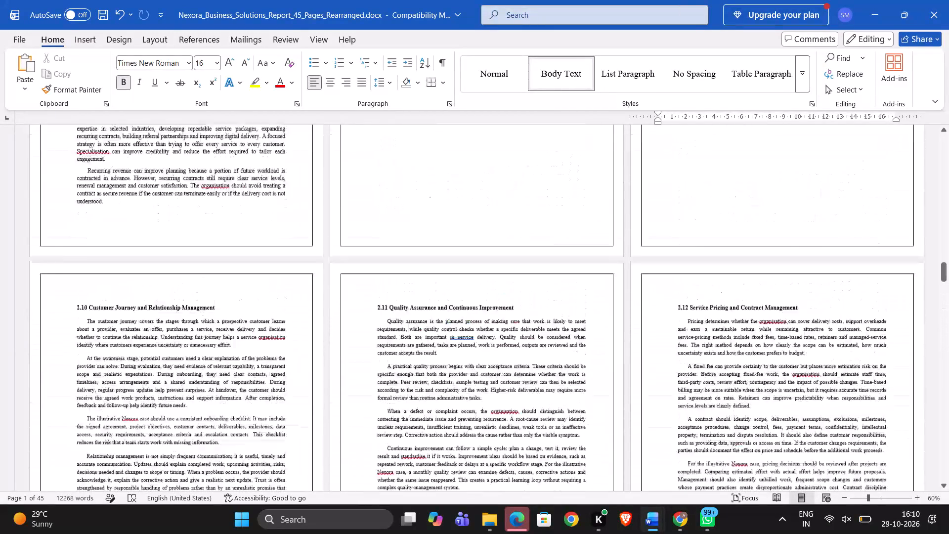
scroll(716, 168, "down", 8)
scroll(716, 168, "down", 20)
scroll(716, 168, "down", 20)
scroll(716, 168, "down", 6)
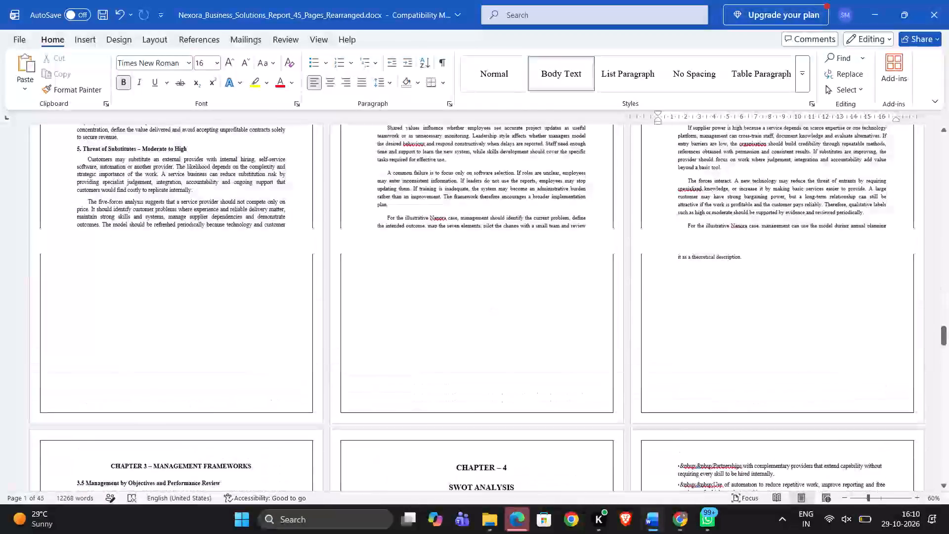
scroll(716, 168, "down", 20)
scroll(716, 168, "down", 6)
scroll(716, 168, "down", 20)
scroll(716, 168, "down", 20)
scroll(716, 168, "down", 20)
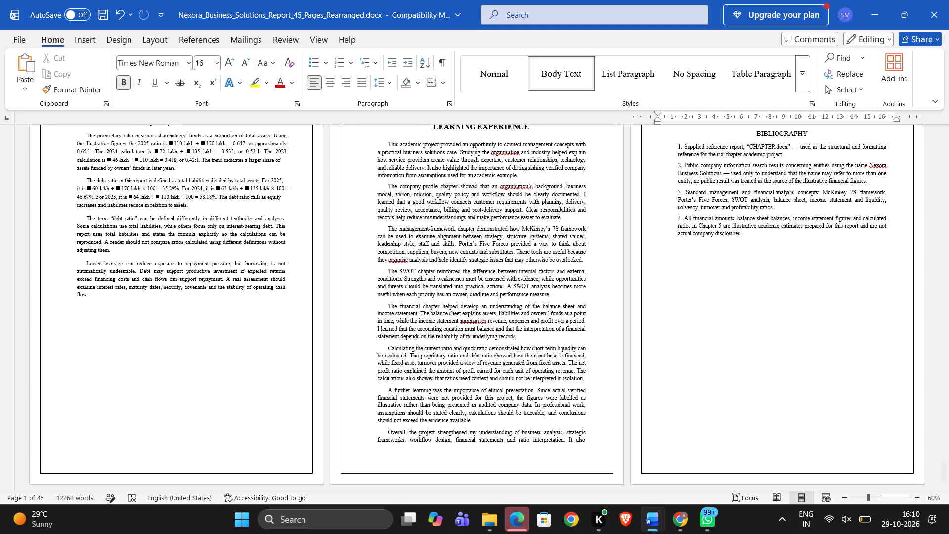
scroll(716, 168, "down", 1)
scroll(679, 244, "up", 4)
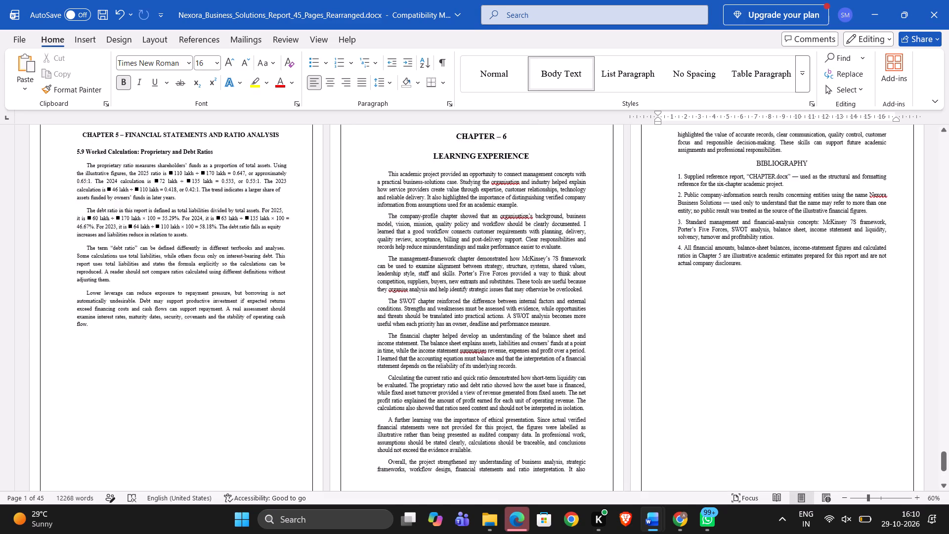
scroll(679, 244, "up", 4)
scroll(679, 244, "down", 14)
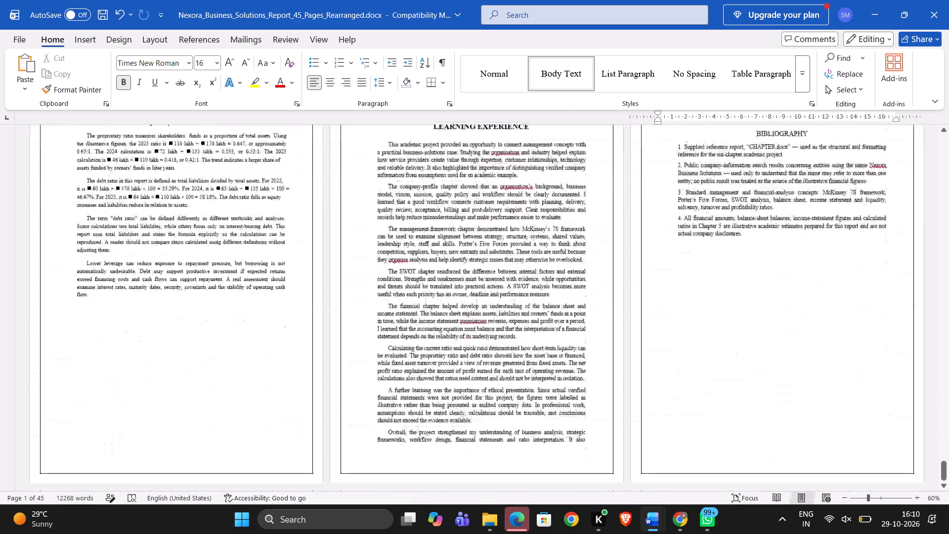
Save the corrected report under its current name after checking its closing pages.
key("ctrl+s")
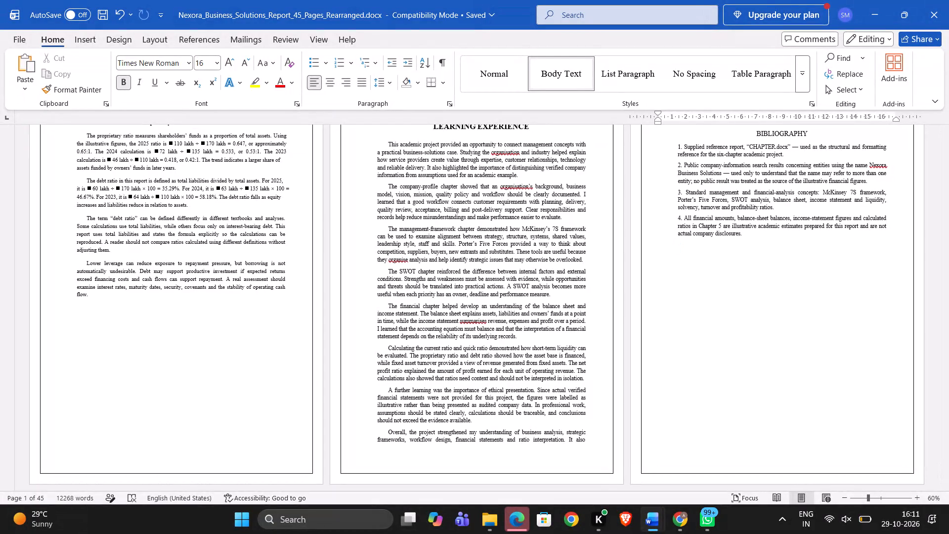
scroll(679, 244, "down", 1)
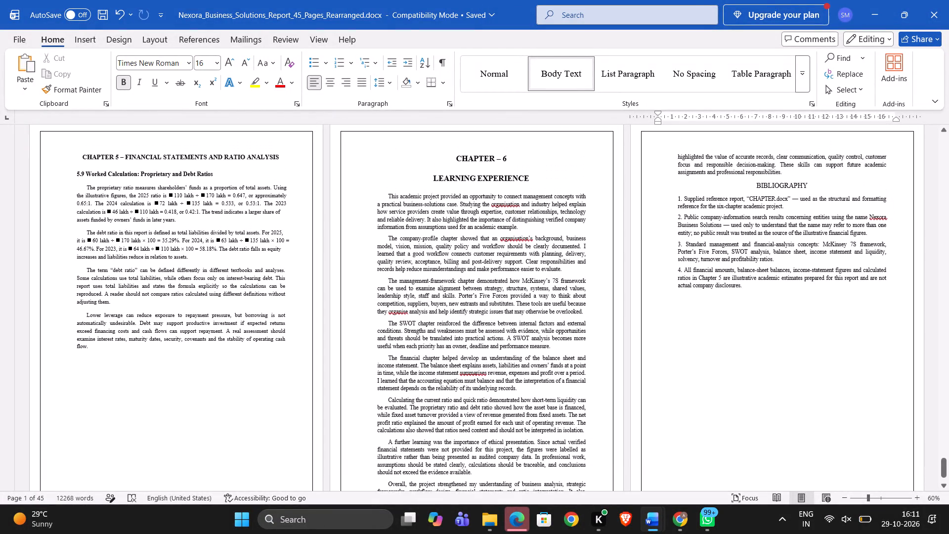
scroll(679, 244, "down", 1)
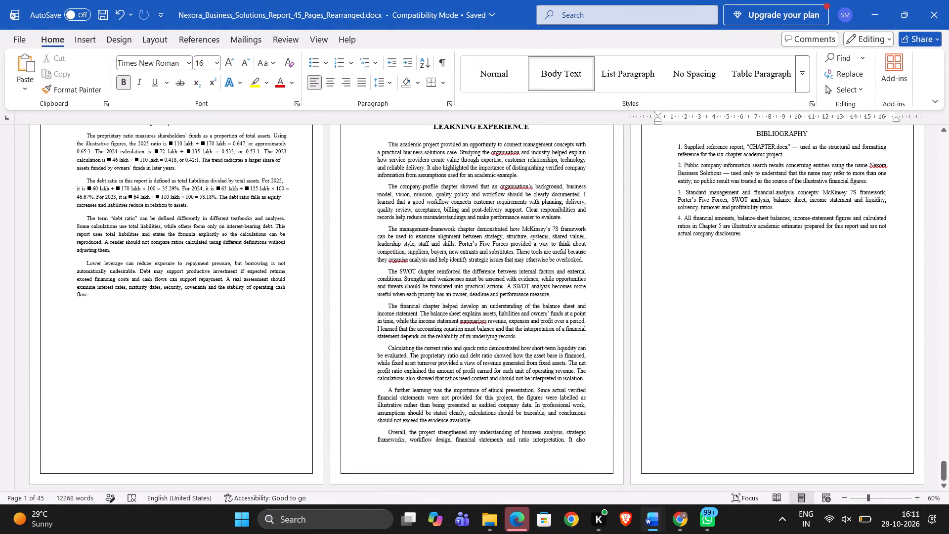
key("ctrl+s")
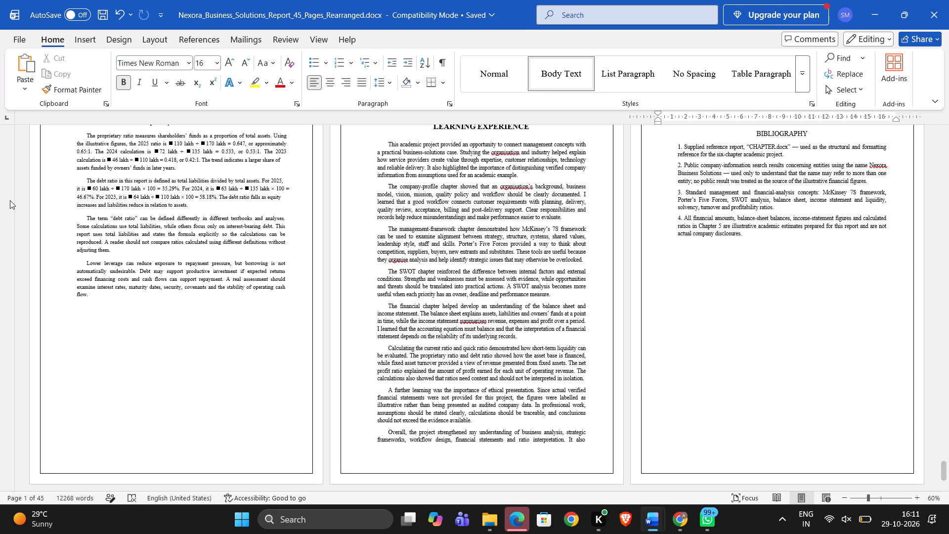
Save a copy of the report to the Documents folder as Nexora_Business_Solutions_Report_45_Pages_Rearranged.docx in Word Document format, without maintaining compatibility.
left_click(25, 36)
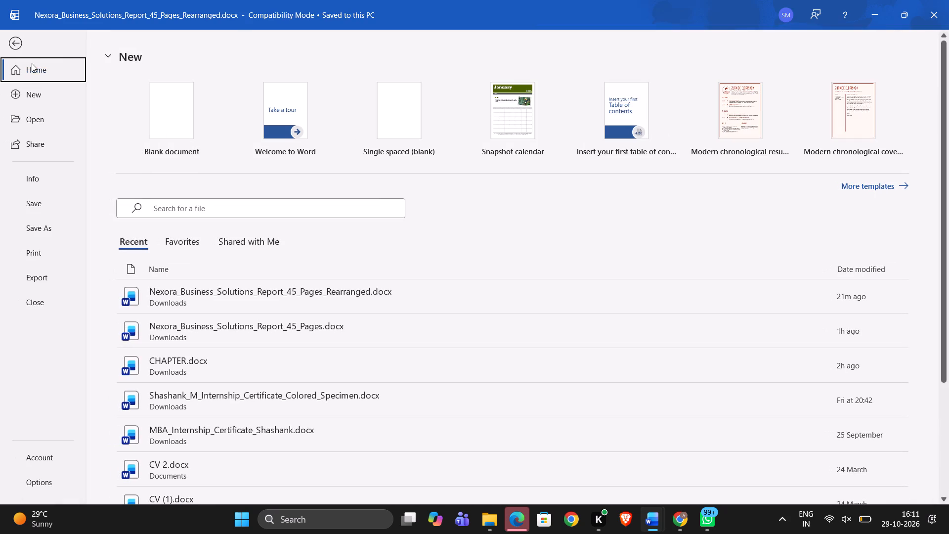
left_click(34, 231)
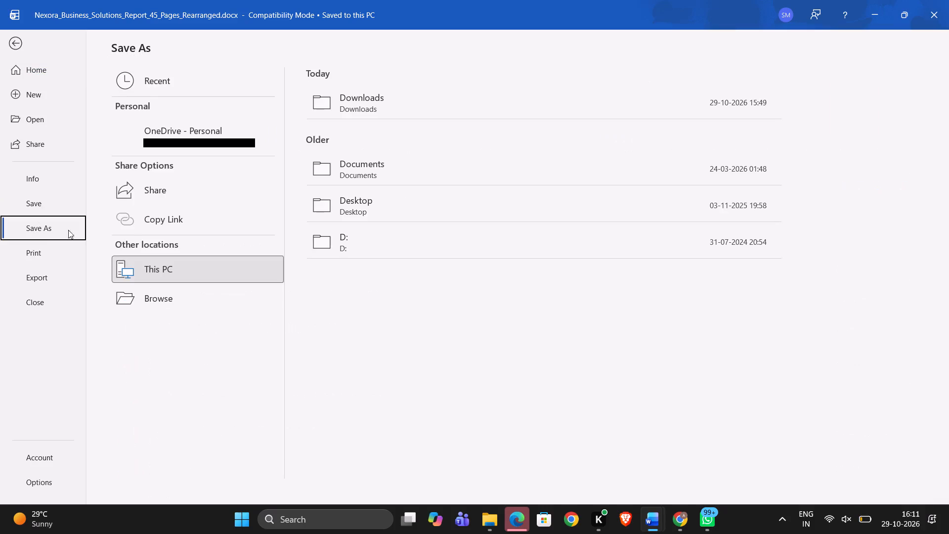
left_click(183, 270)
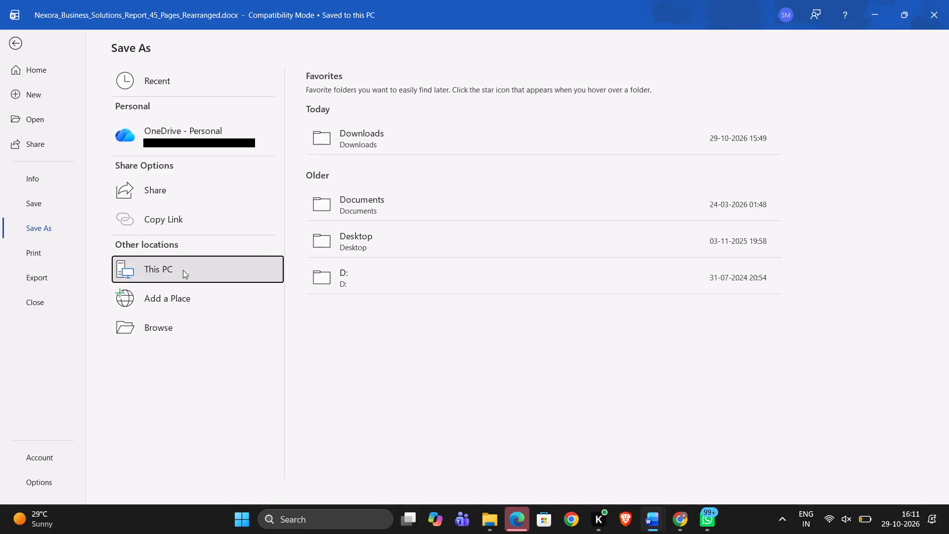
left_click(183, 270)
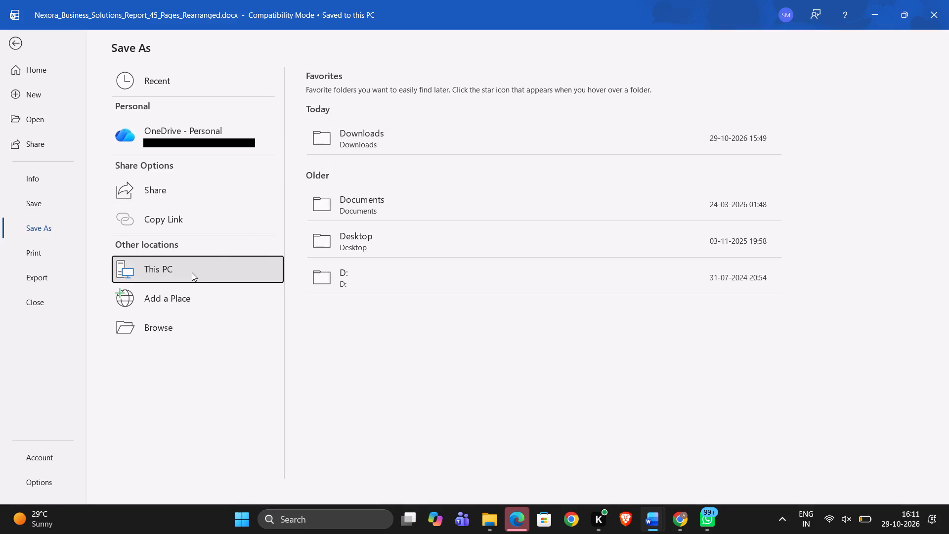
double_click(192, 272)
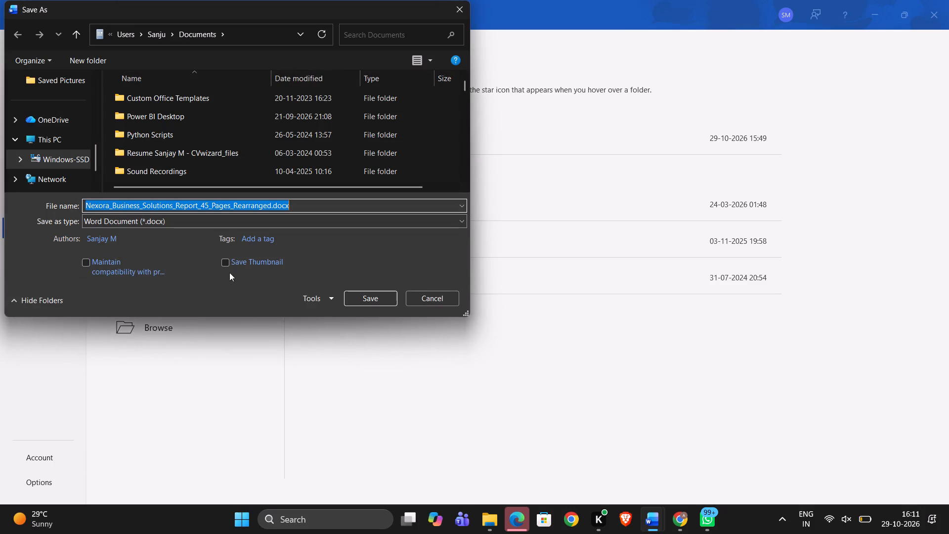
left_click(356, 300)
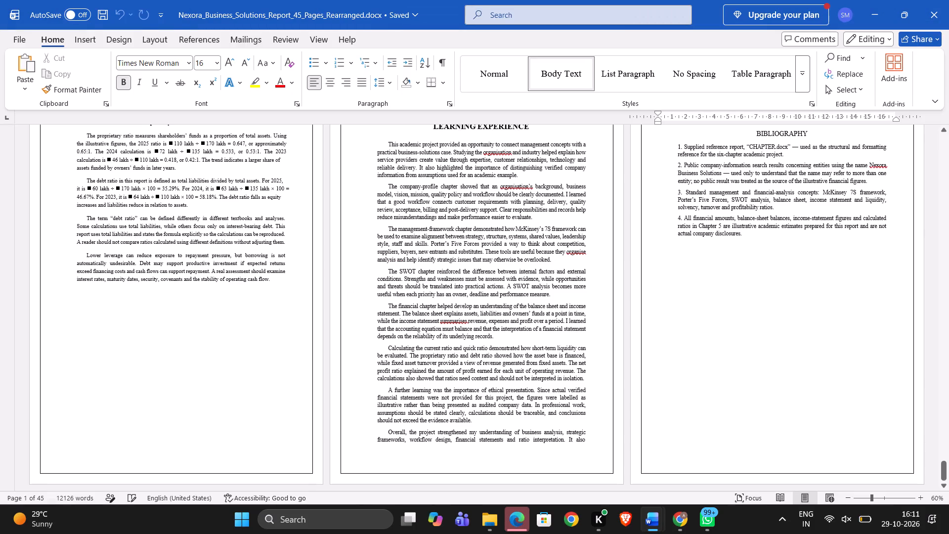
Close the saved report's Word window.
scroll(356, 300, "right", 1)
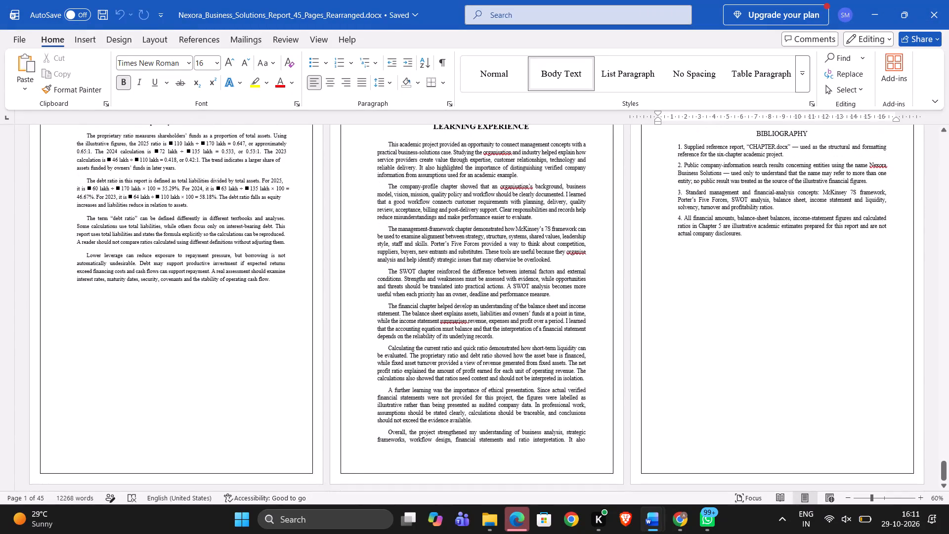
left_click(918, 7)
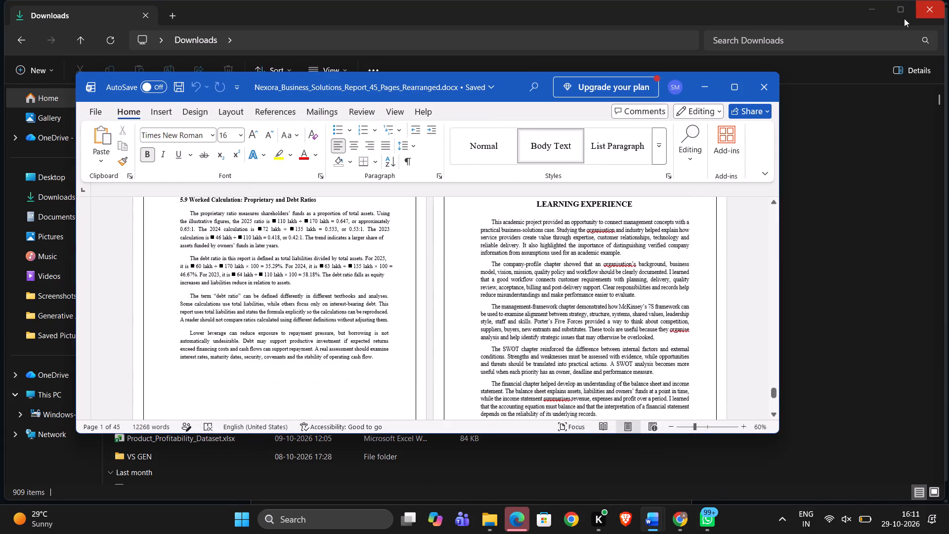
left_click(760, 89)
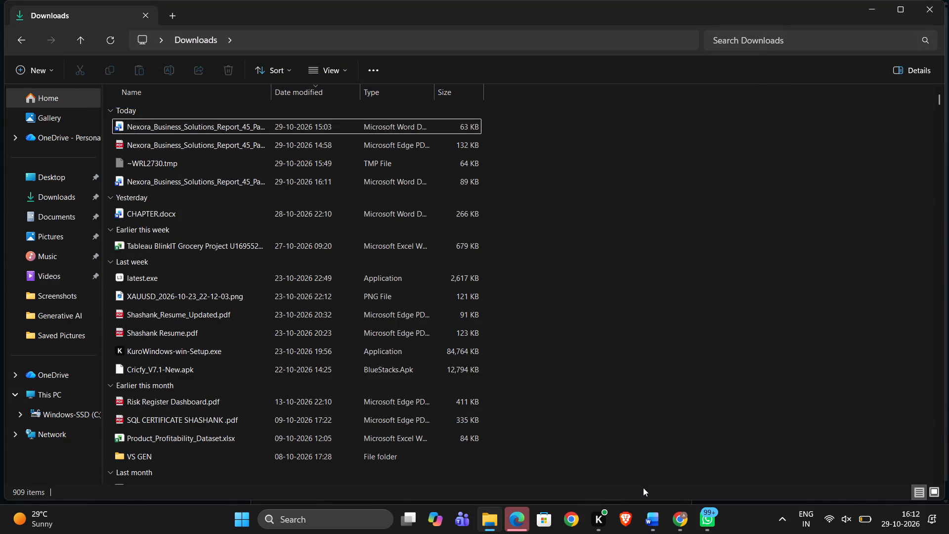